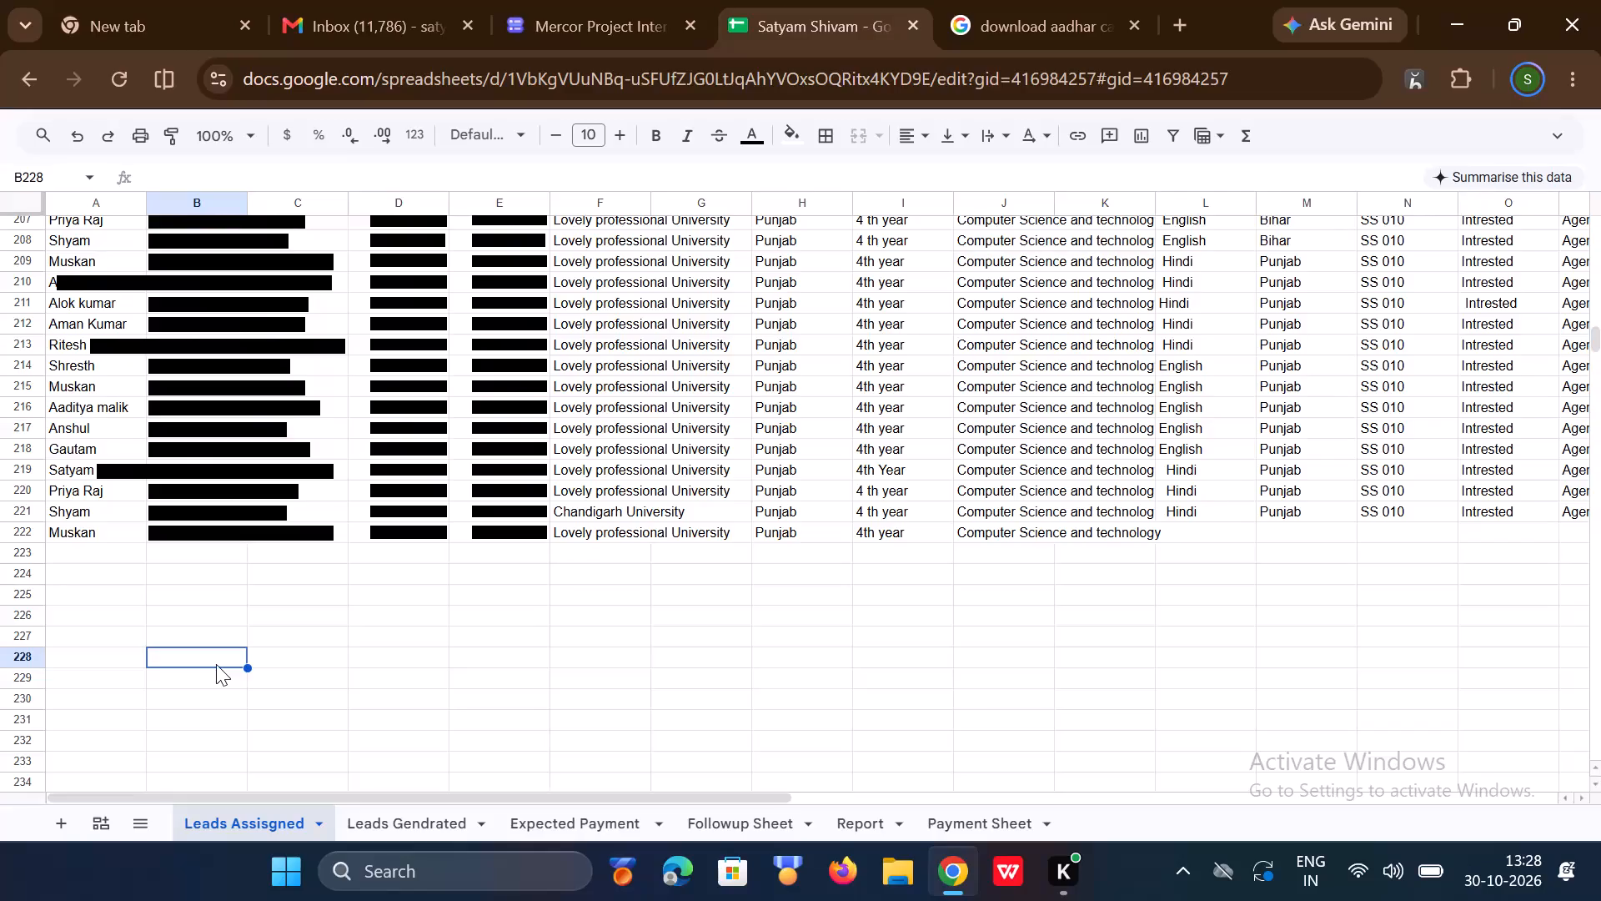
Fill in row 222 of the Leads Assigned sheet with Hindi in column L and Punjab in column M.
{"action": "triple_click", "coordinate": [1186, 536]}
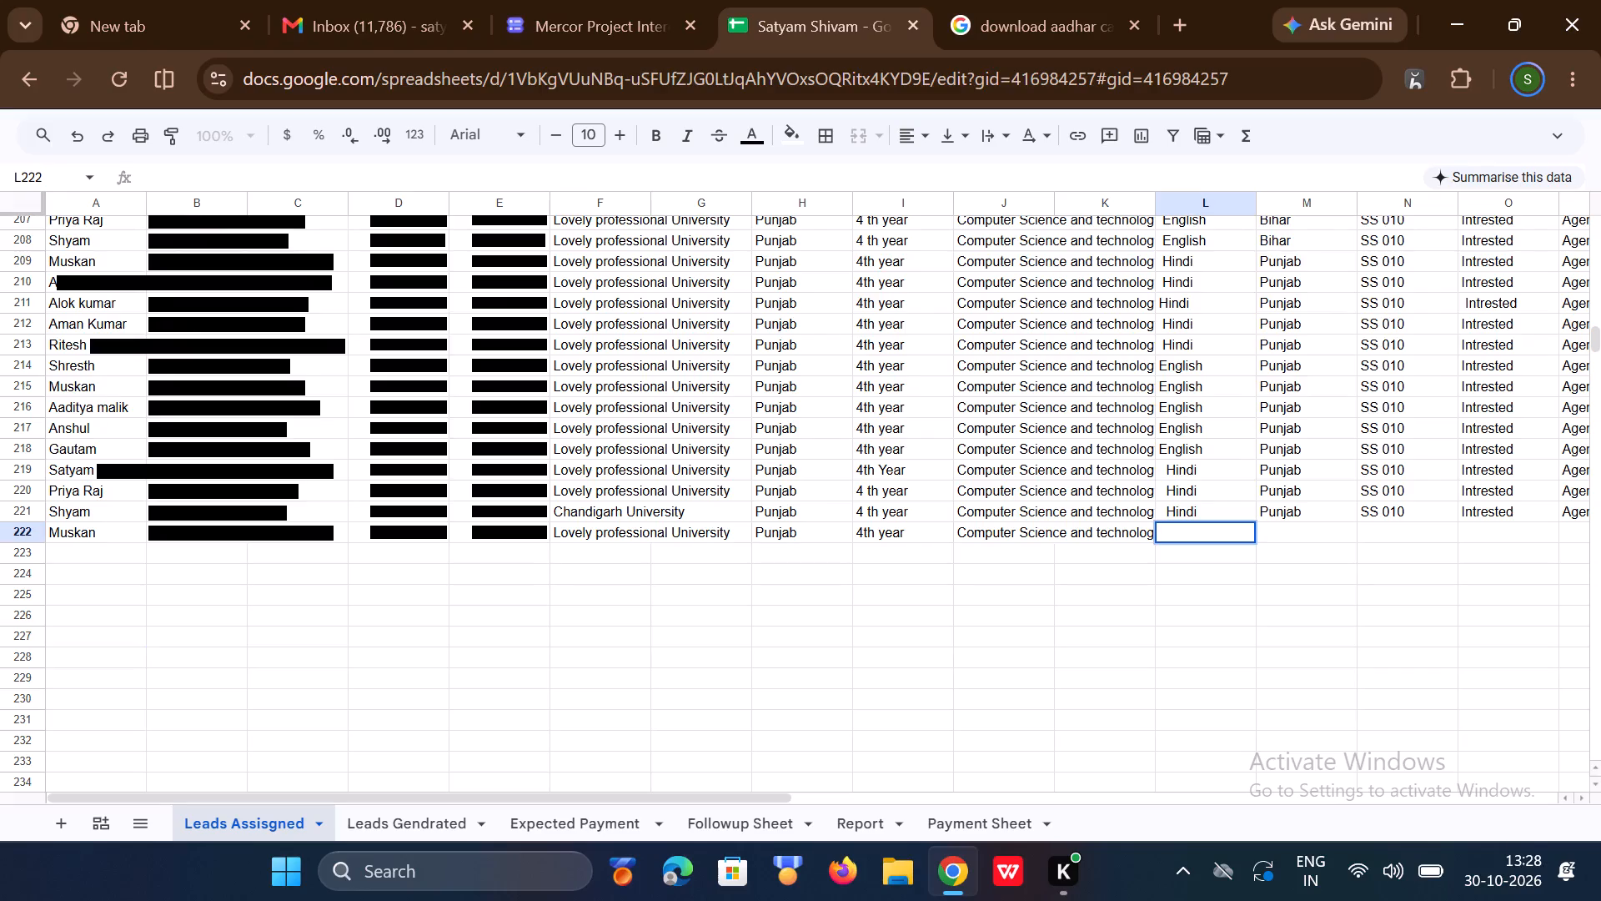
{"action": "type", "text": "Hi"}
{"action": "type", "text": "ndi"}
{"action": "left_click", "coordinate": [1301, 531]}
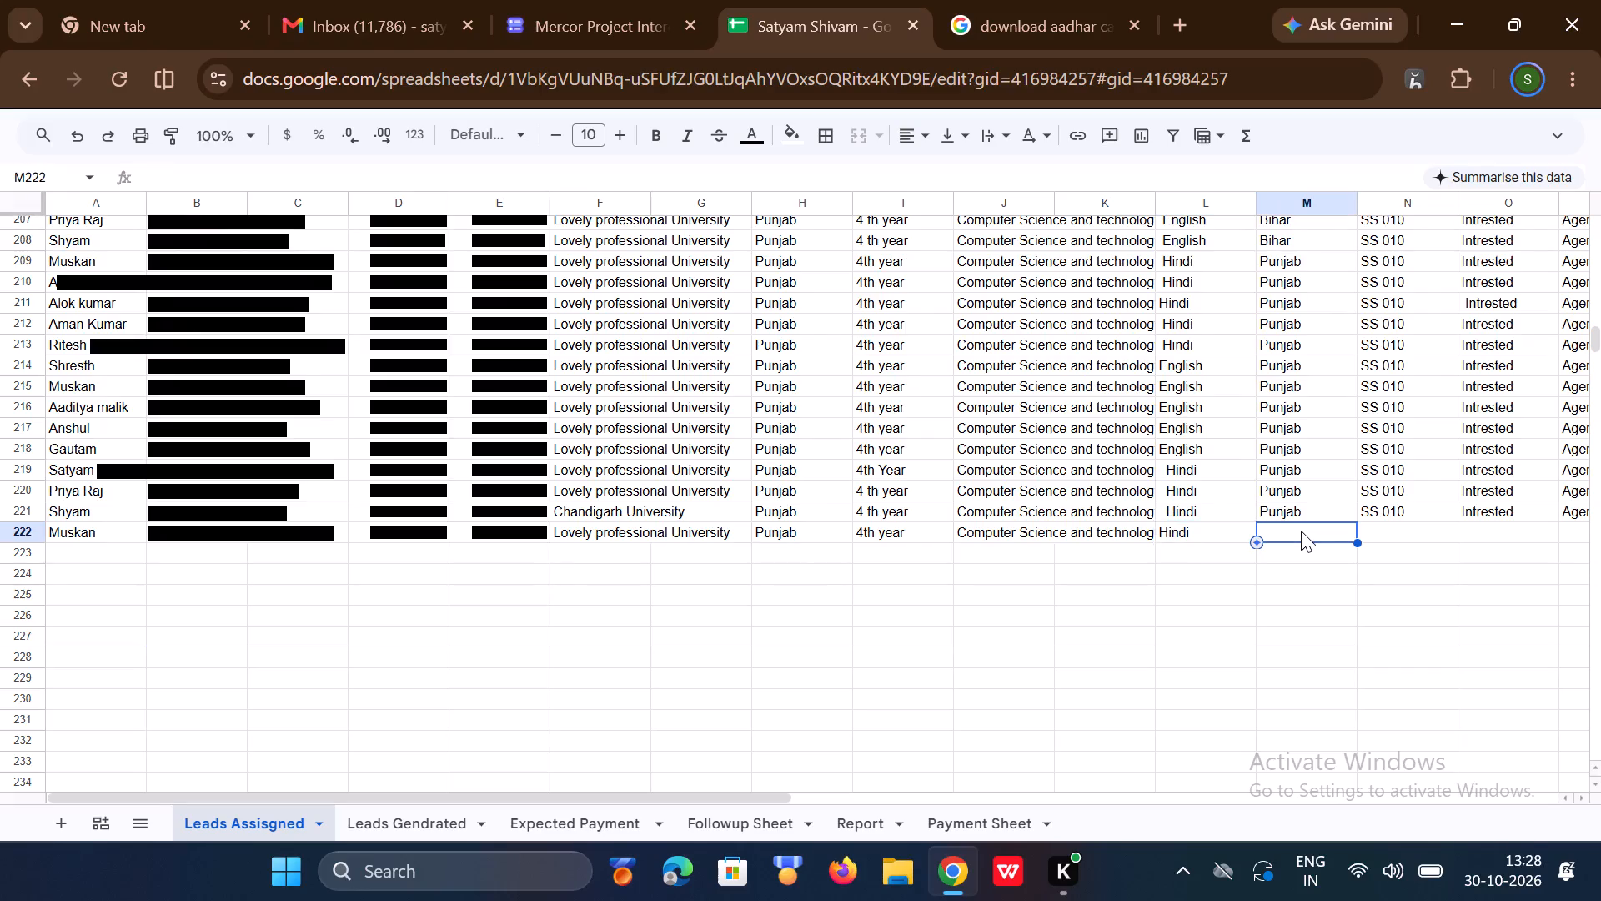
{"action": "double_click", "coordinate": [1301, 531]}
{"action": "key", "text": "shift+p"}
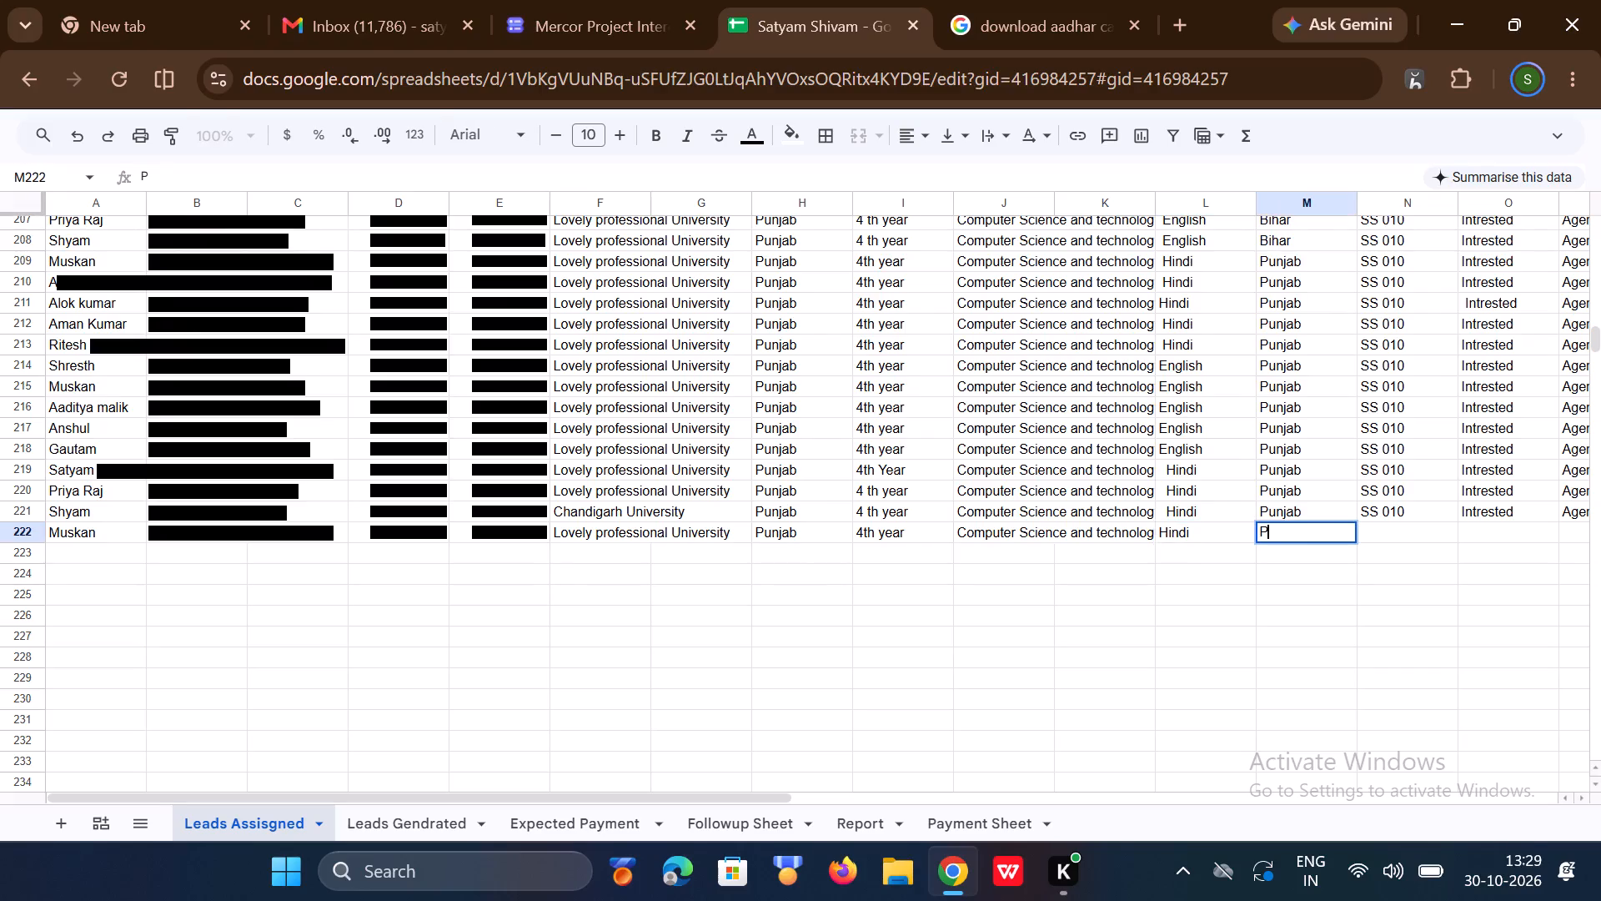
{"action": "type", "text": "unjab"}
Enter the code SS 010 in column N and the status Intrested in column O of row 222.
{"action": "double_click", "coordinate": [1388, 539]}
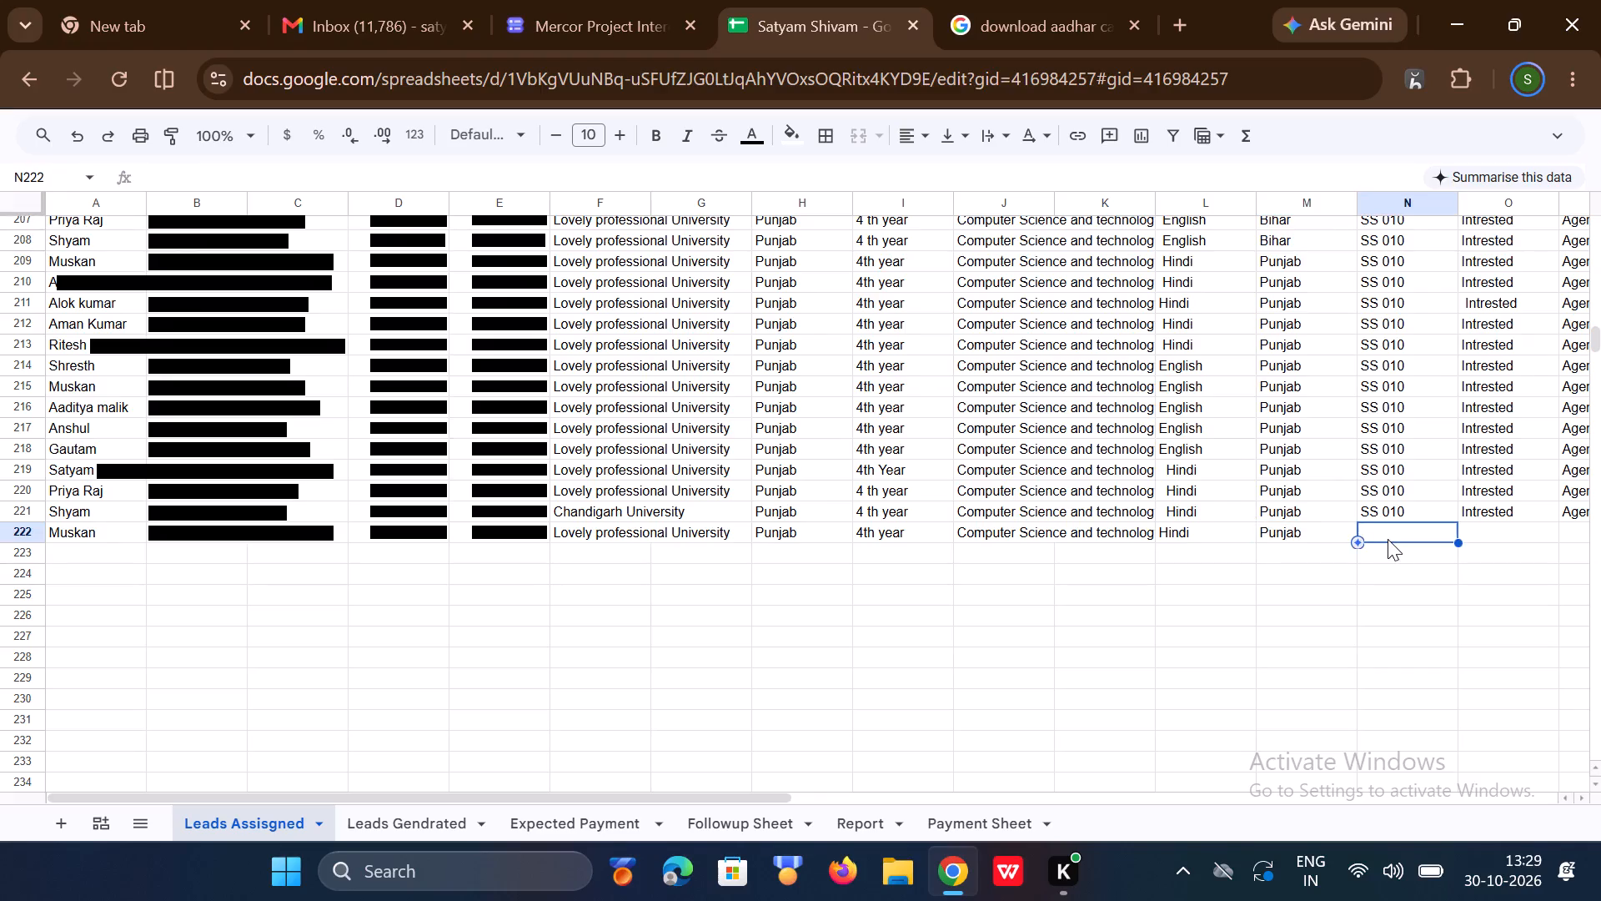
{"action": "type", "text": "SS"}
{"action": "key", "text": "space"}
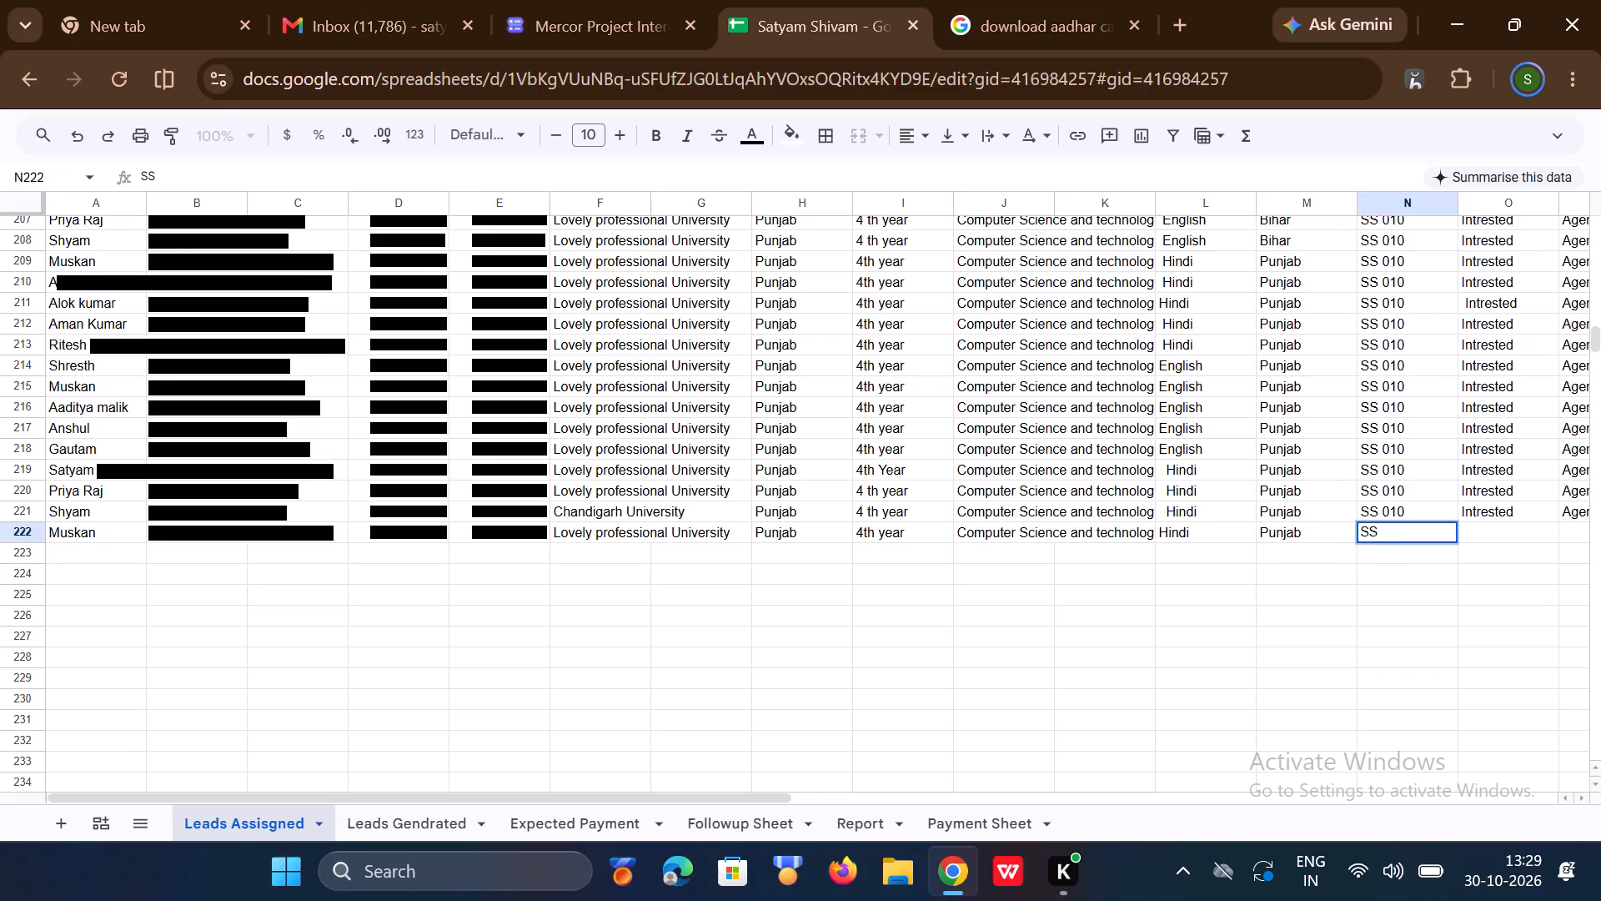
{"action": "type", "text": "010"}
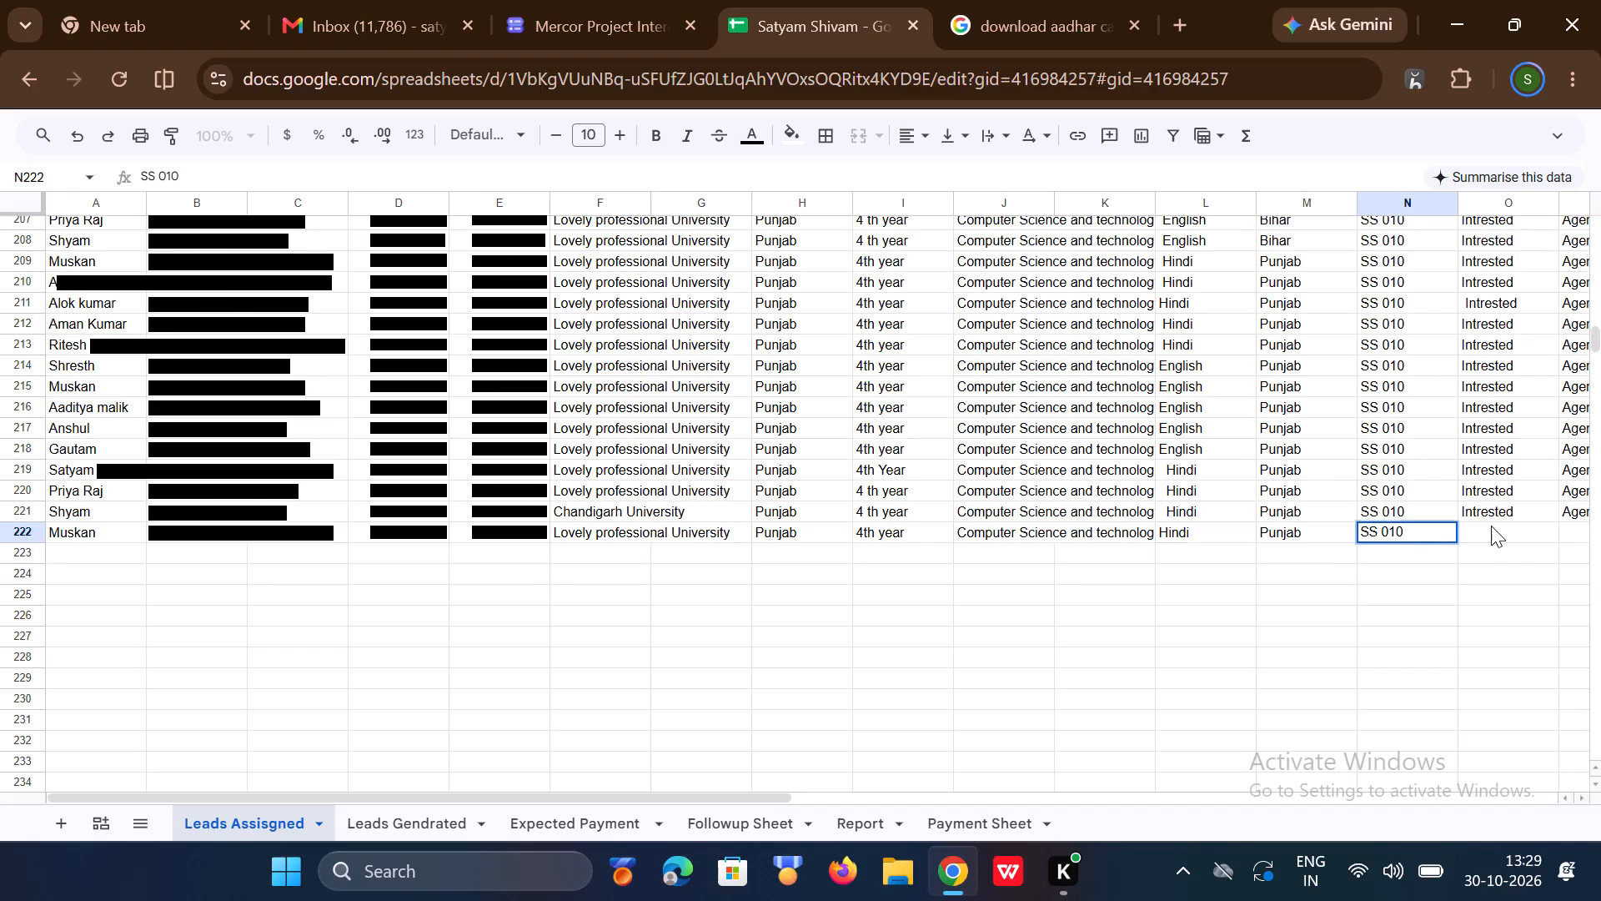
{"action": "double_click", "coordinate": [1491, 526]}
{"action": "key", "text": "shift+i"}
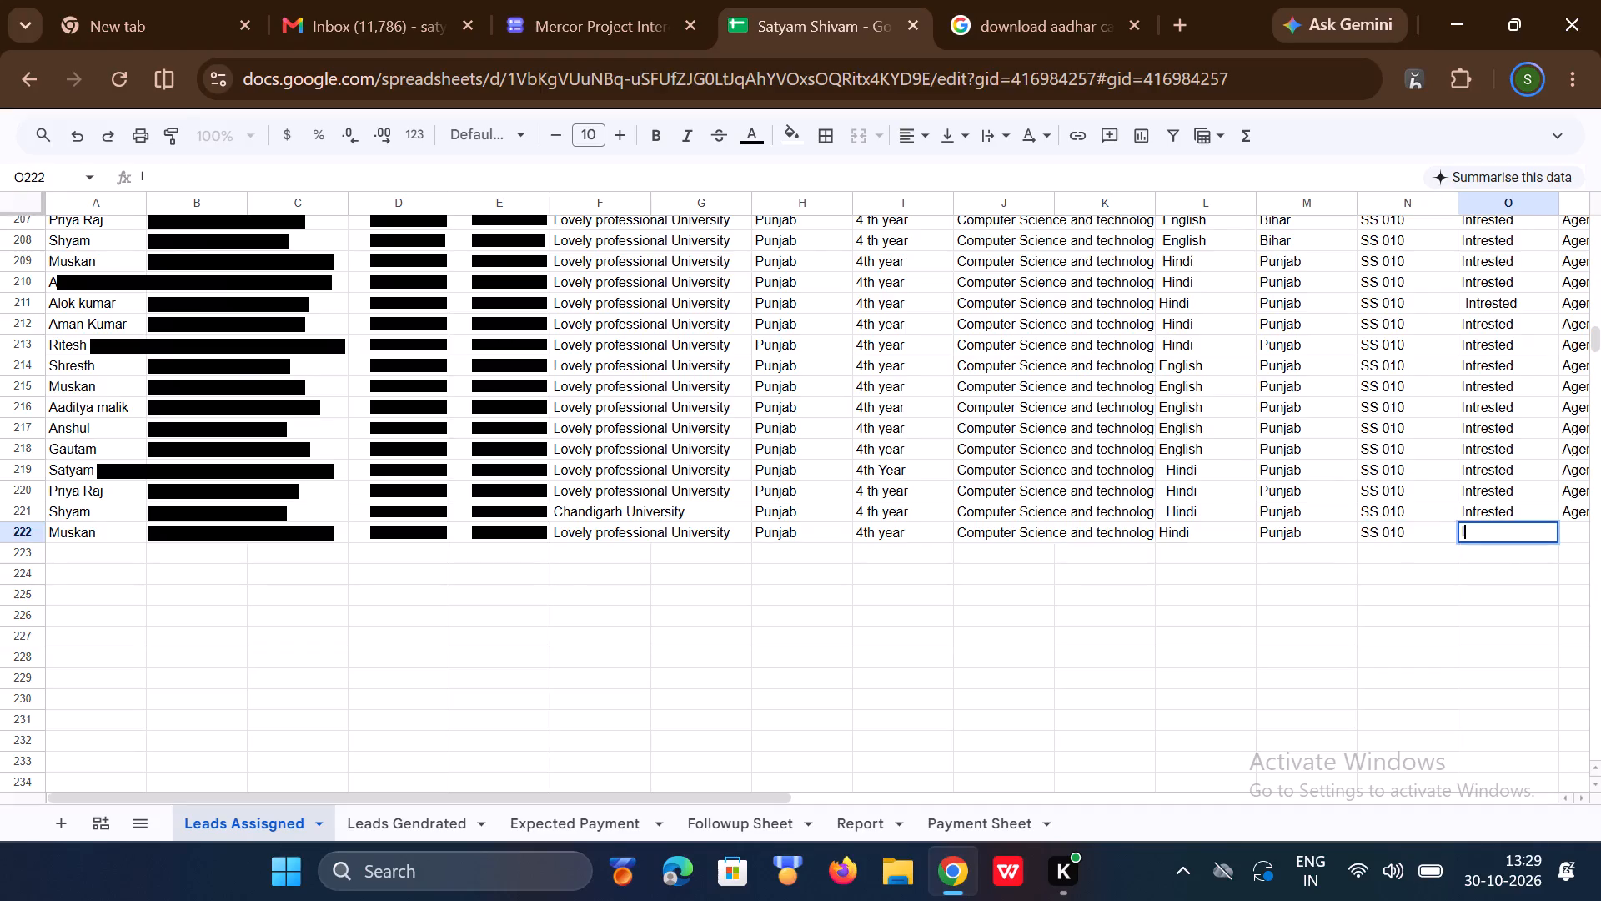
{"action": "type", "text": "ntrested"}
Complete row 222 by entering Agent in column P.
{"action": "scroll", "coordinate": [1438, 589], "scroll_direction": "left", "scroll_amount": 2}
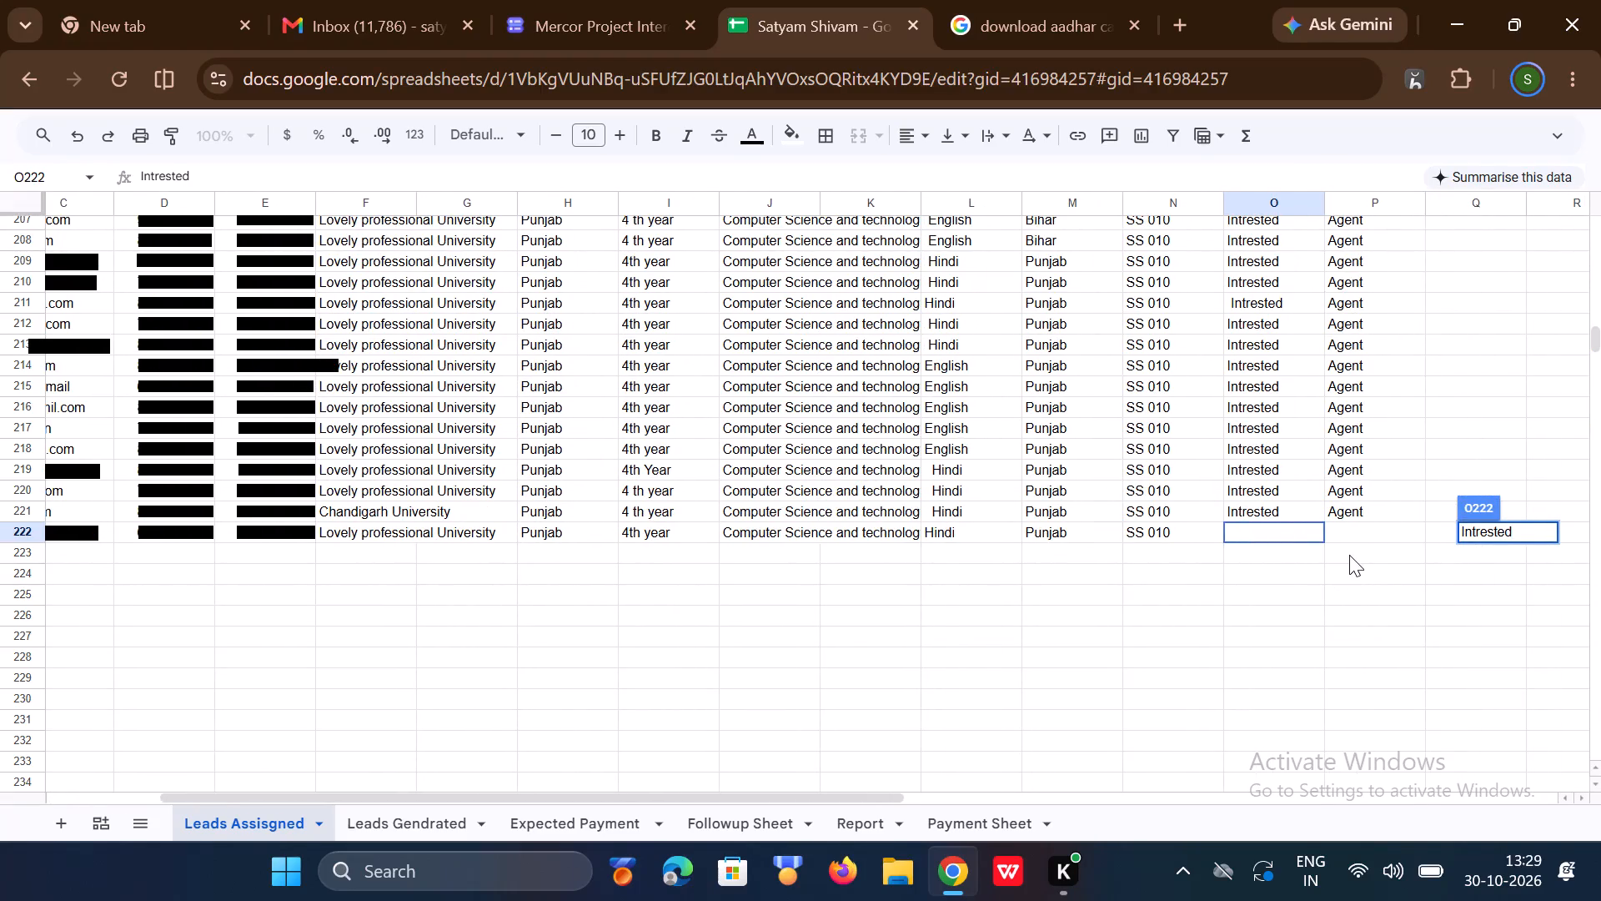
{"action": "left_click", "coordinate": [1349, 555]}
{"action": "double_click", "coordinate": [1364, 532]}
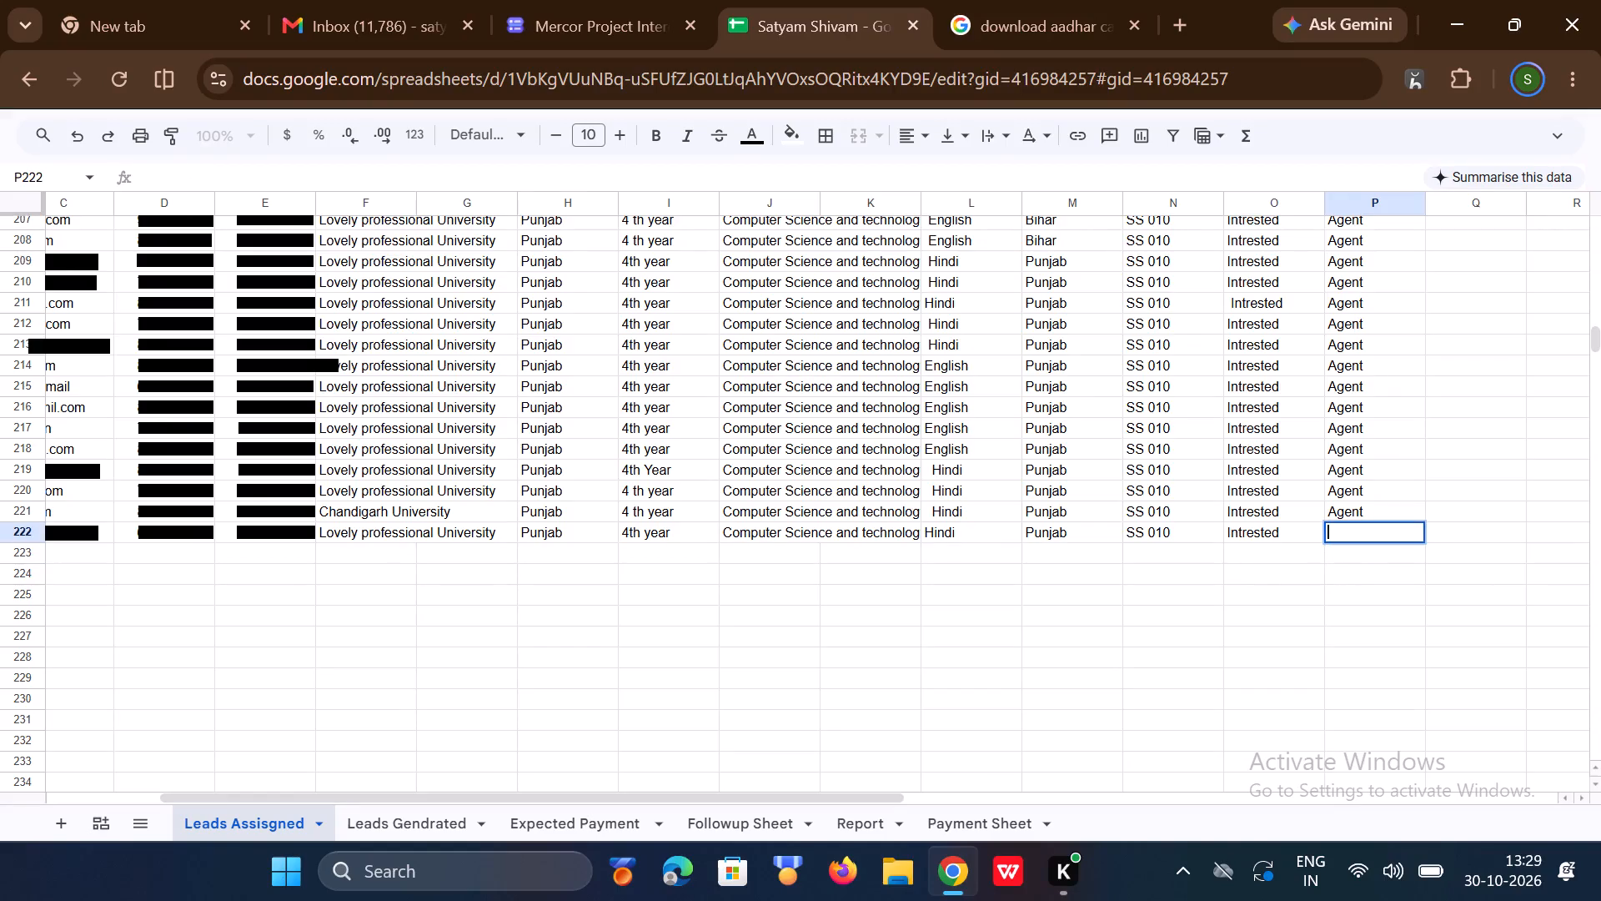
{"action": "key", "text": "shift+a"}
{"action": "type", "text": "geb"}
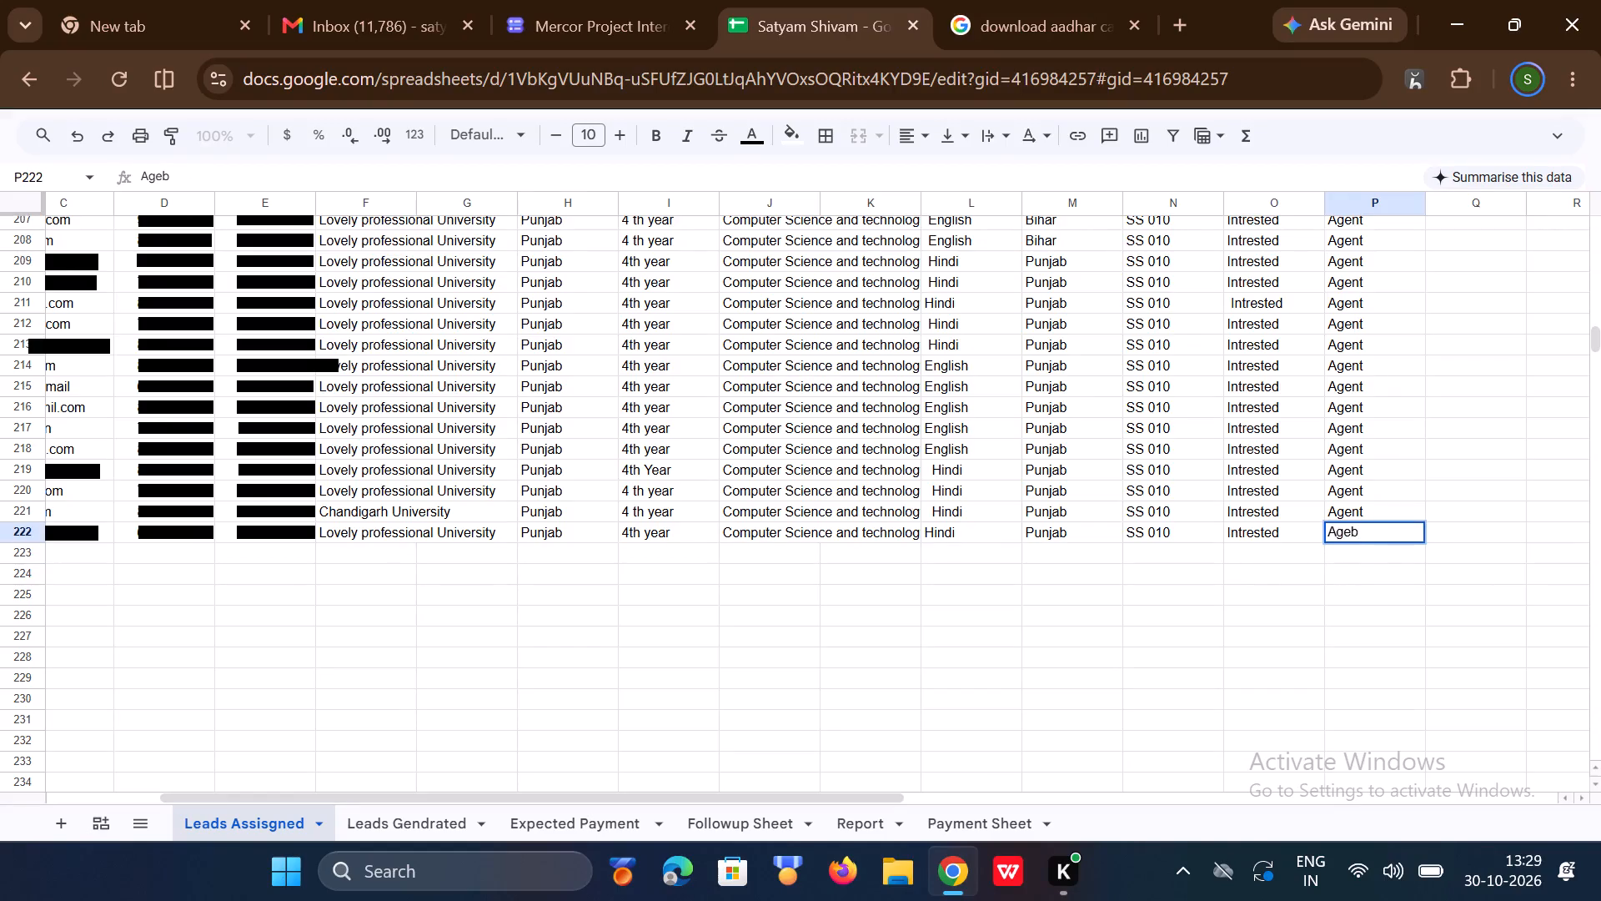
{"action": "key", "text": "BackSpace"}
{"action": "type", "text": "nt"}
{"action": "left_click", "coordinate": [371, 641]}
Open the name cell A223 for editing to start a new lead row.
{"action": "scroll", "coordinate": [371, 641], "scroll_direction": "right", "scroll_amount": 8}
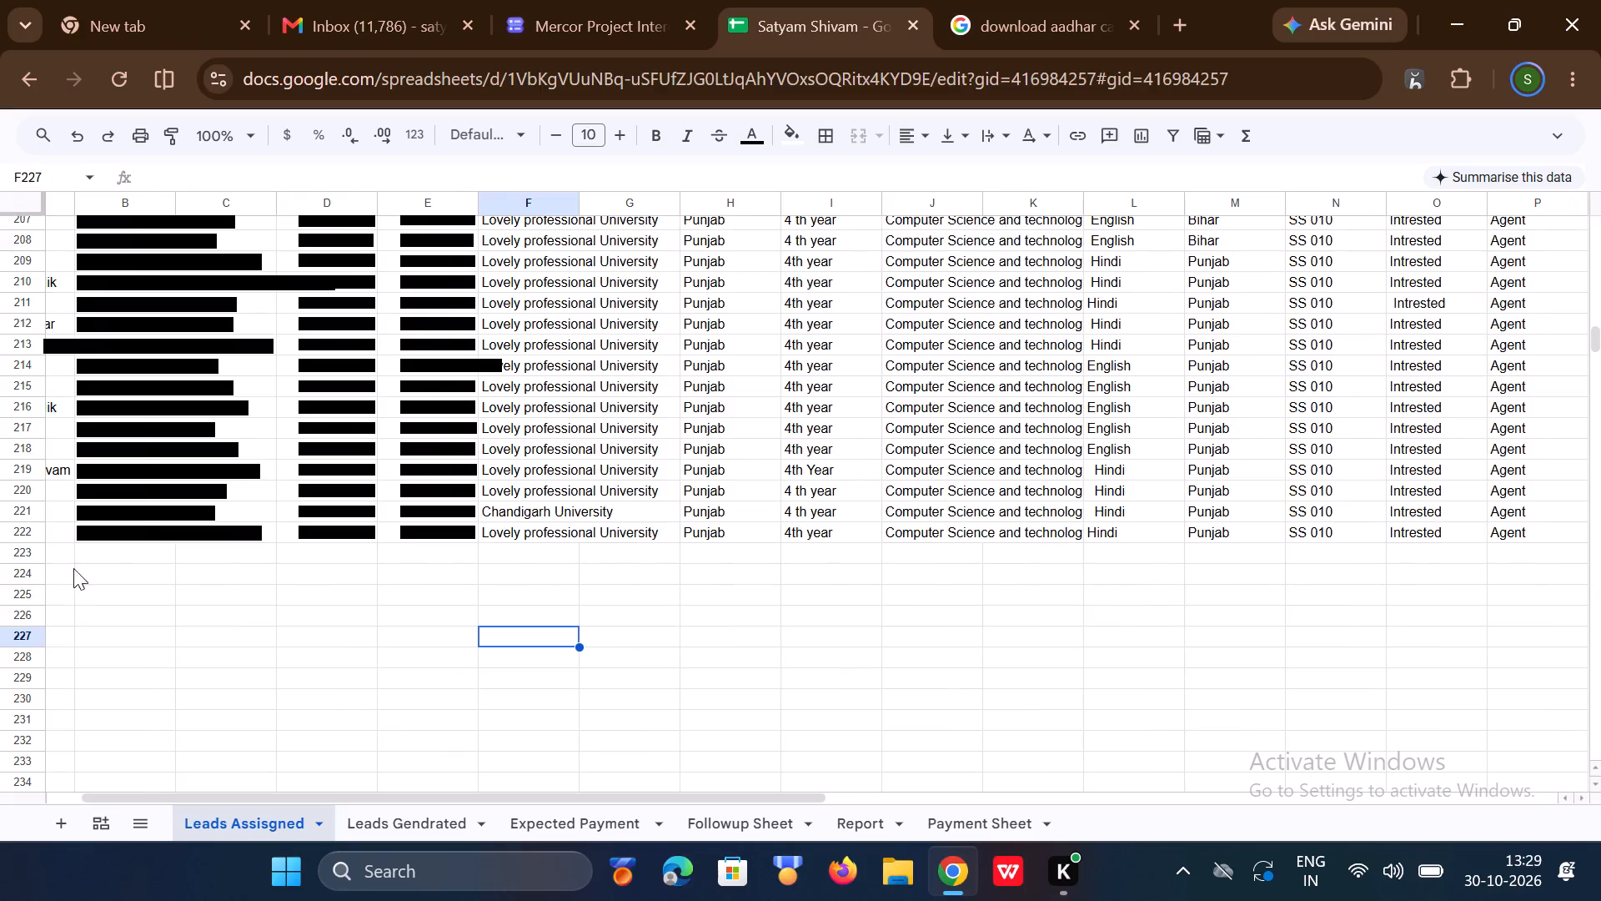
{"action": "double_click", "coordinate": [87, 551]}
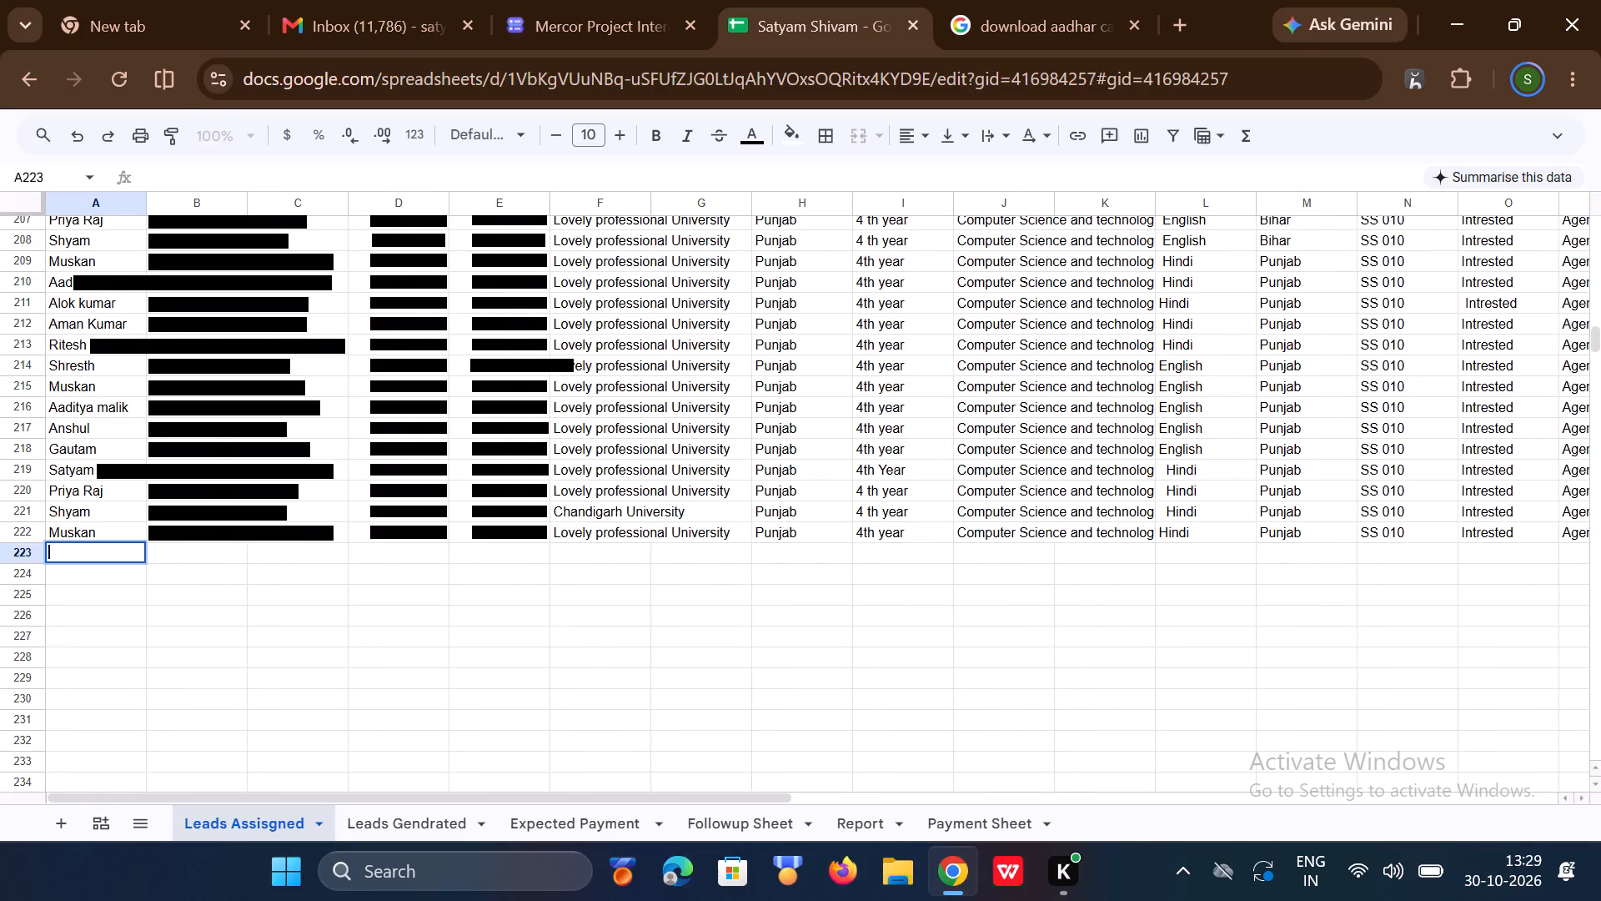
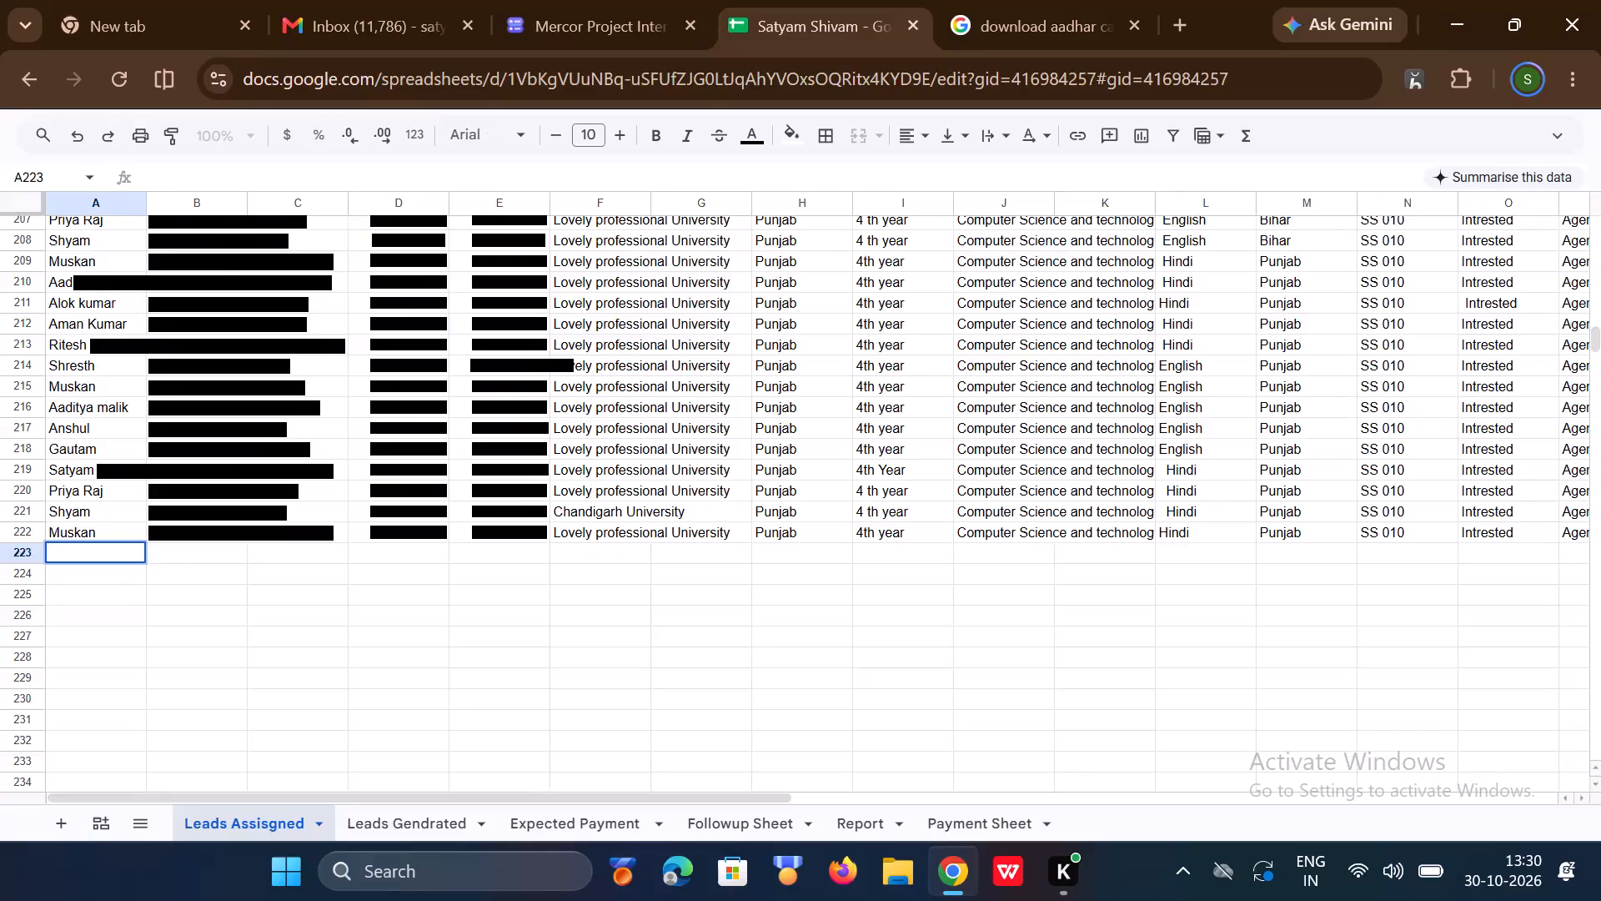
Enter the student's full name in cell A223 of the Leads Assigned sheet, using the same name as in row 216.
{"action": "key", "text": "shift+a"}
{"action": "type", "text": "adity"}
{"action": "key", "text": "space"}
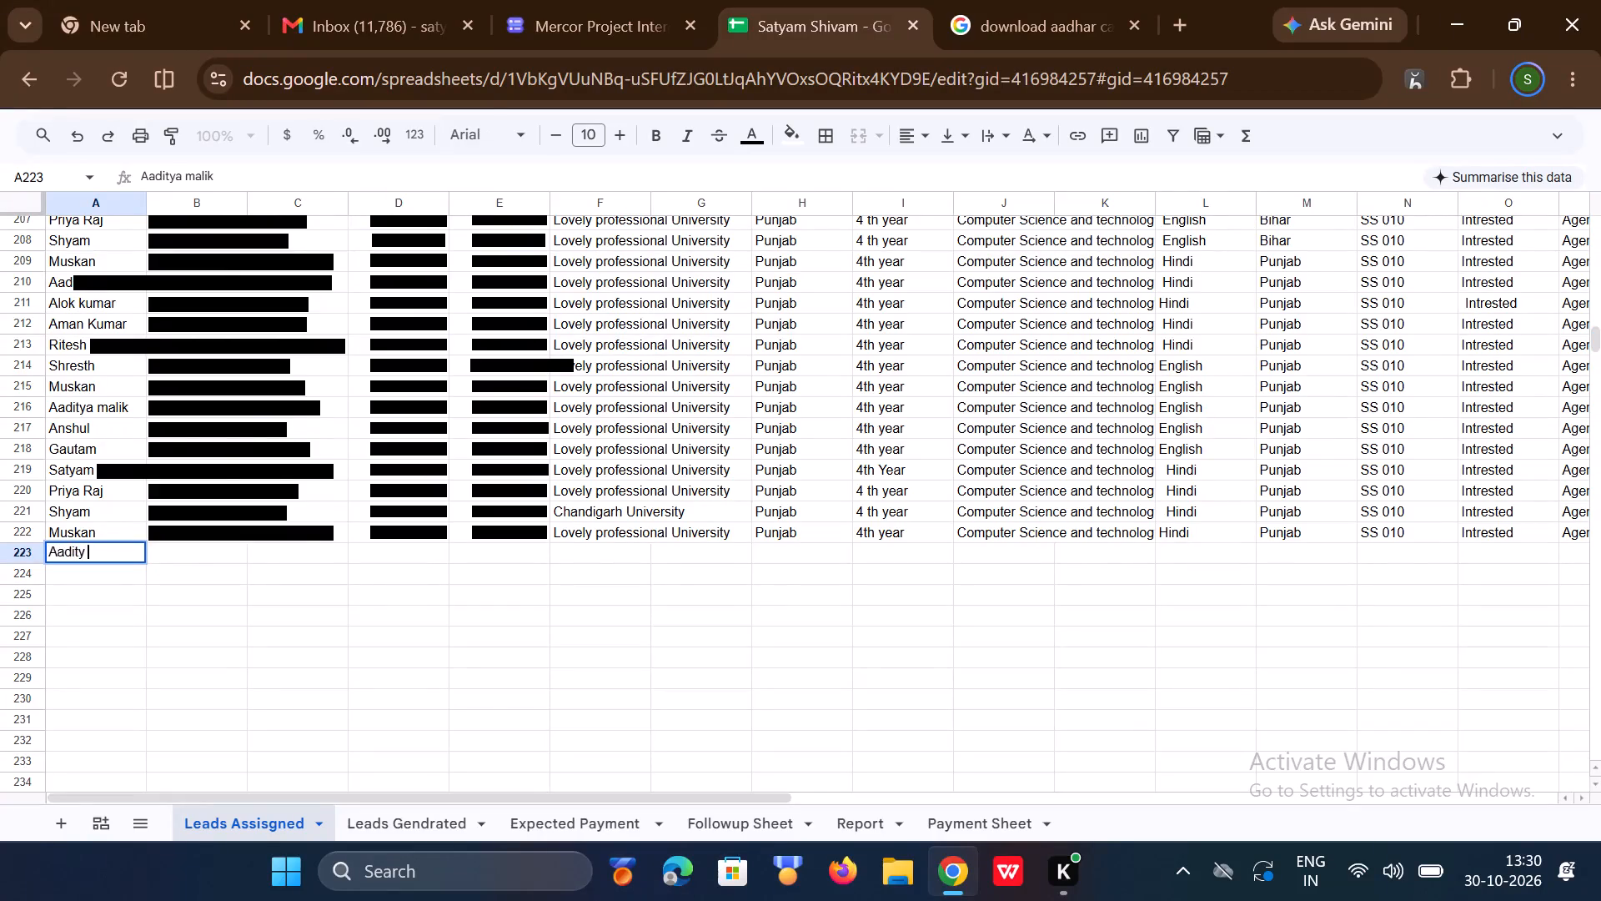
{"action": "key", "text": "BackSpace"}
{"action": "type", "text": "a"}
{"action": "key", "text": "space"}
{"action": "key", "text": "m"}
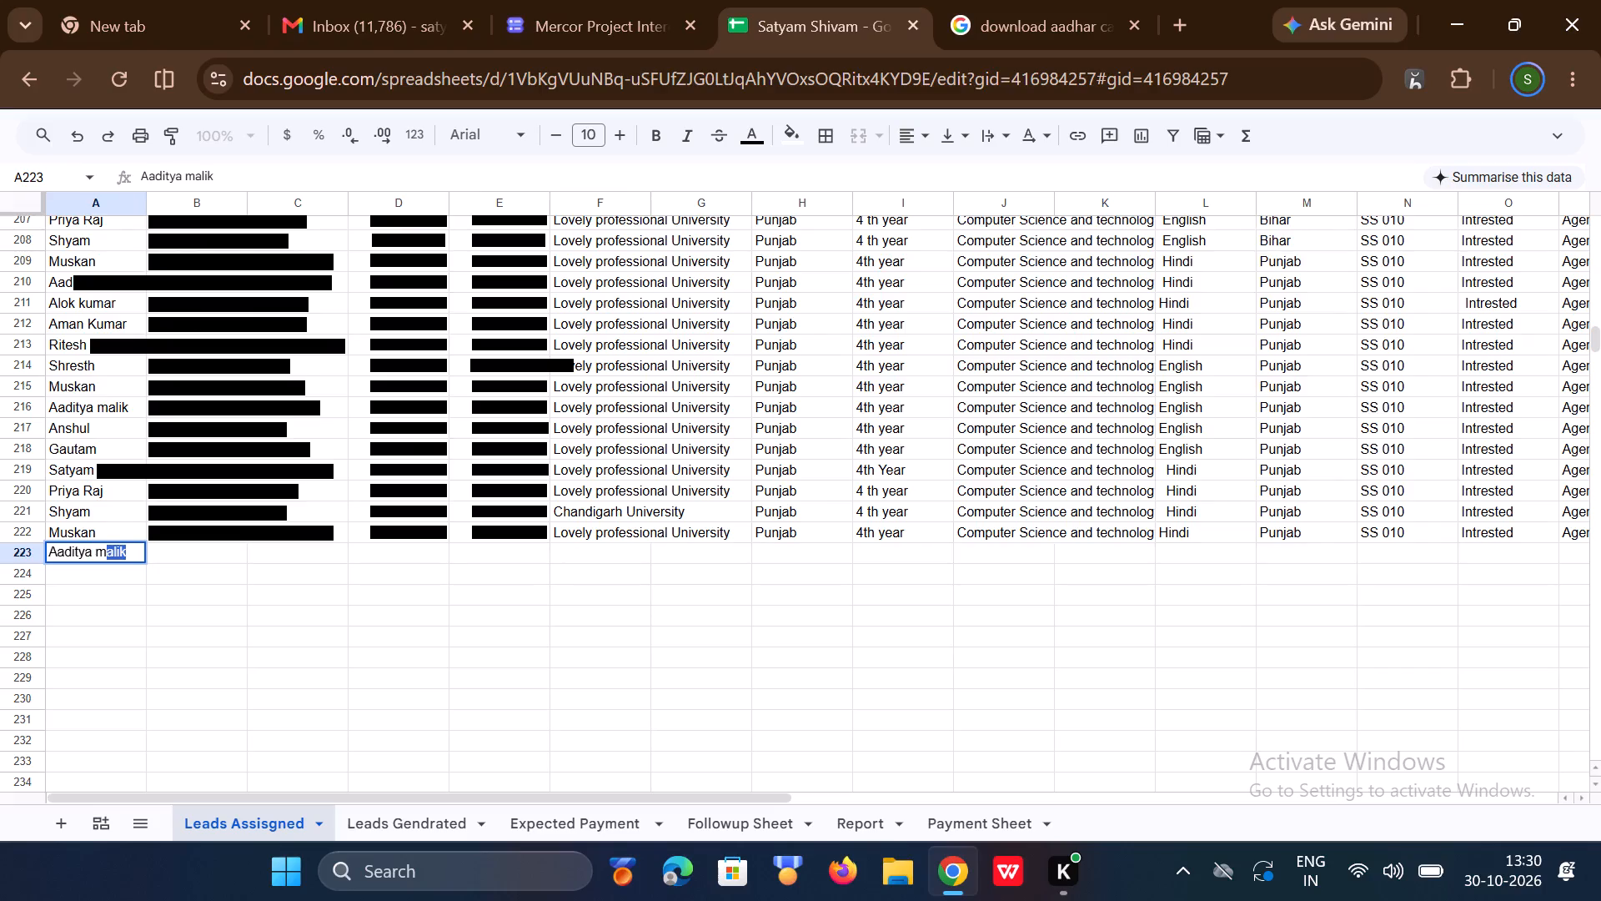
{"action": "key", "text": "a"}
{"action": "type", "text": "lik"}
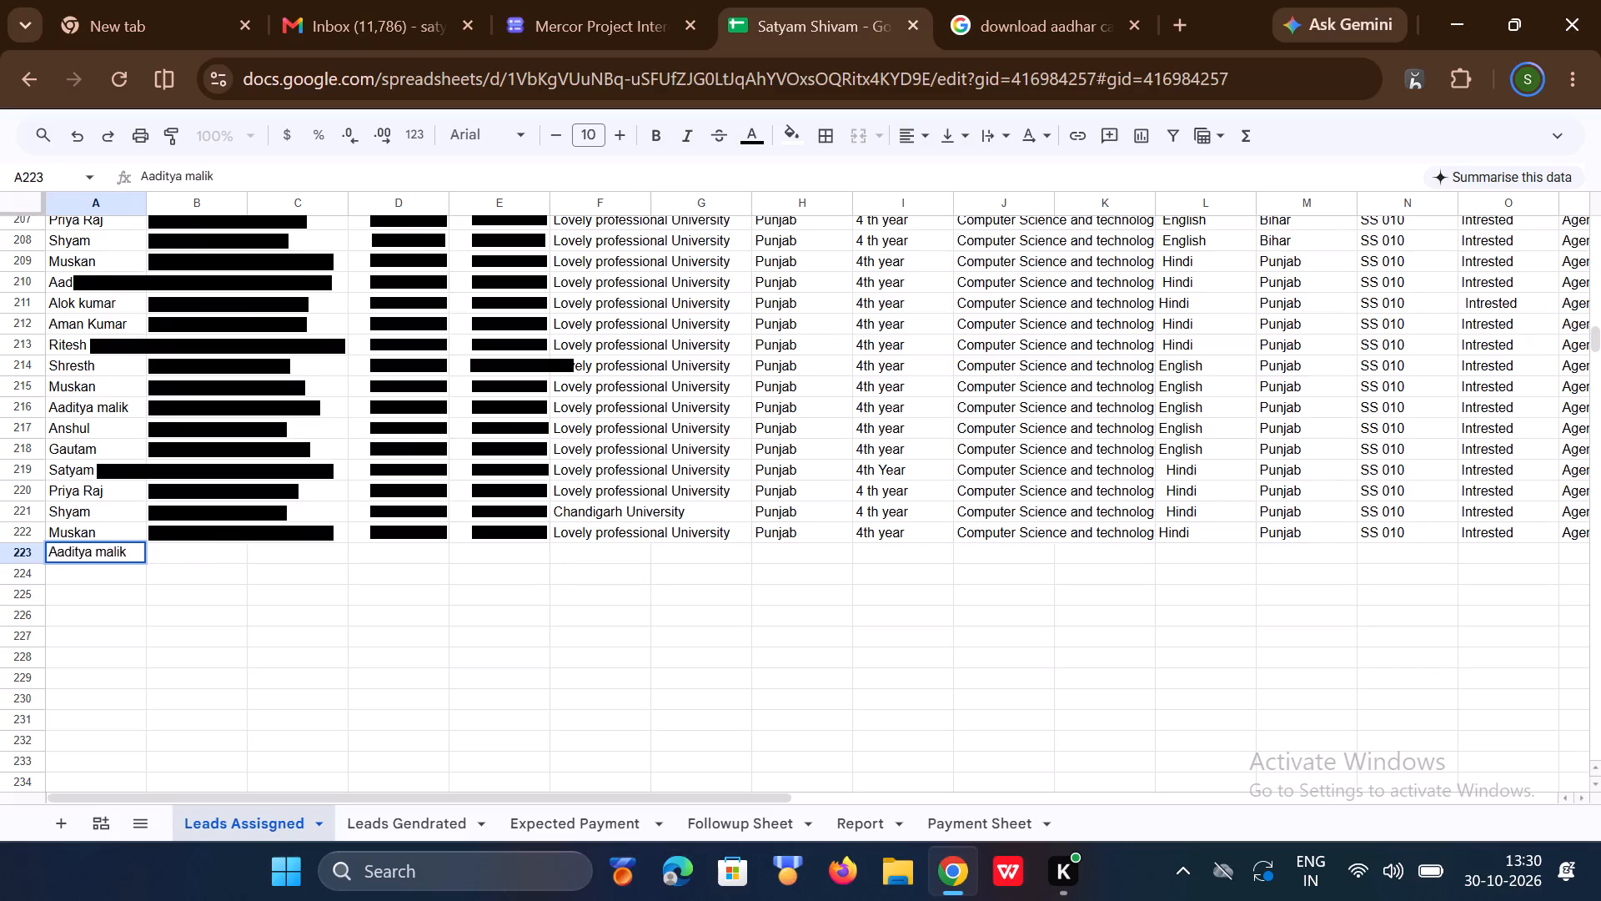
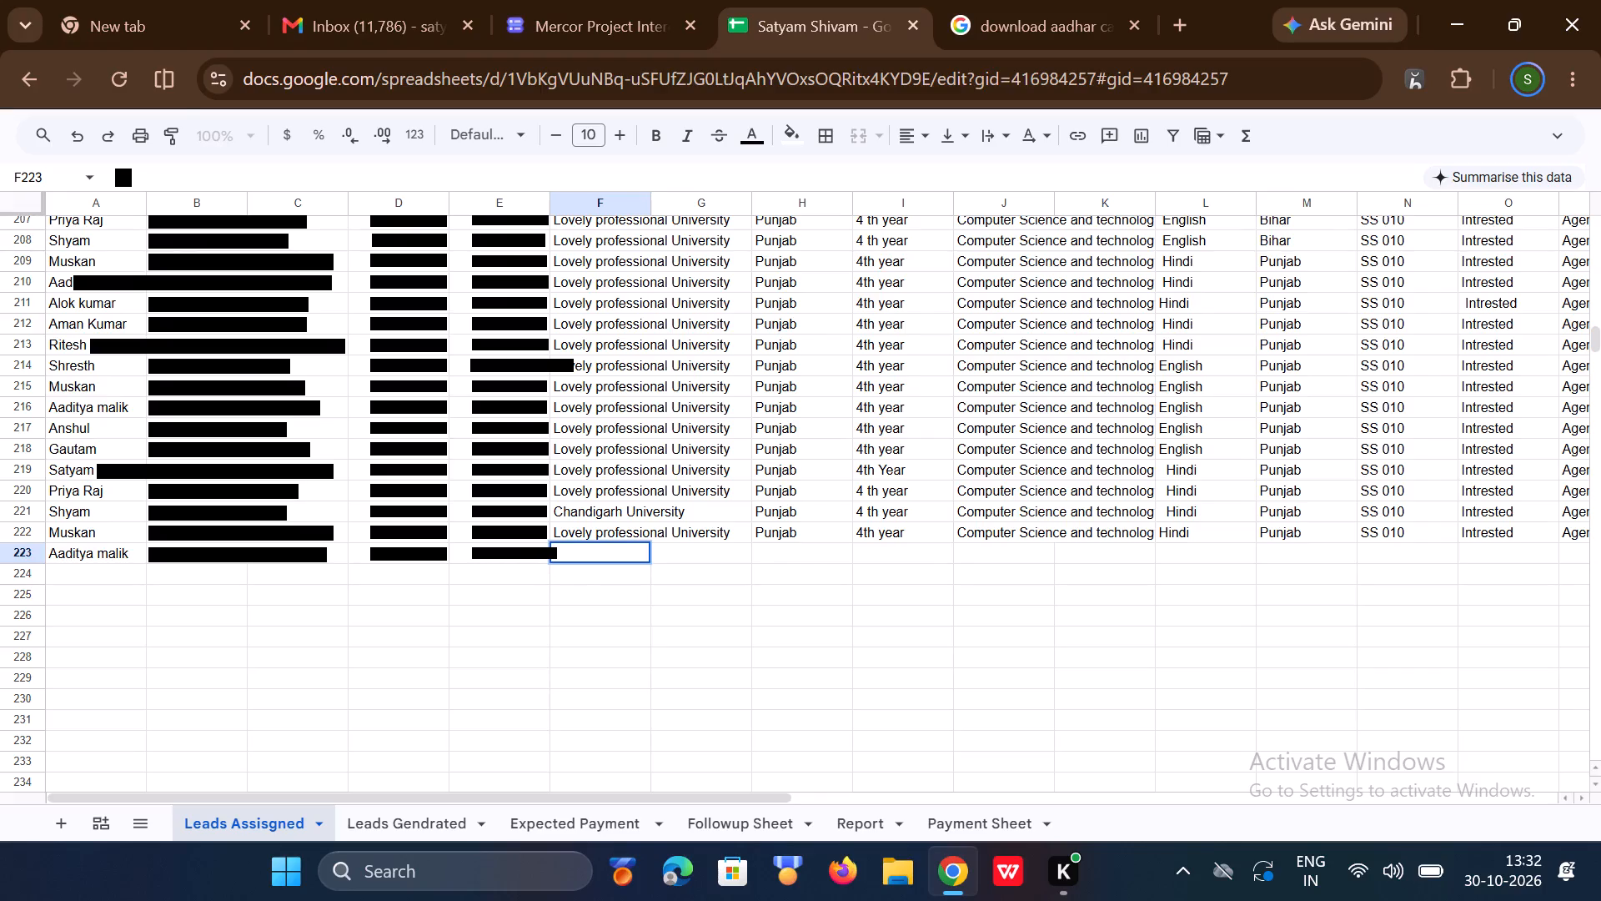
Enter "Lovely professional University" as the university in cell F223 of the Leads Assigned sheet.
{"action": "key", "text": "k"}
{"action": "key", "text": "BackSpace"}
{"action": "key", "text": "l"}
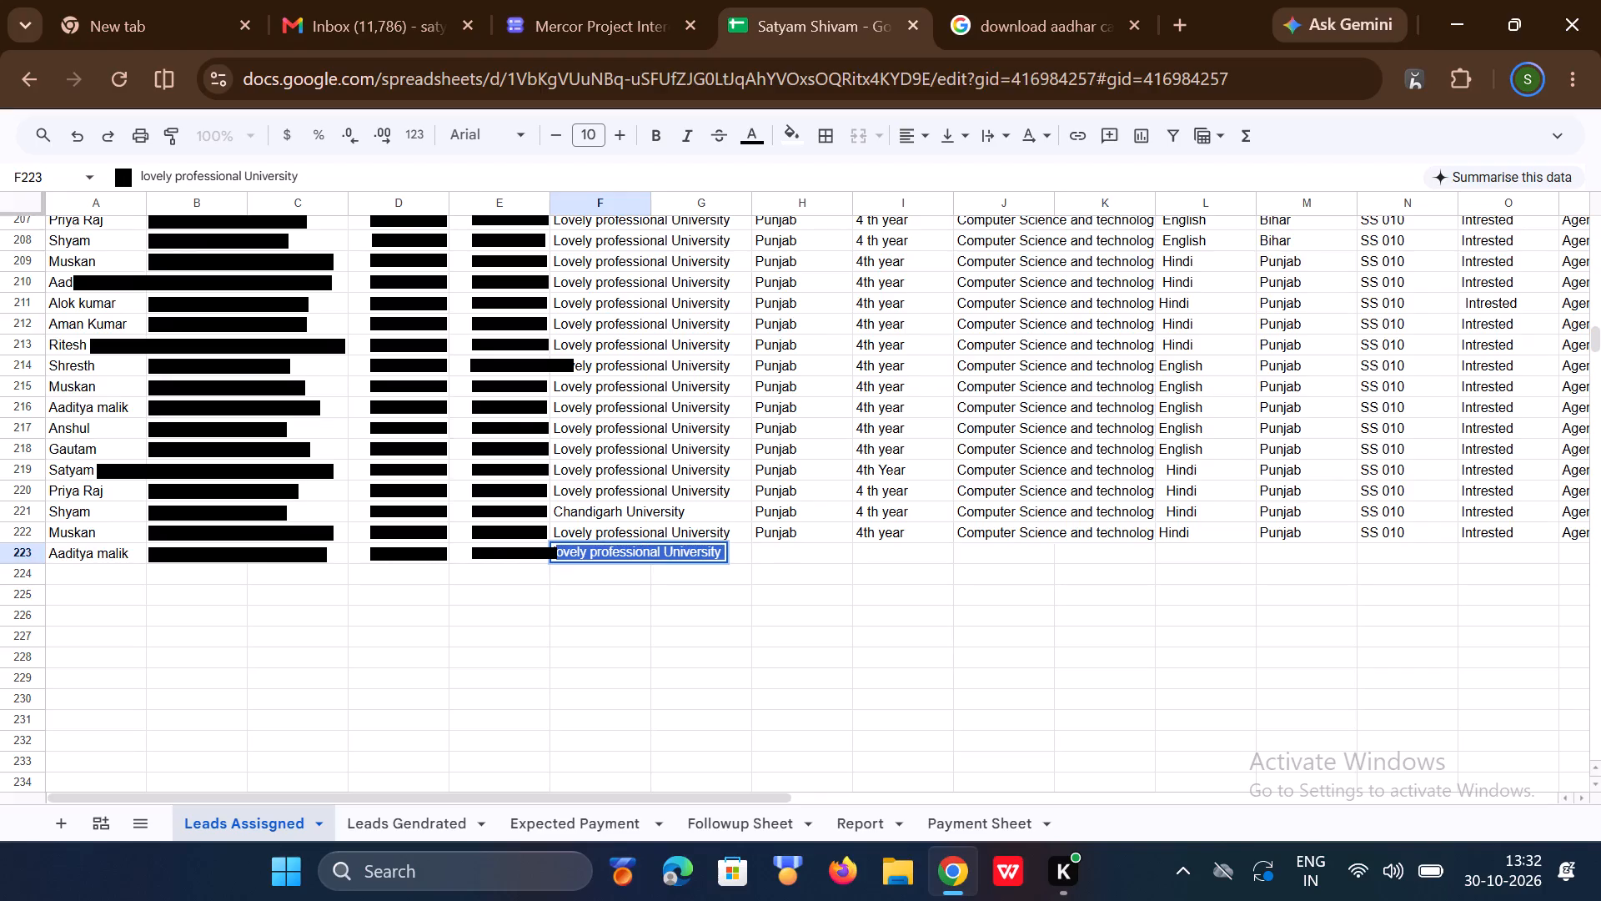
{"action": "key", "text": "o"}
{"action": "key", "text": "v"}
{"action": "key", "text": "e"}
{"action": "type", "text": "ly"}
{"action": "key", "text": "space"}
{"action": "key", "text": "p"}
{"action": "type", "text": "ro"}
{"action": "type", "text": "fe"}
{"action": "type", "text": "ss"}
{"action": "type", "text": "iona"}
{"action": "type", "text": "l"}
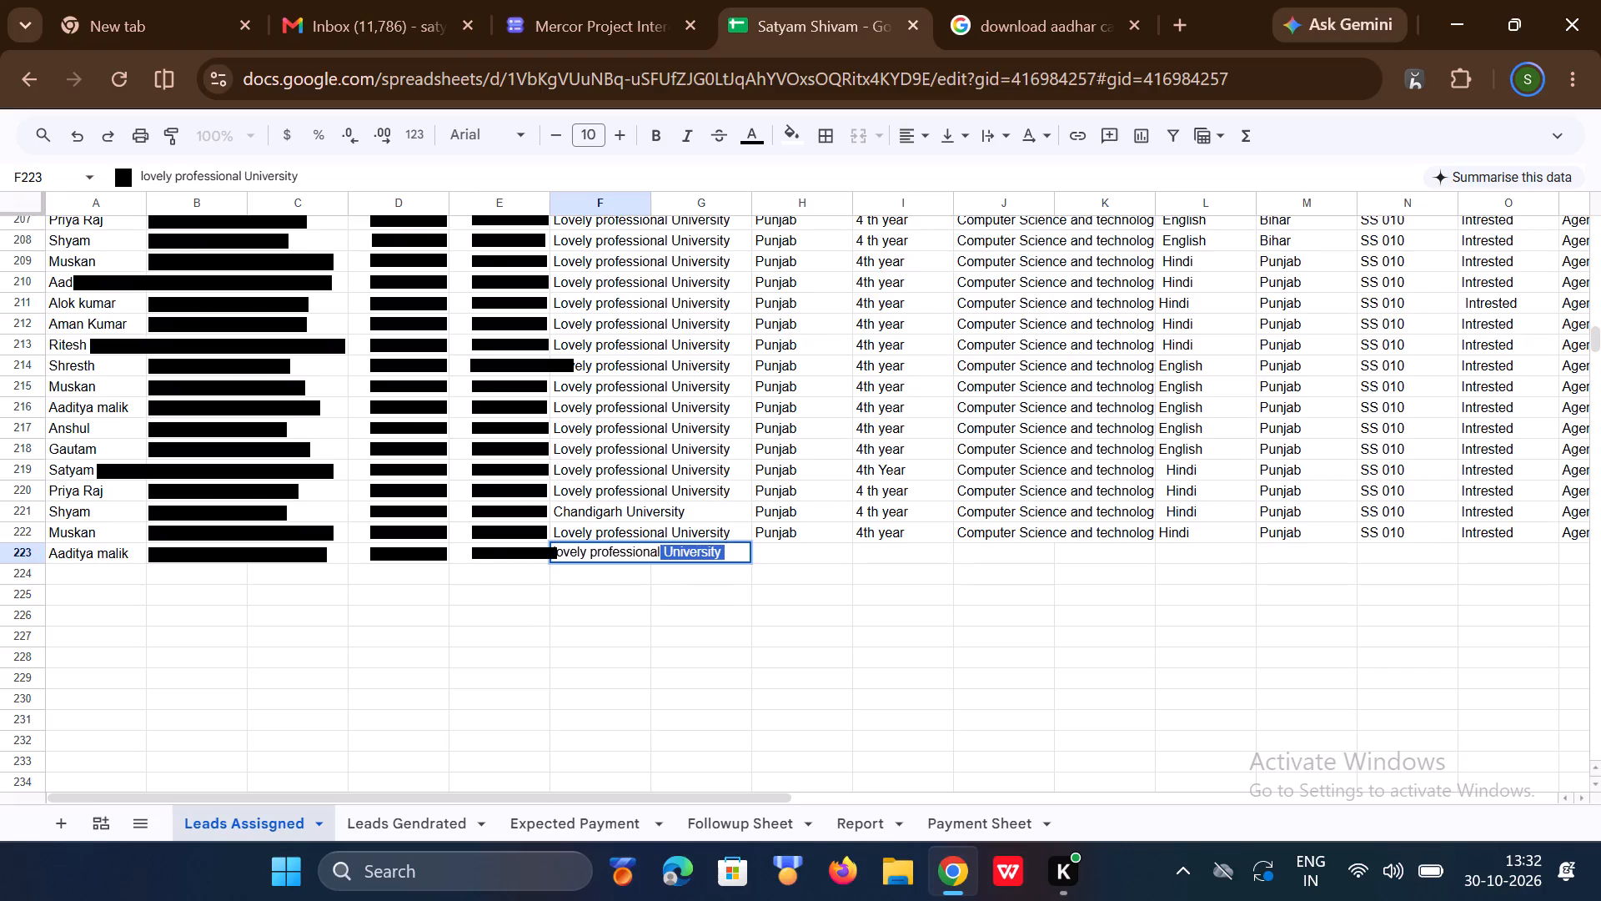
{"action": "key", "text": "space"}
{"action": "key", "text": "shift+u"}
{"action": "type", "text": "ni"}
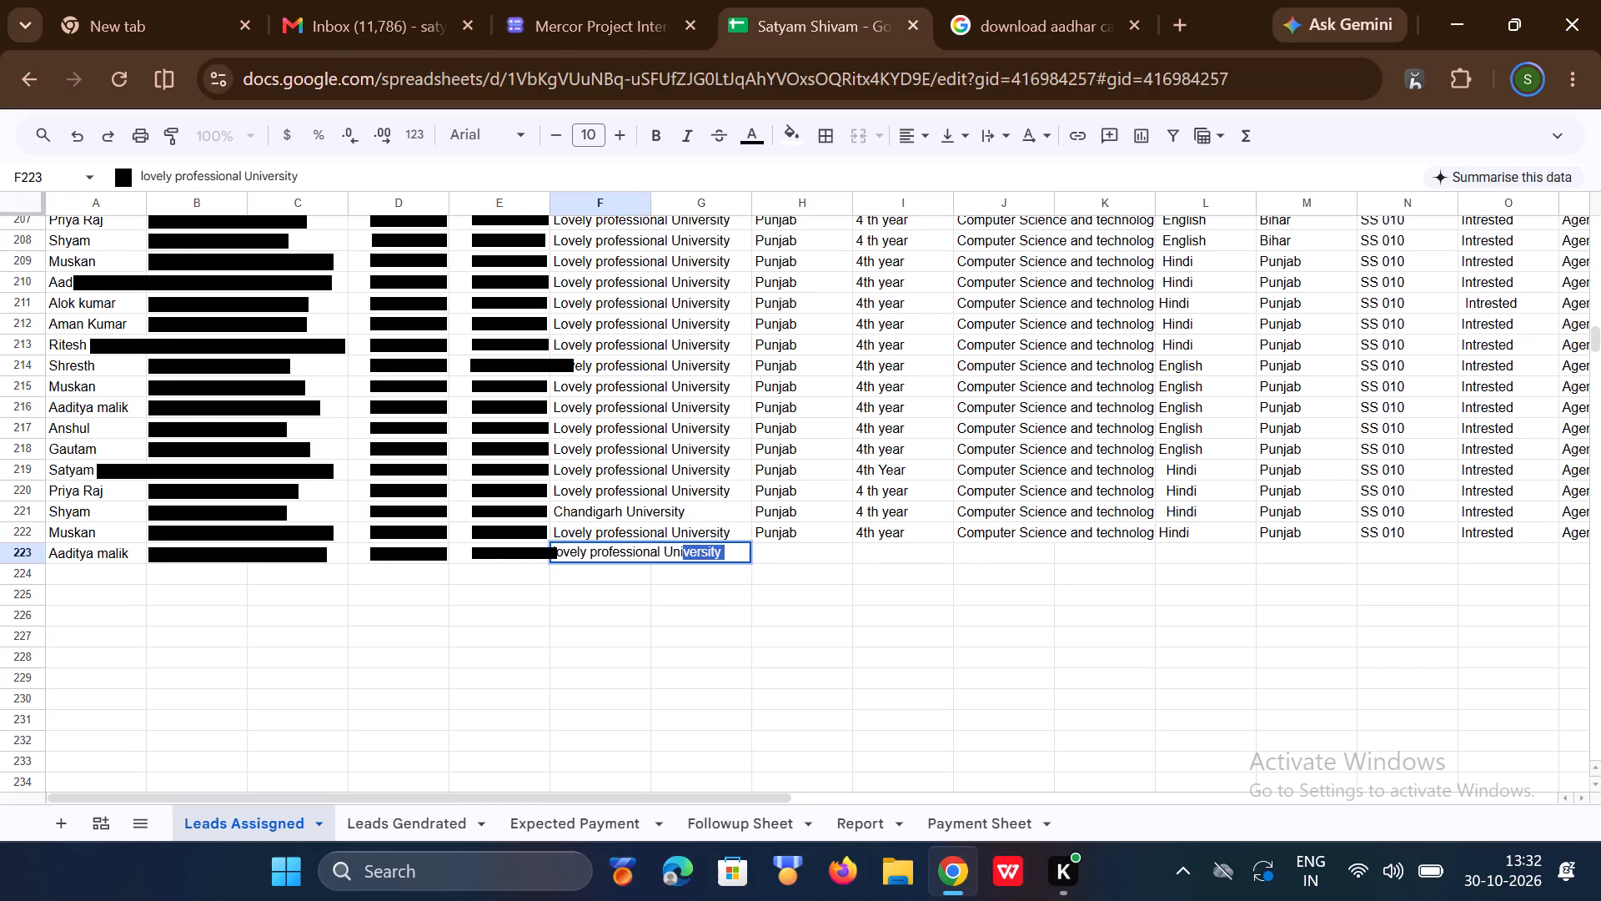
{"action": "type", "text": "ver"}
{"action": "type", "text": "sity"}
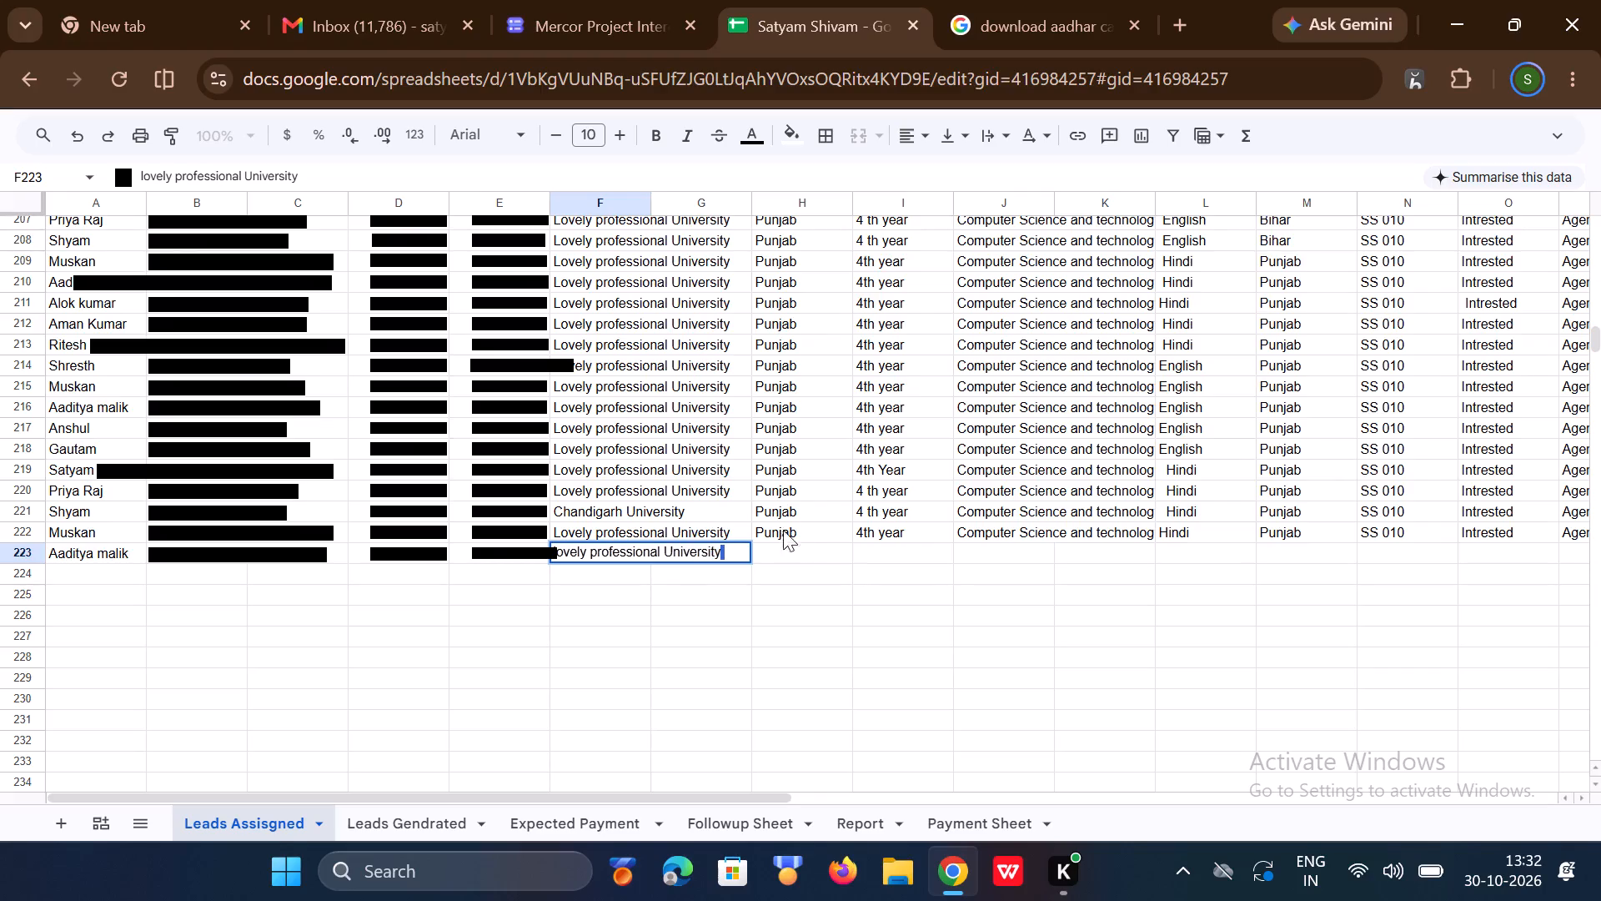
Enter "Punjab" in cell H223, beside the new lead's university.
{"action": "left_click", "coordinate": [802, 549]}
{"action": "double_click", "coordinate": [802, 549]}
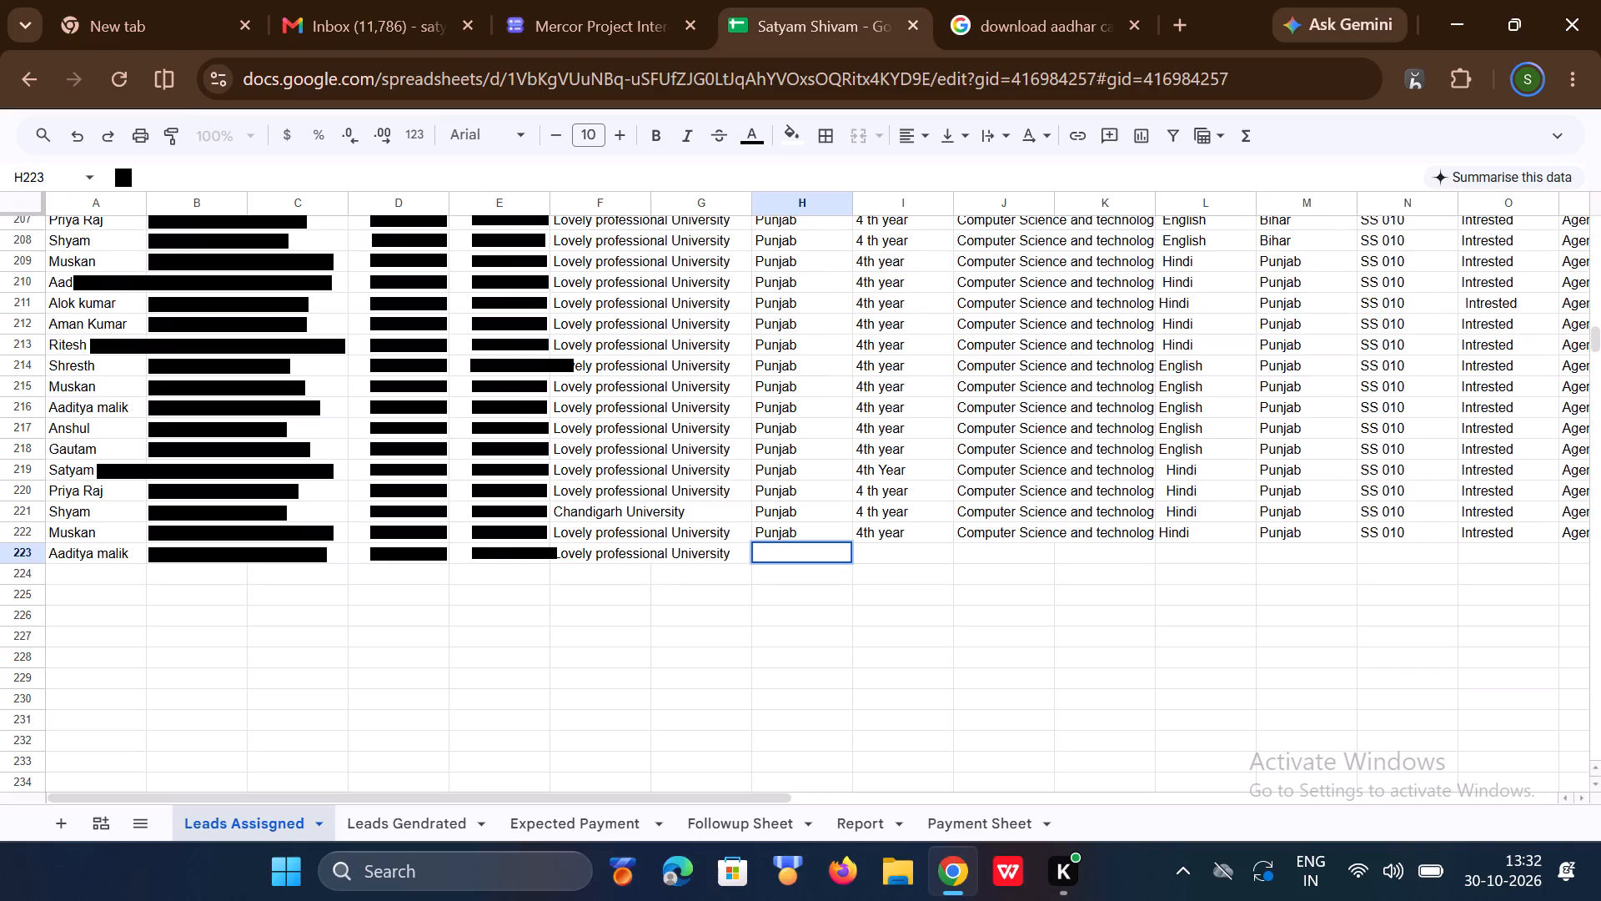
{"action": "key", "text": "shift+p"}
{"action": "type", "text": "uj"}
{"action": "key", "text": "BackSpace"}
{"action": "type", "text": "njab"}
Enter "4th year" as the new lead's year of study in cell I223.
{"action": "left_click", "coordinate": [874, 552]}
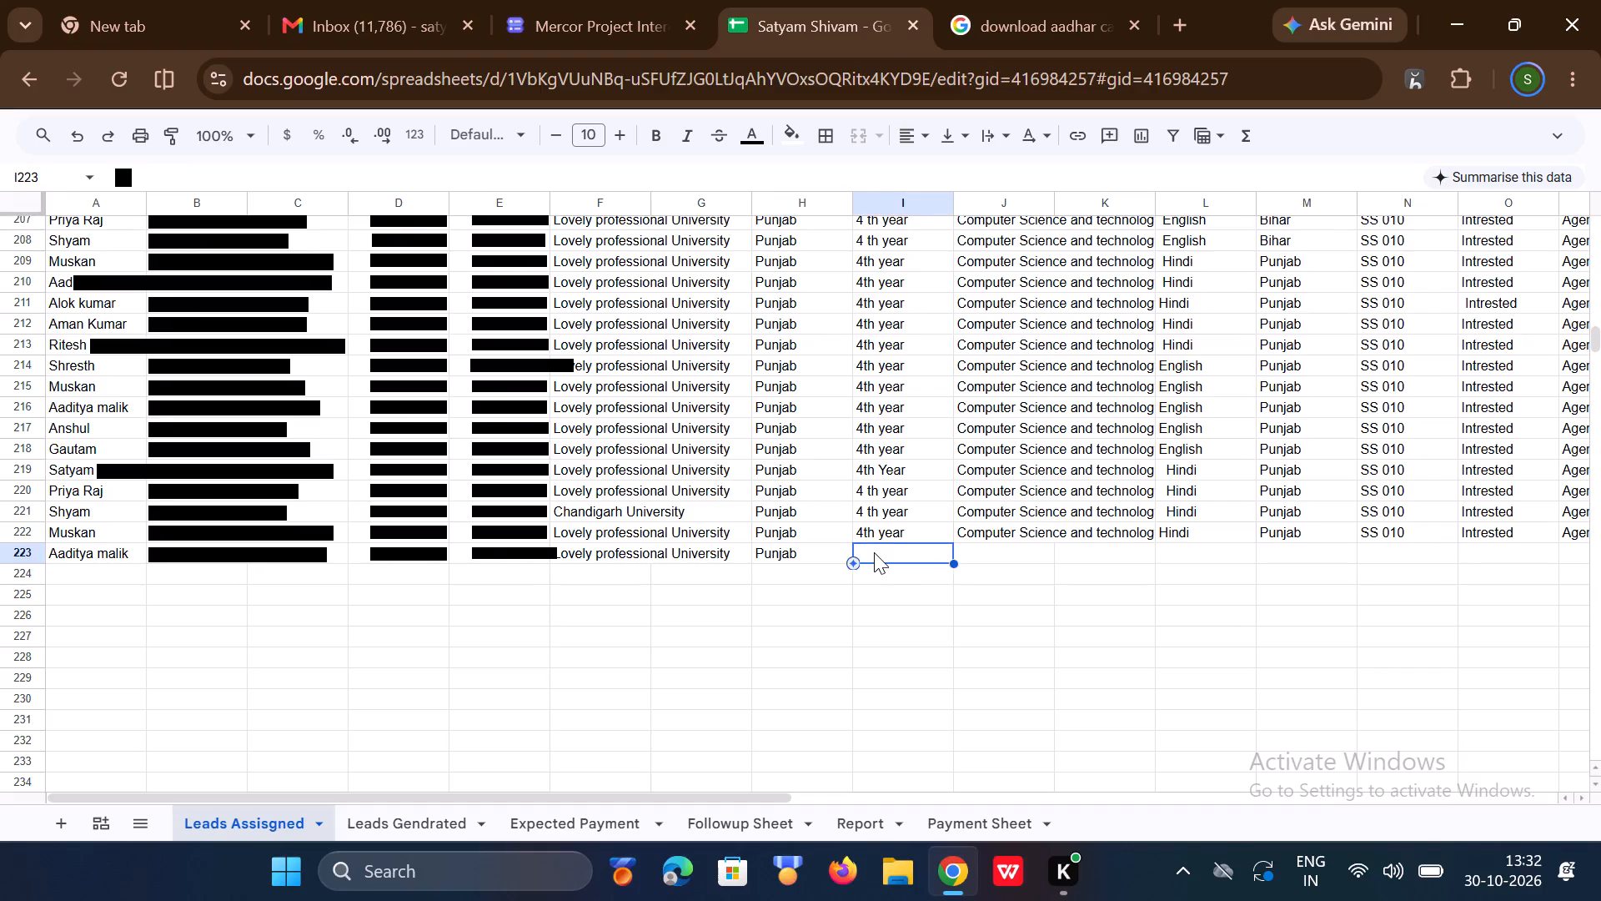
{"action": "double_click", "coordinate": [874, 552]}
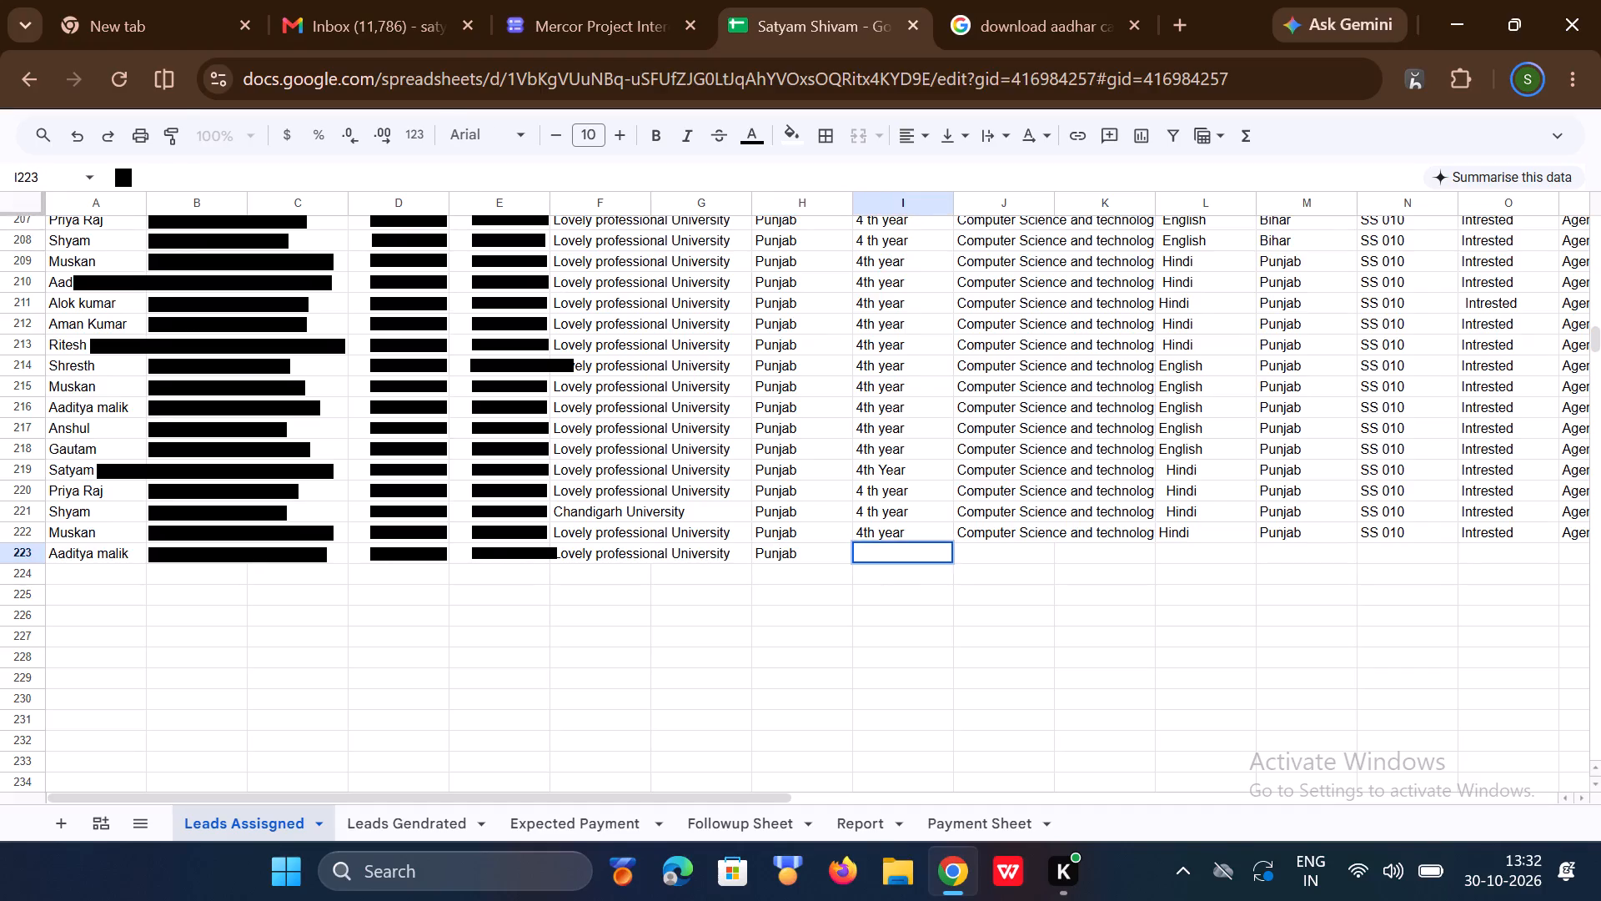
{"action": "key", "text": "shift+dollar"}
{"action": "key", "text": "BackSpace"}
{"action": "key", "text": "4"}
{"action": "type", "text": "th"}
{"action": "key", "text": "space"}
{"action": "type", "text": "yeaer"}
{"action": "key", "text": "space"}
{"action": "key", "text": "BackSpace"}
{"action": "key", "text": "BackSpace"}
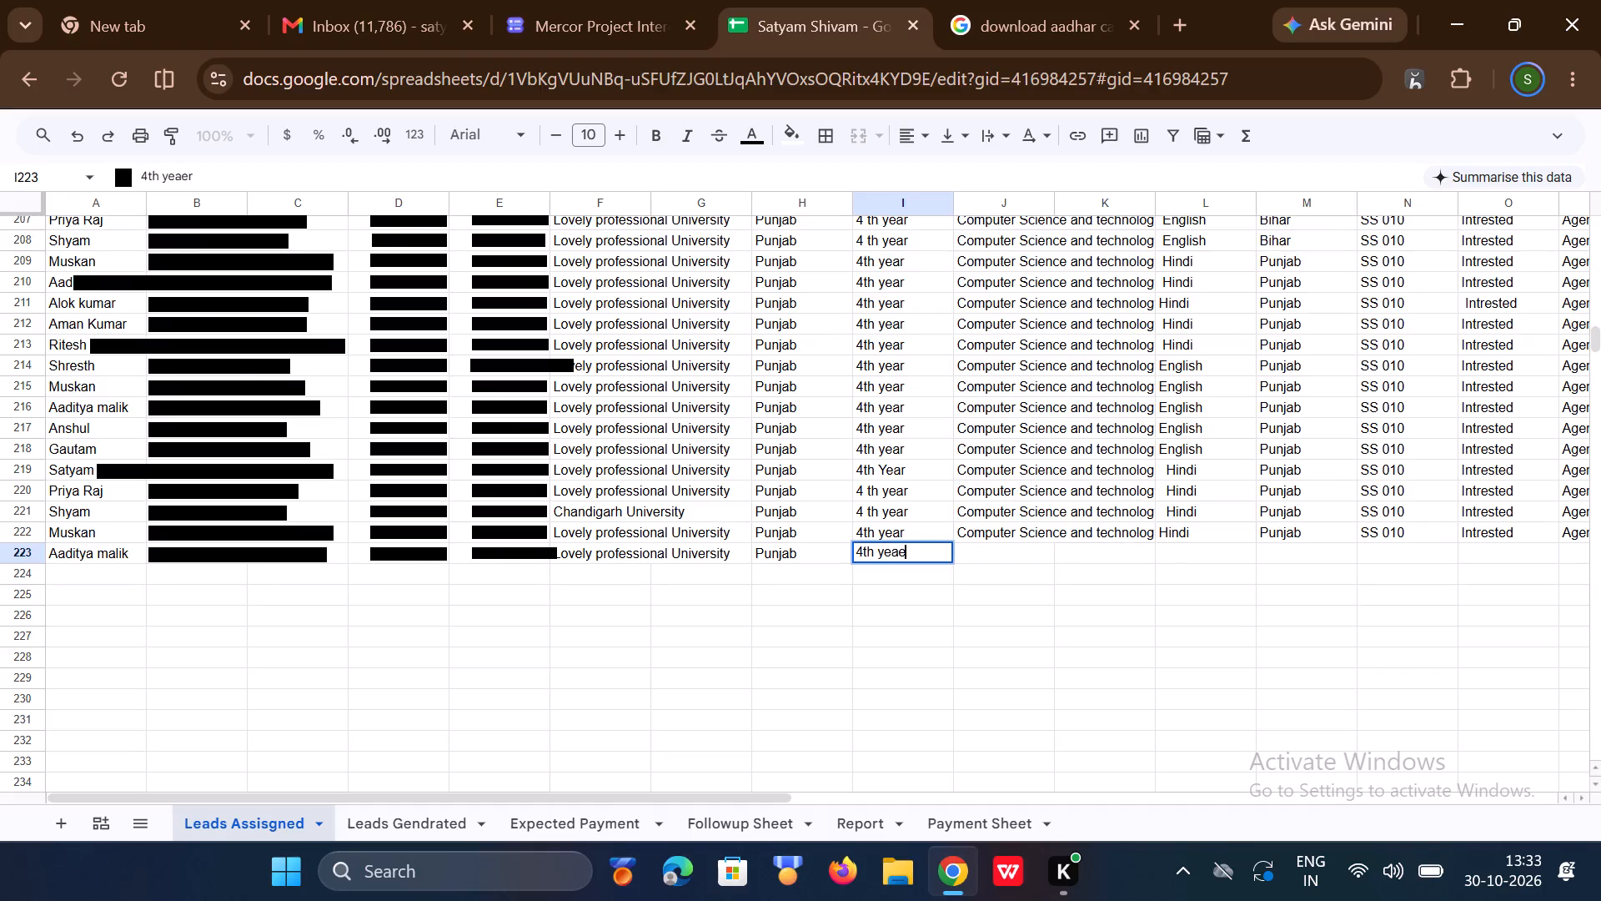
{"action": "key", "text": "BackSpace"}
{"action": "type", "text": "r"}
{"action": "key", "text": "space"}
Enter "Computer Science and technology" as the new lead's course in cell J223.
{"action": "left_click", "coordinate": [999, 553]}
{"action": "double_click", "coordinate": [999, 553]}
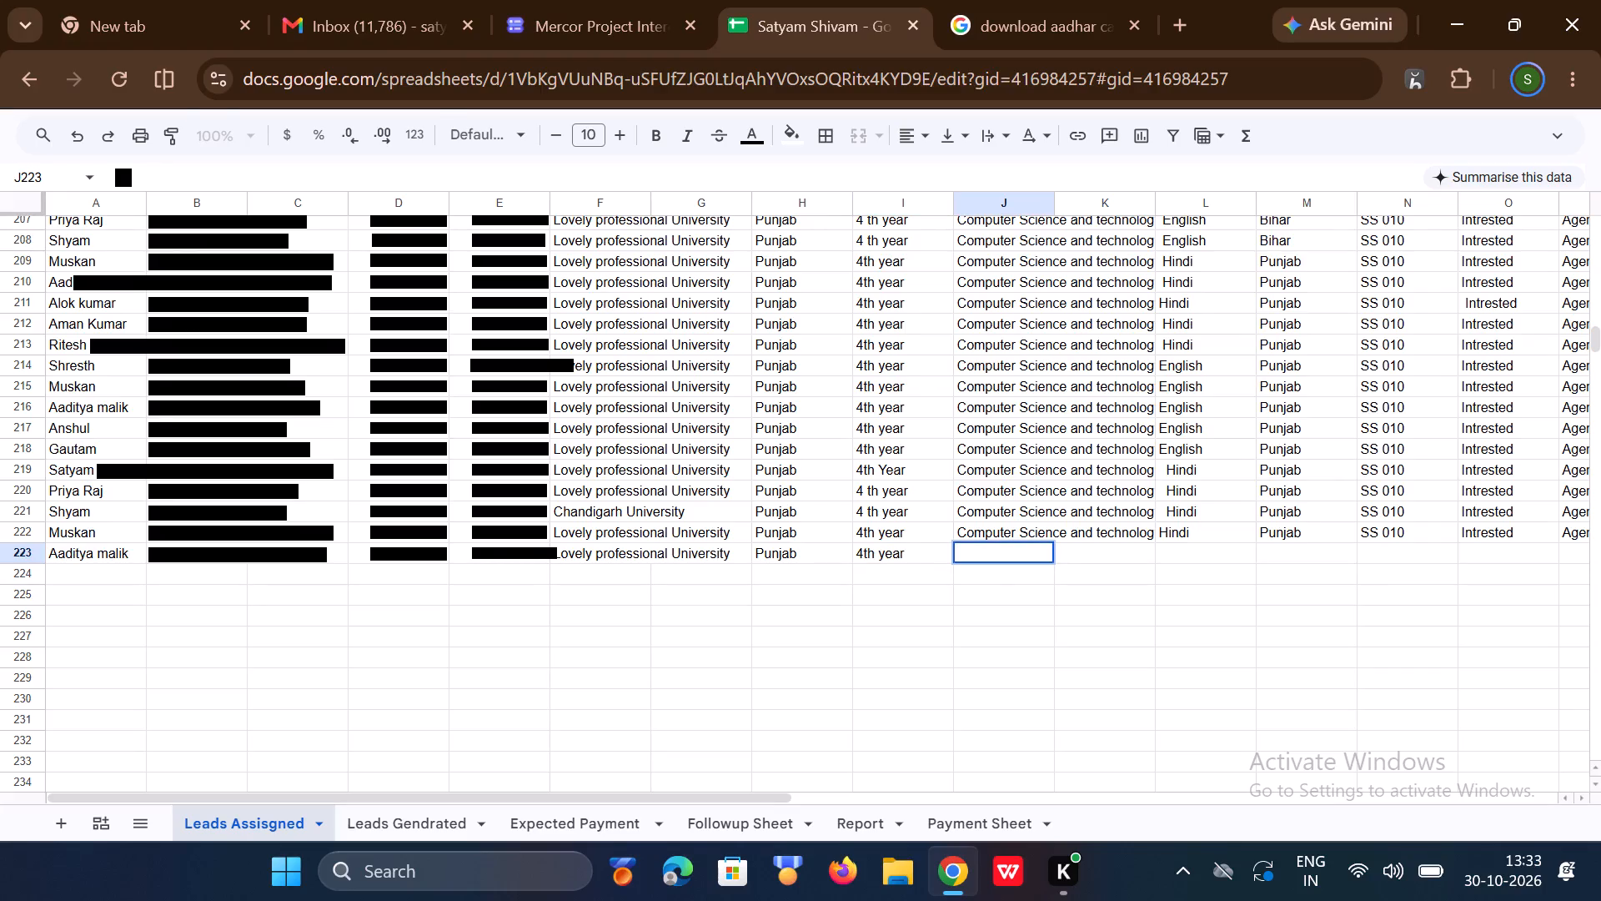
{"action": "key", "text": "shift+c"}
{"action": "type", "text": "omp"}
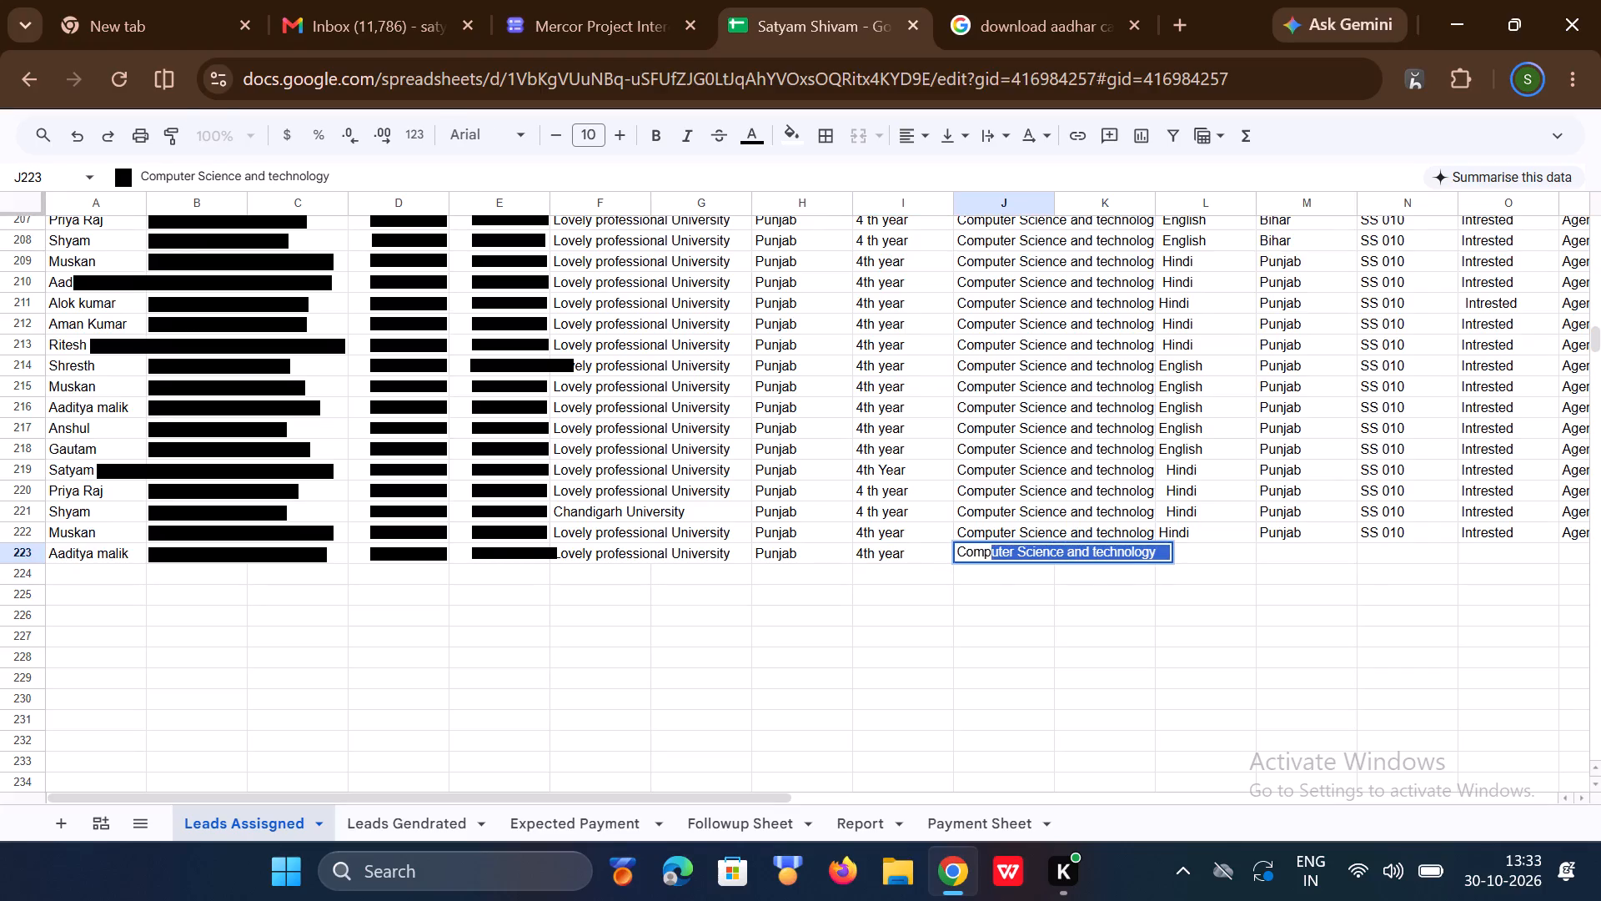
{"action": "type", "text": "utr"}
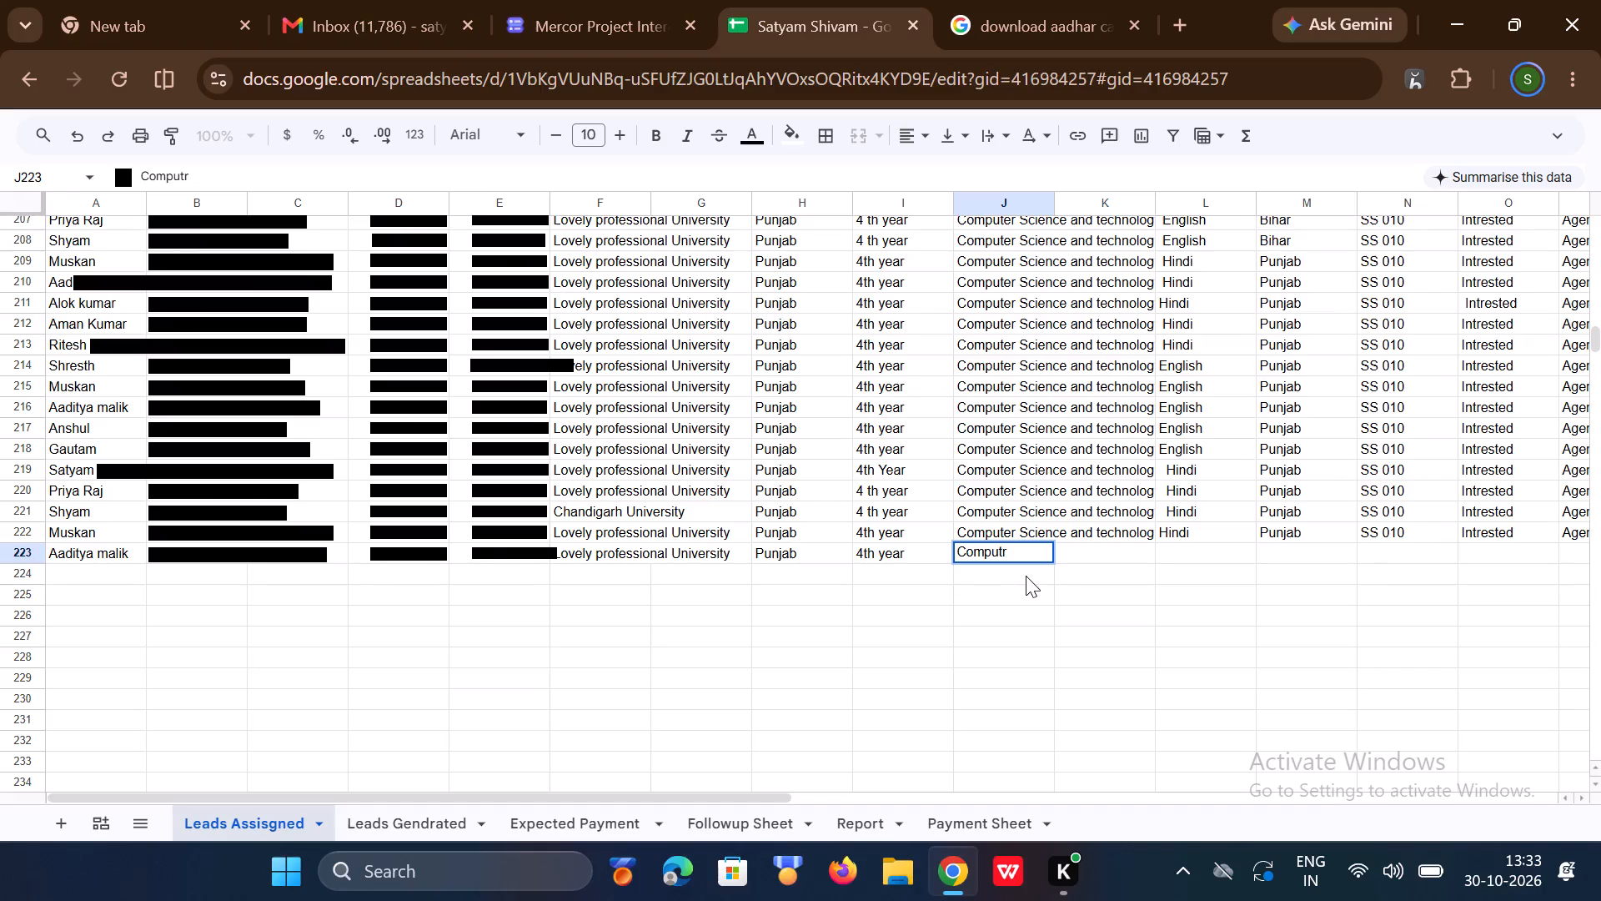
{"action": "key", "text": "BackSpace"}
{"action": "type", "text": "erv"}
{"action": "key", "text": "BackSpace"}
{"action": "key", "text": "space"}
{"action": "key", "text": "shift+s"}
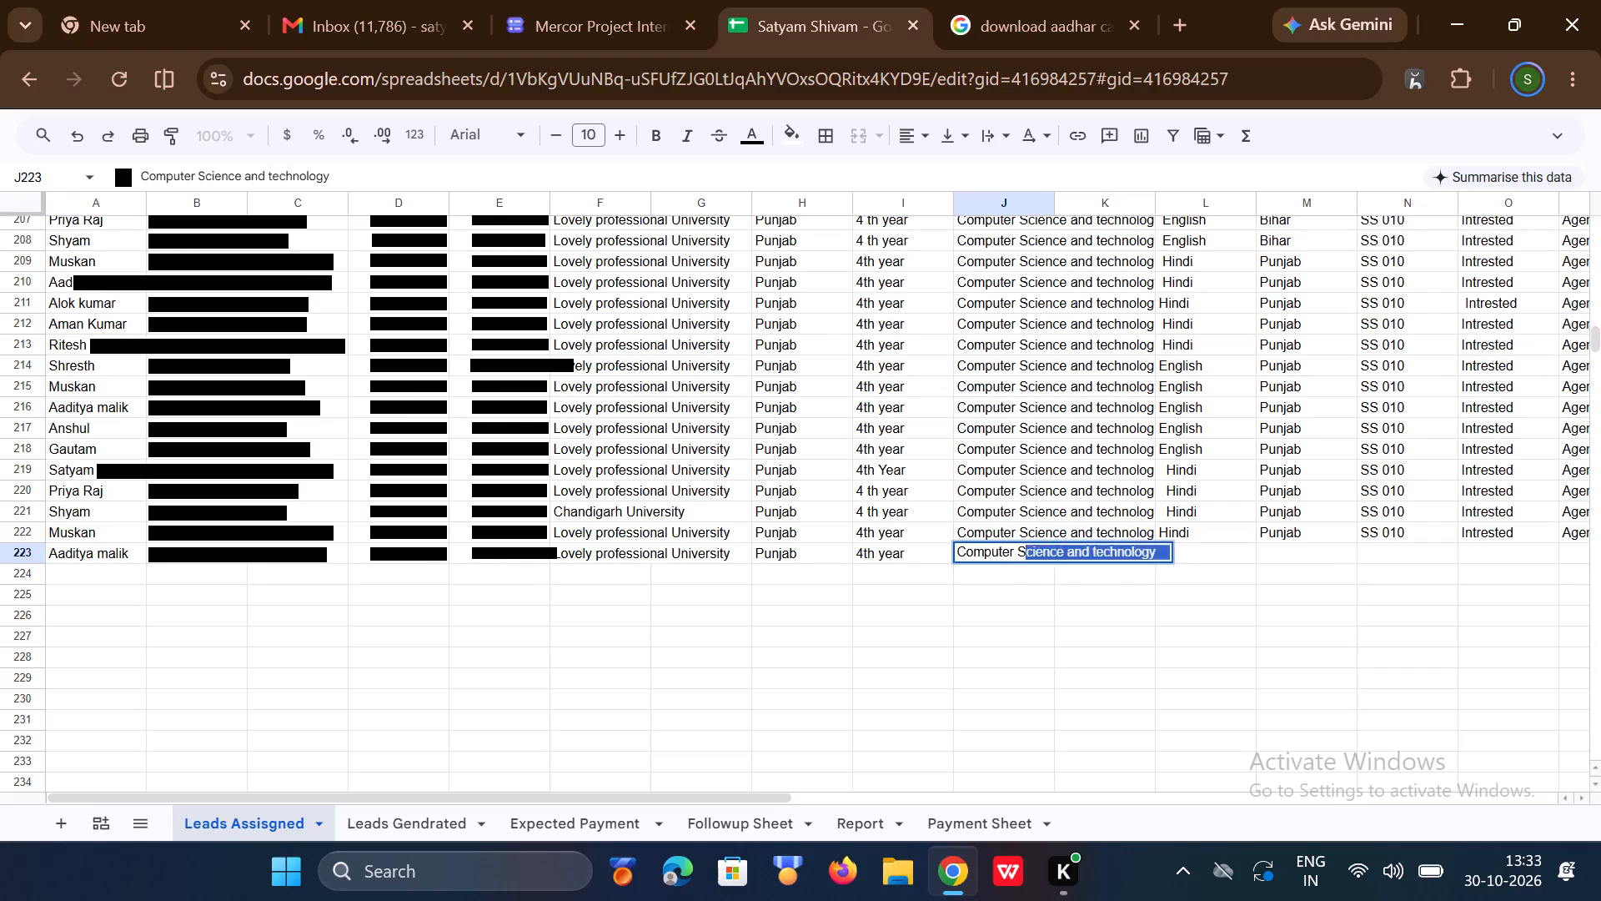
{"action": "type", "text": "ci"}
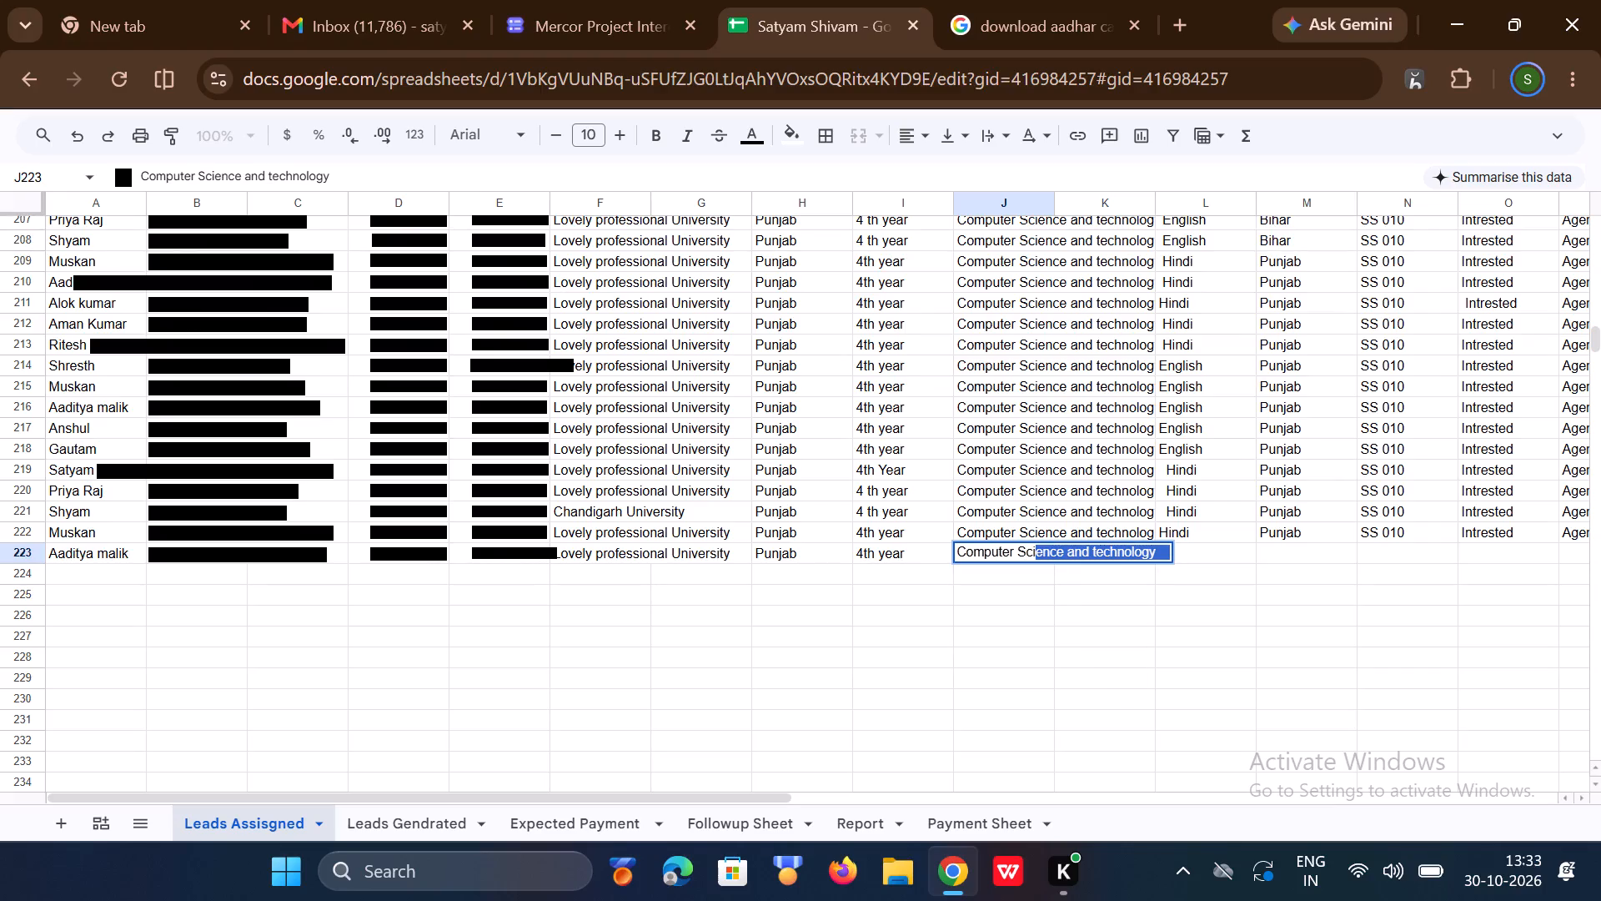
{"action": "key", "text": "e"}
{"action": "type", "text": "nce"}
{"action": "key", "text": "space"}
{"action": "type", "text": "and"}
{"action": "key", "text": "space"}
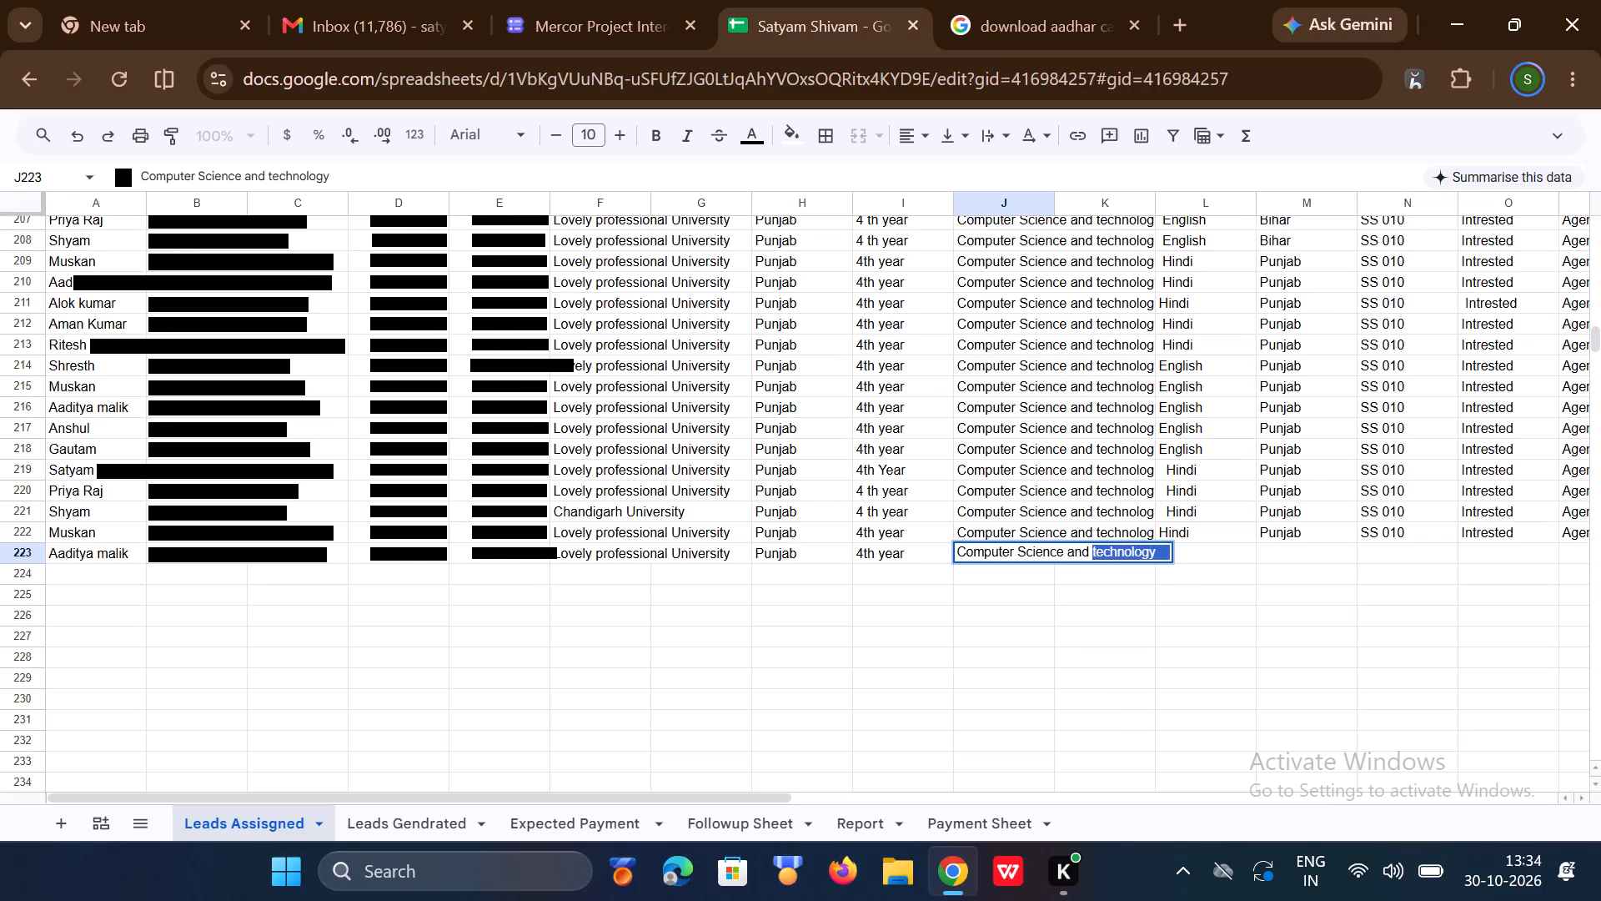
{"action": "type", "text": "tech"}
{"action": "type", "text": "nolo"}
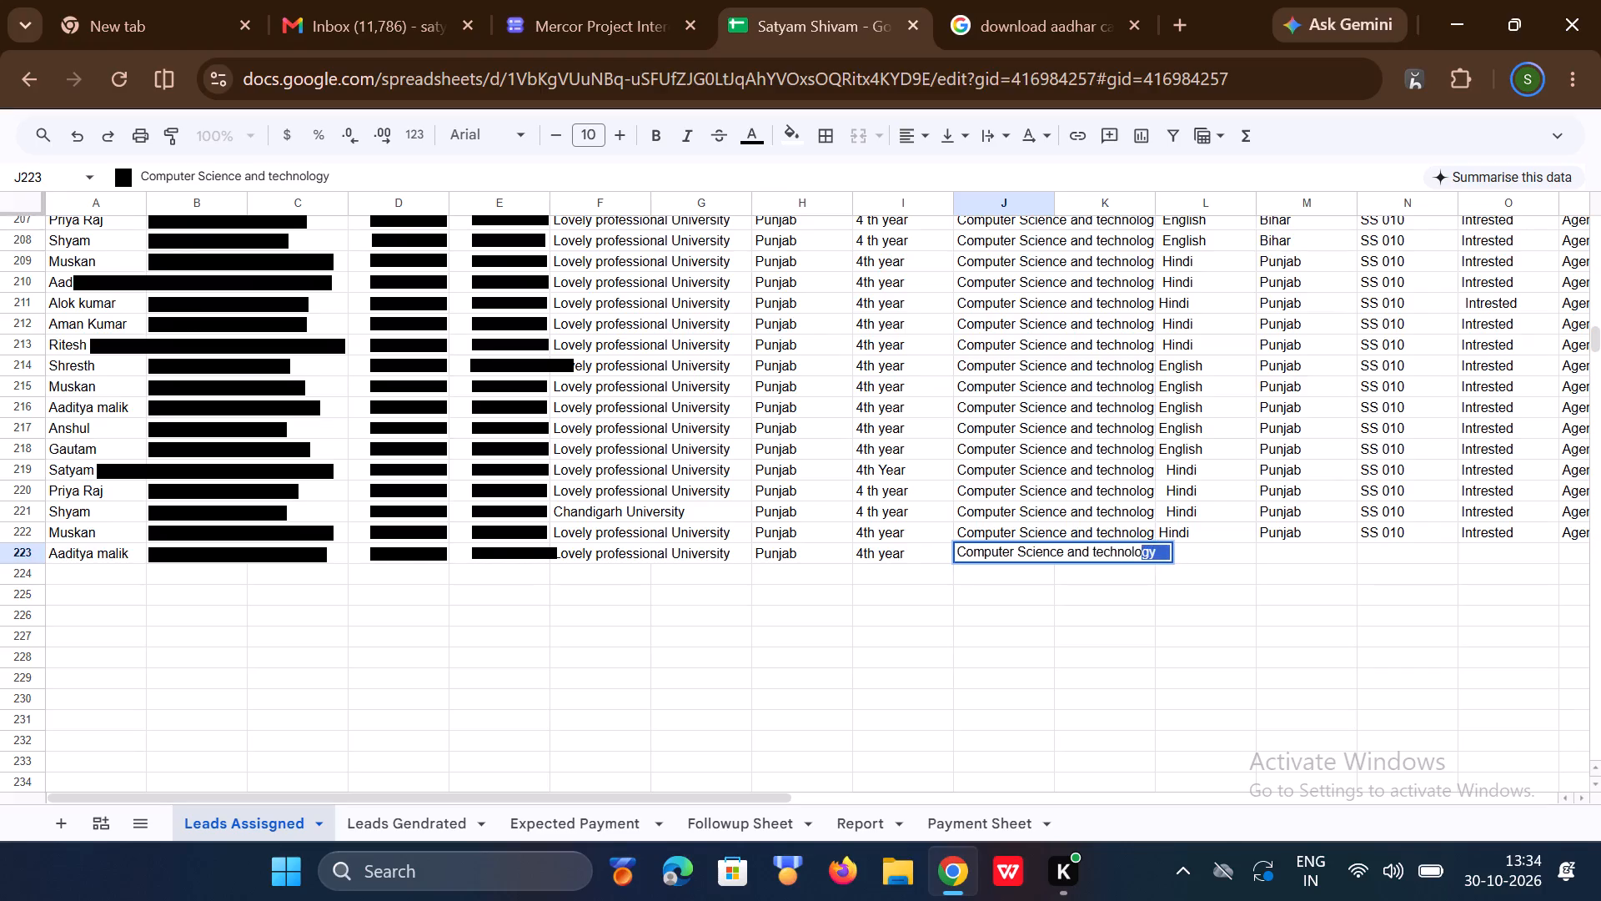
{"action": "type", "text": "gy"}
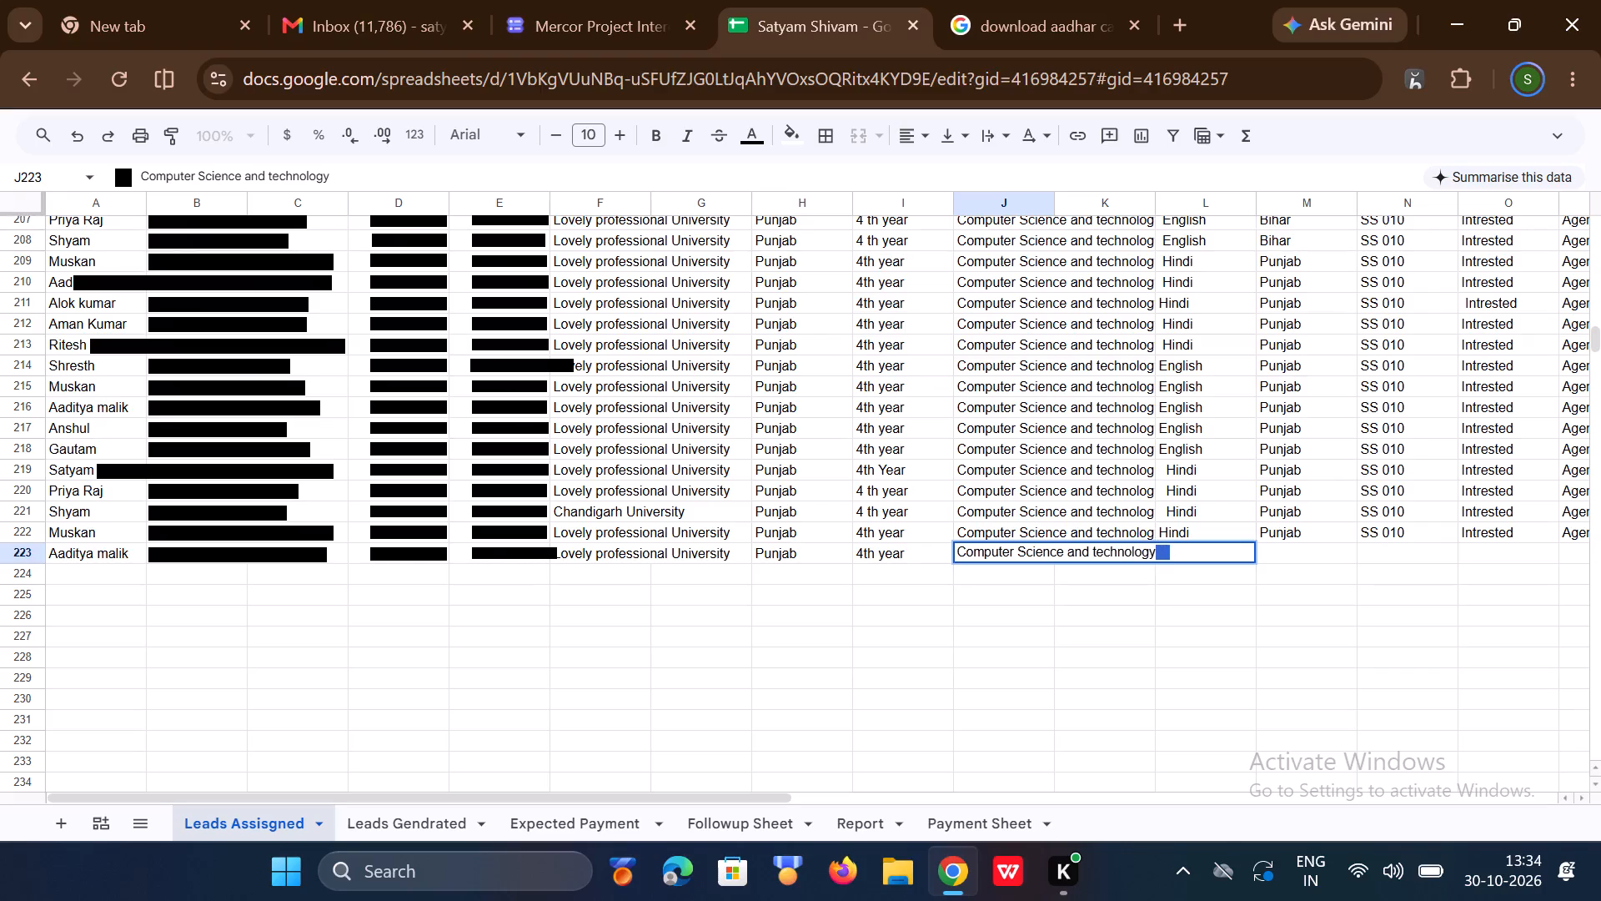
Open the new lead's empty language cell L223 for editing.
{"action": "left_click", "coordinate": [1174, 582]}
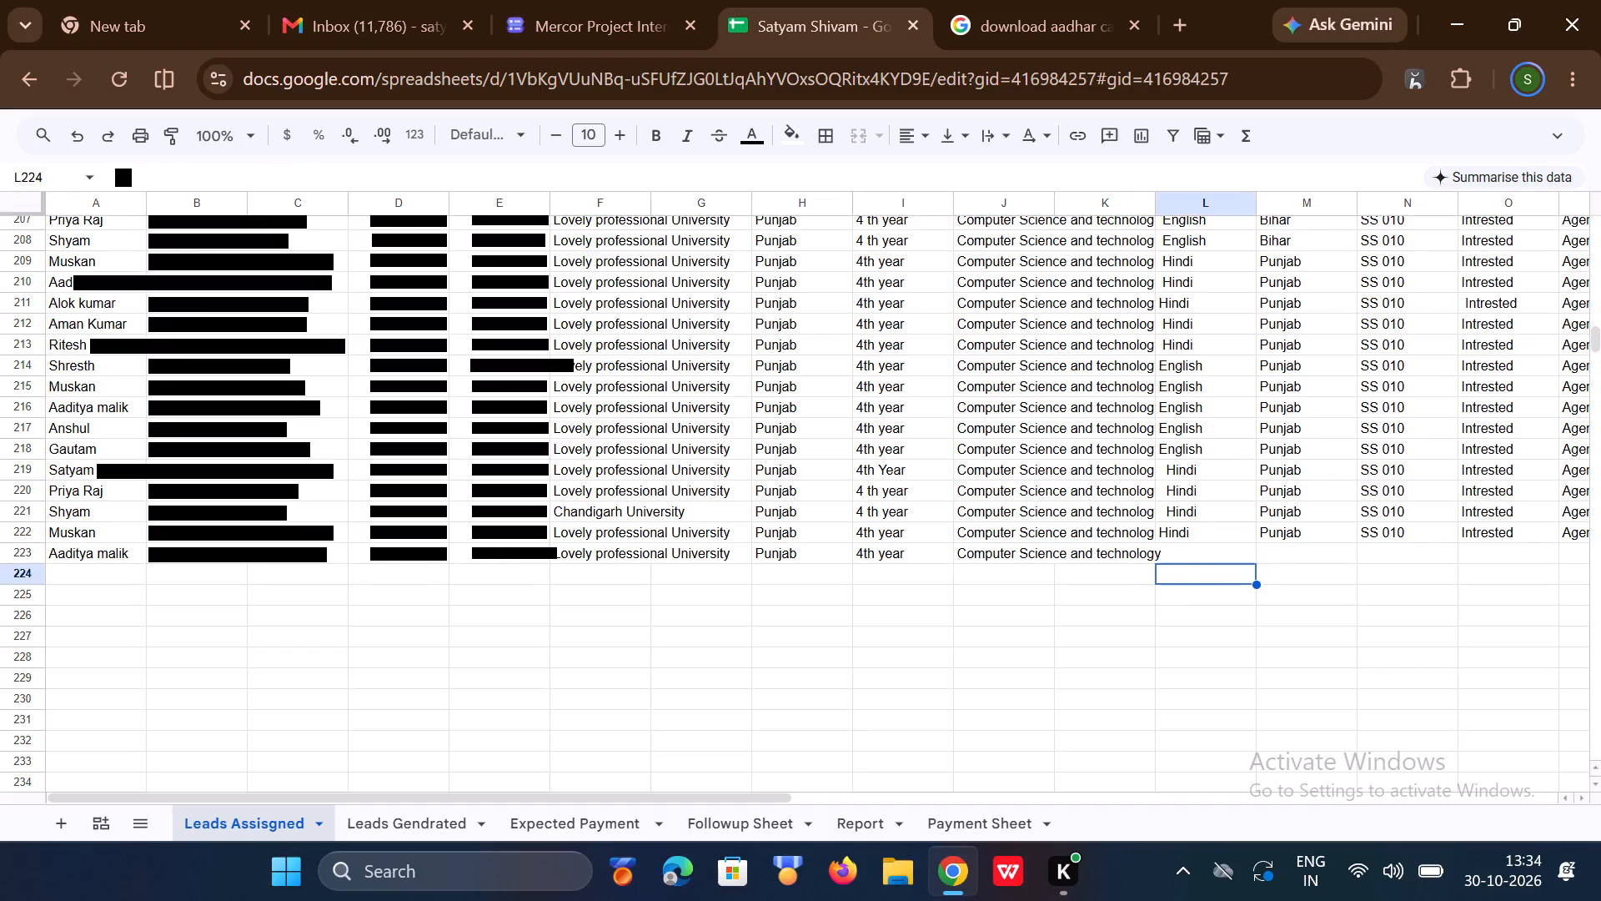
{"action": "left_click", "coordinate": [1186, 562]}
{"action": "left_click", "coordinate": [1202, 560]}
{"action": "left_click", "coordinate": [1243, 534]}
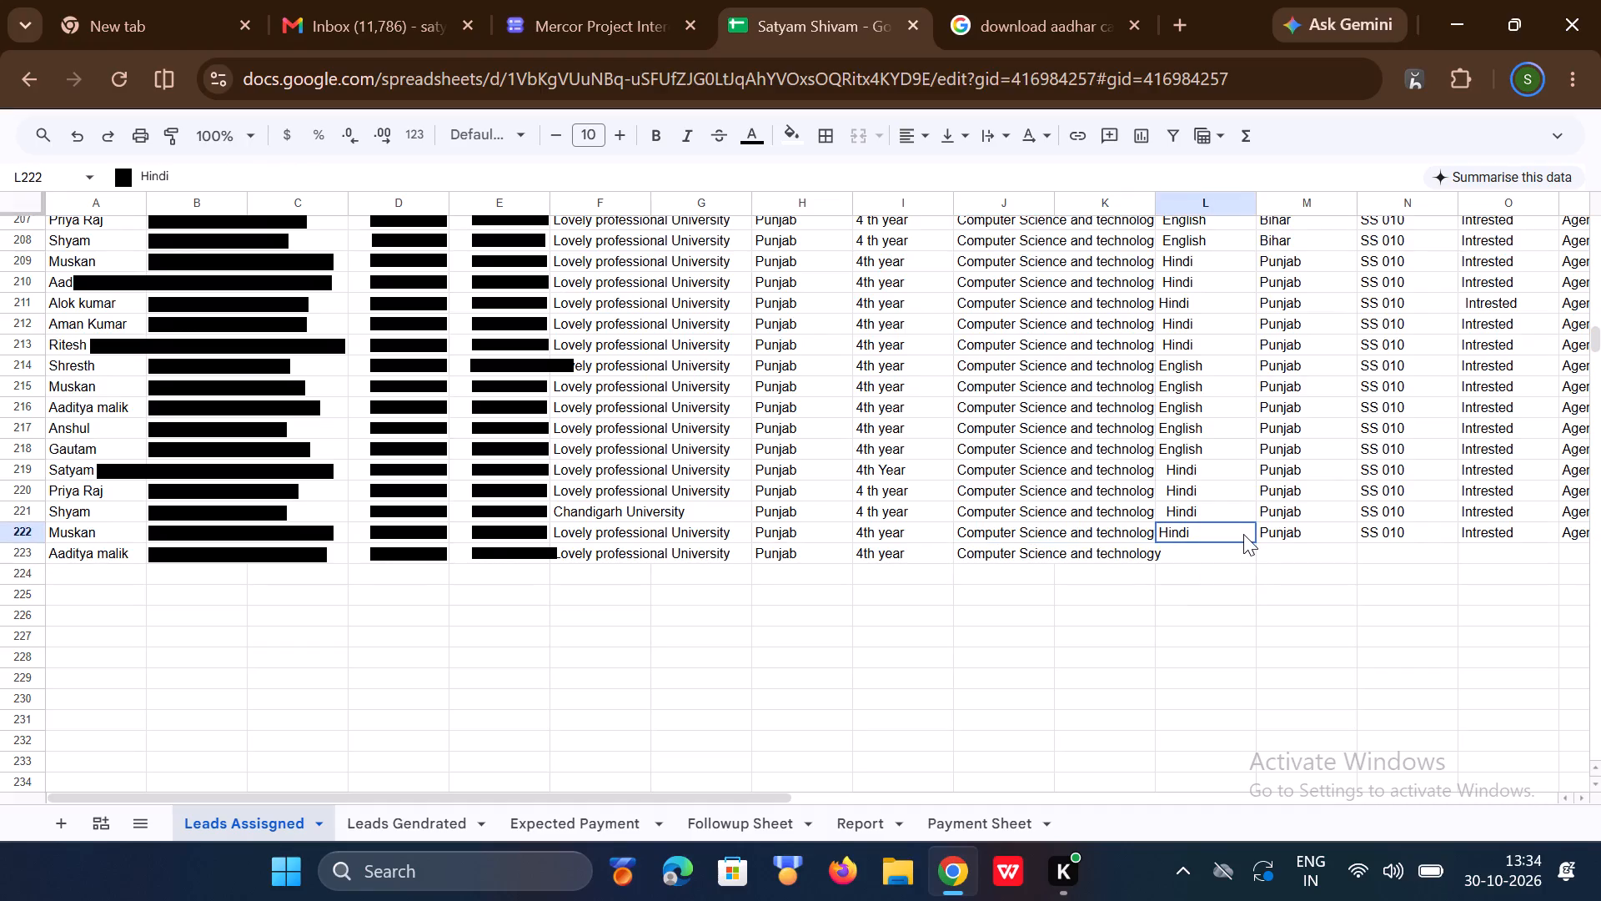
{"action": "triple_click", "coordinate": [1197, 555]}
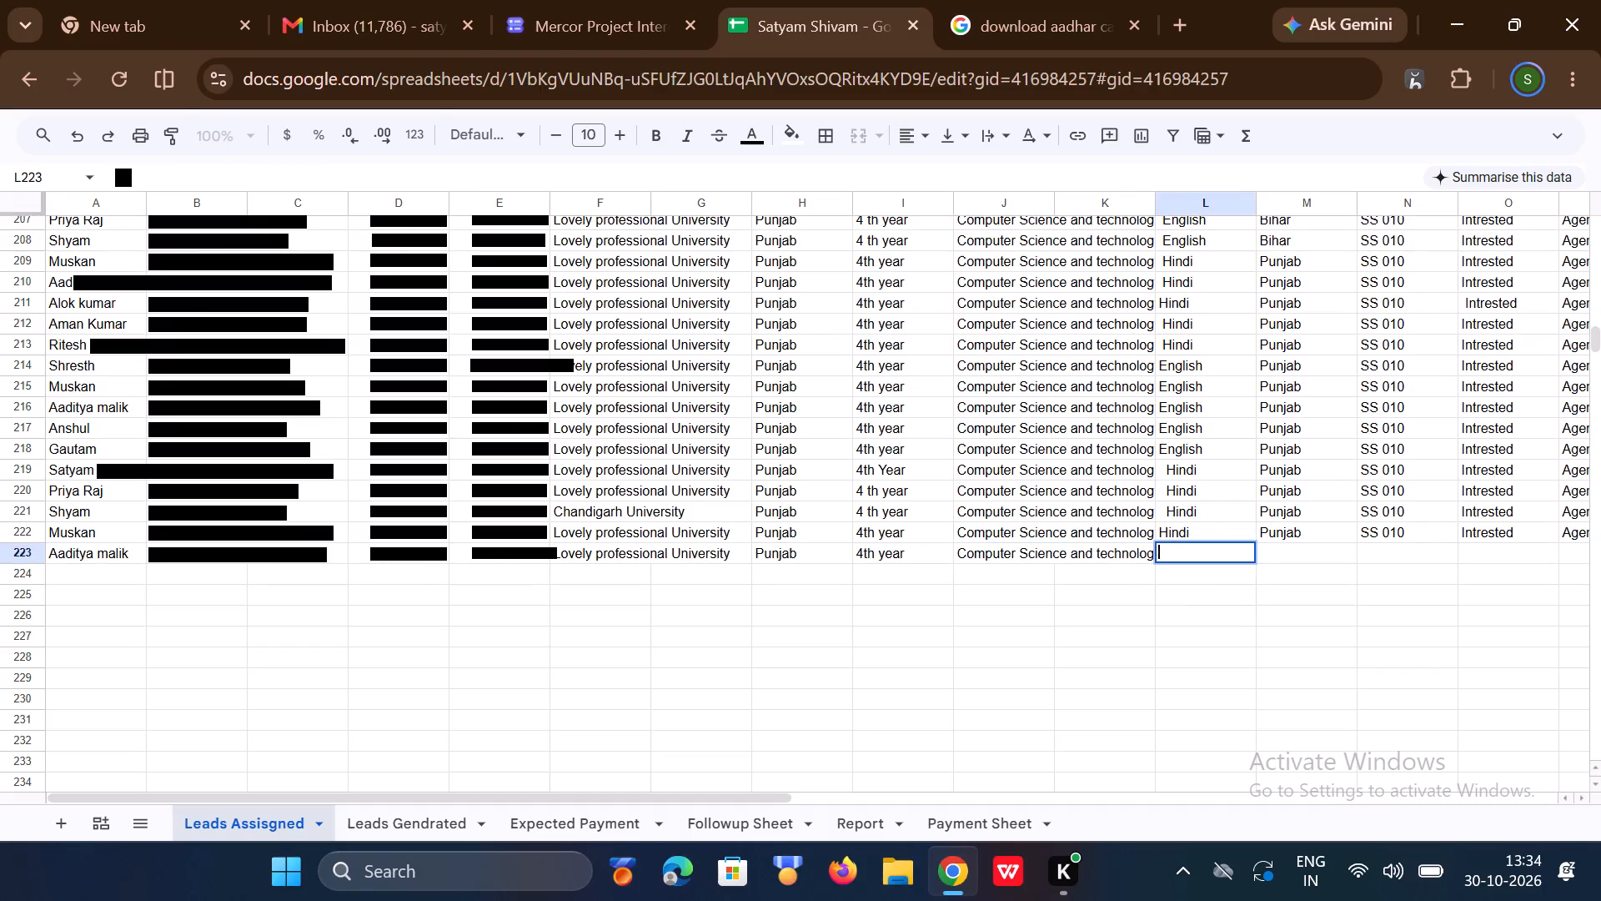
{"action": "left_click", "coordinate": [1197, 555]}
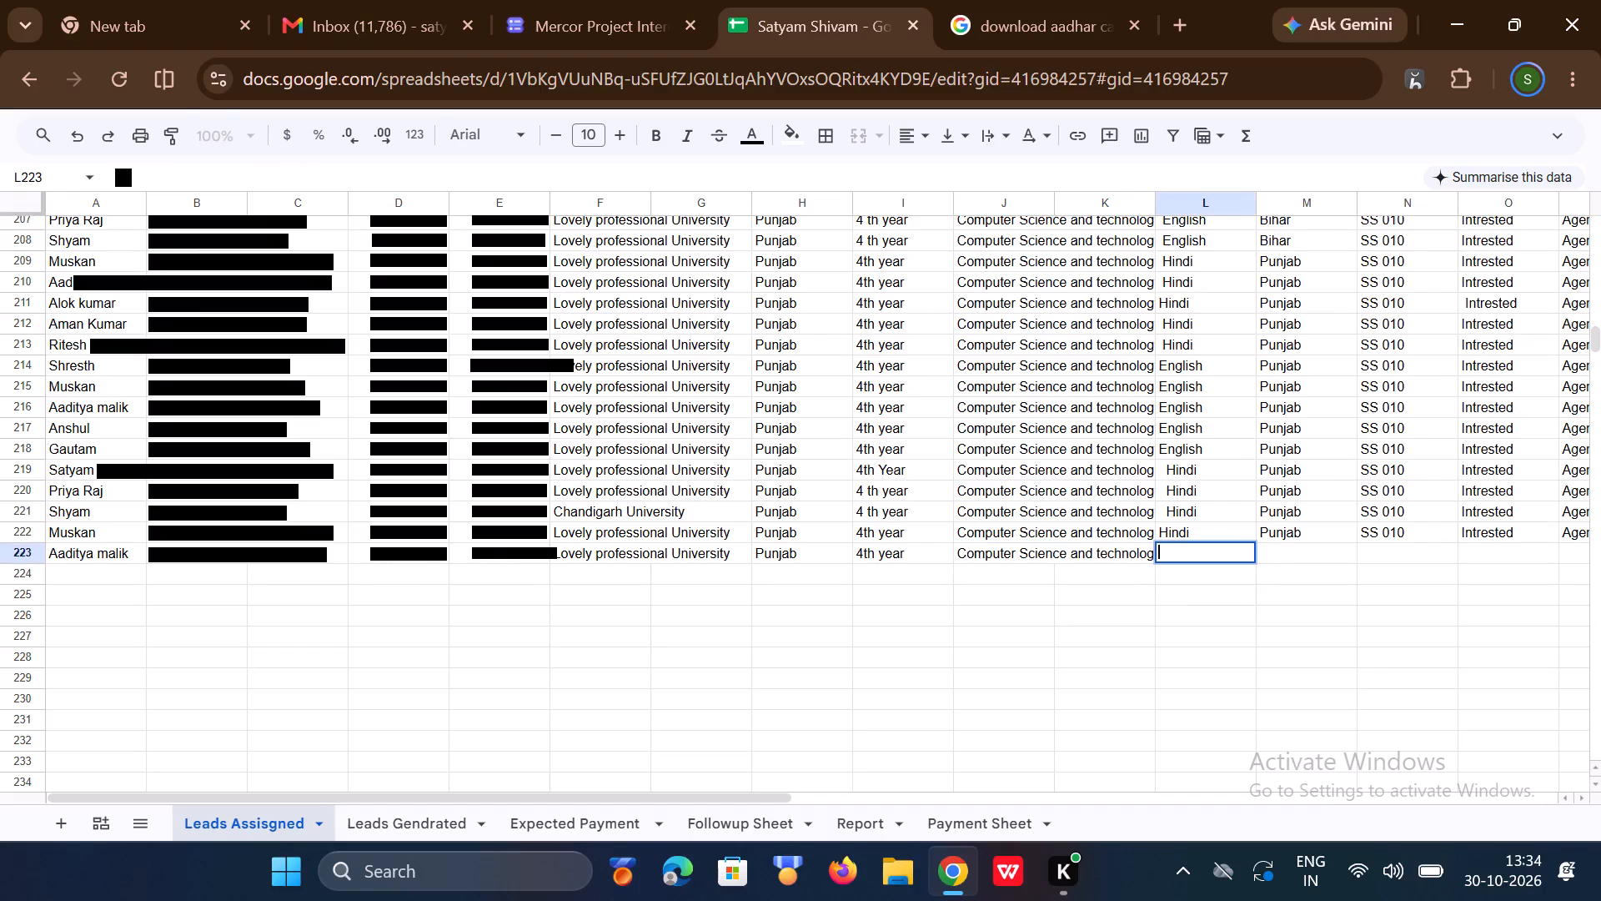
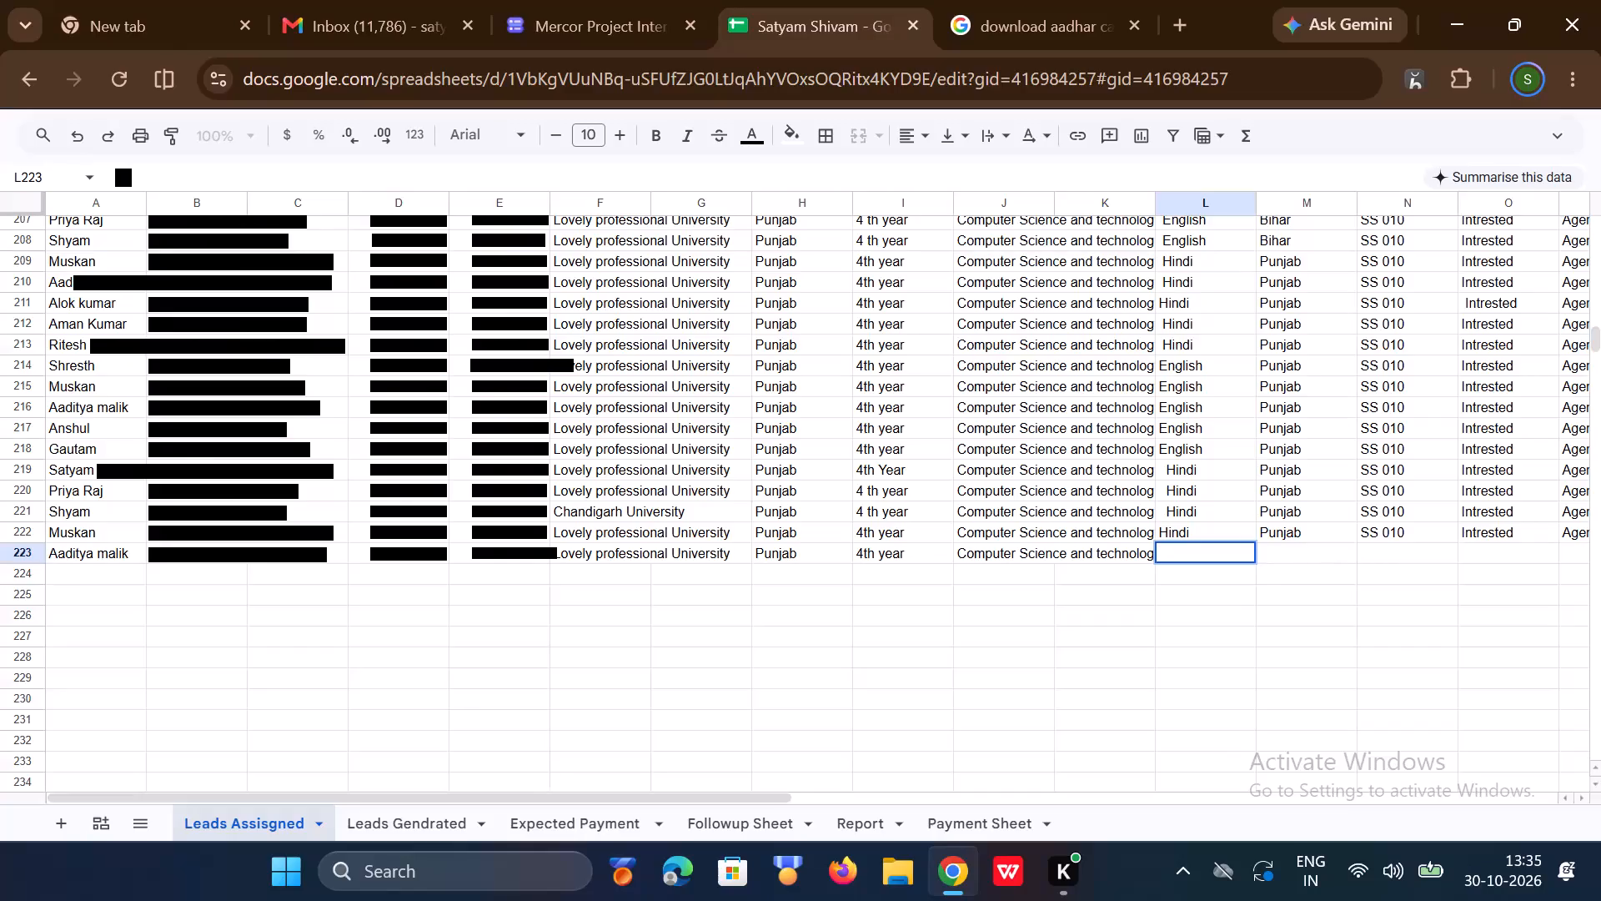
Enter "Hindi" as the new lead's language in cell L223.
{"action": "key", "text": "shift+h"}
{"action": "type", "text": "indi"}
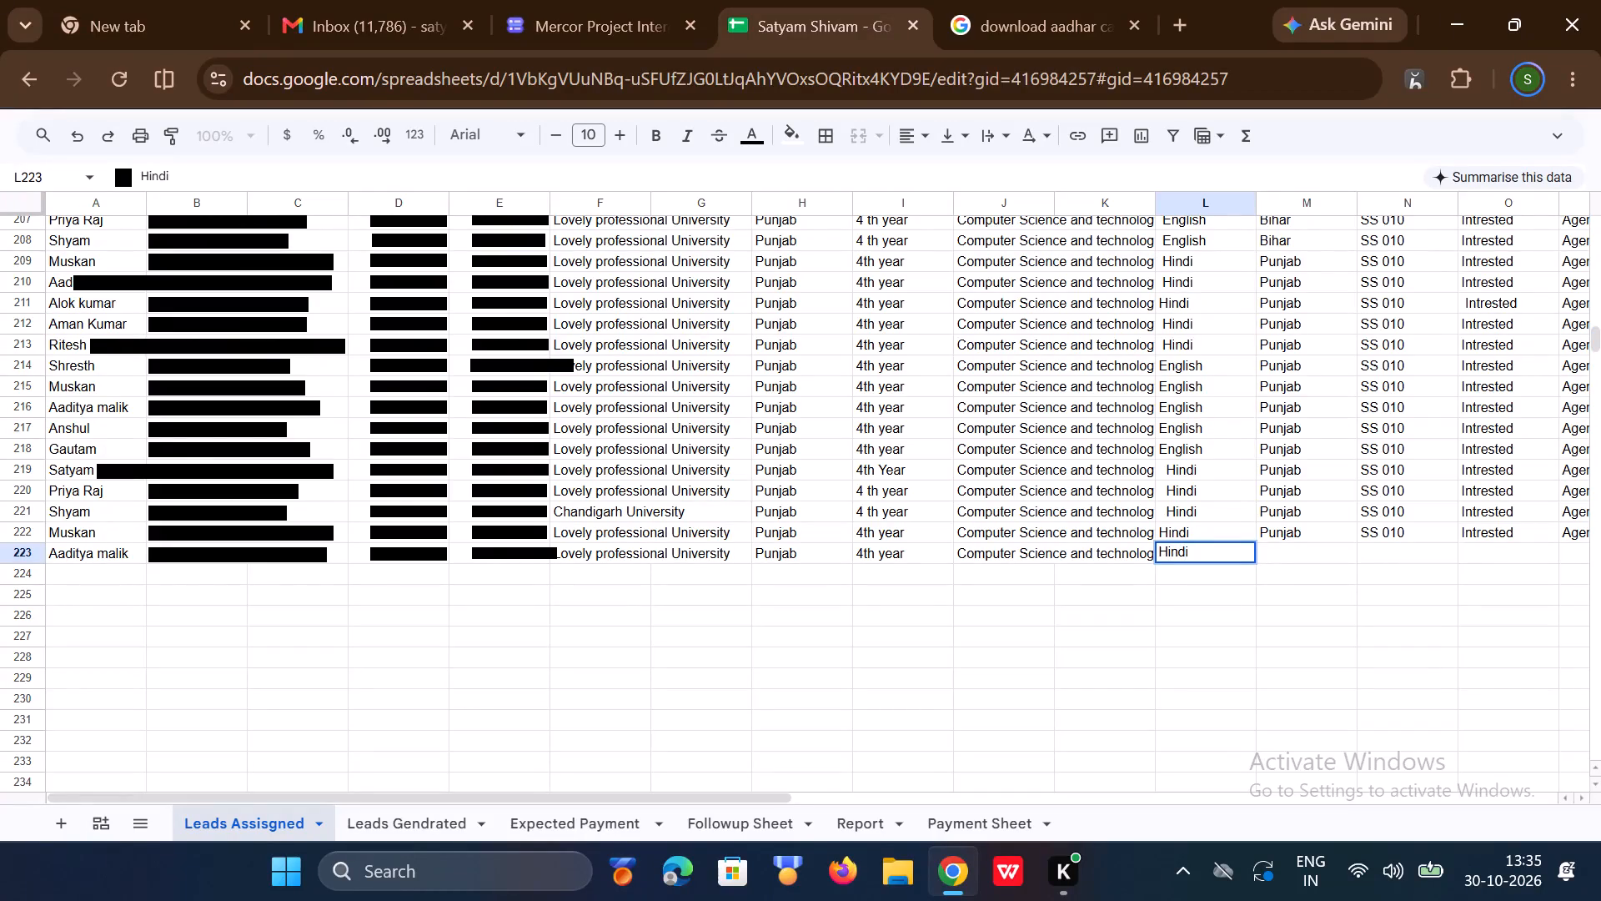
Enter "Punjab" in cell M223, beside the new lead's language.
{"action": "left_click", "coordinate": [1287, 557]}
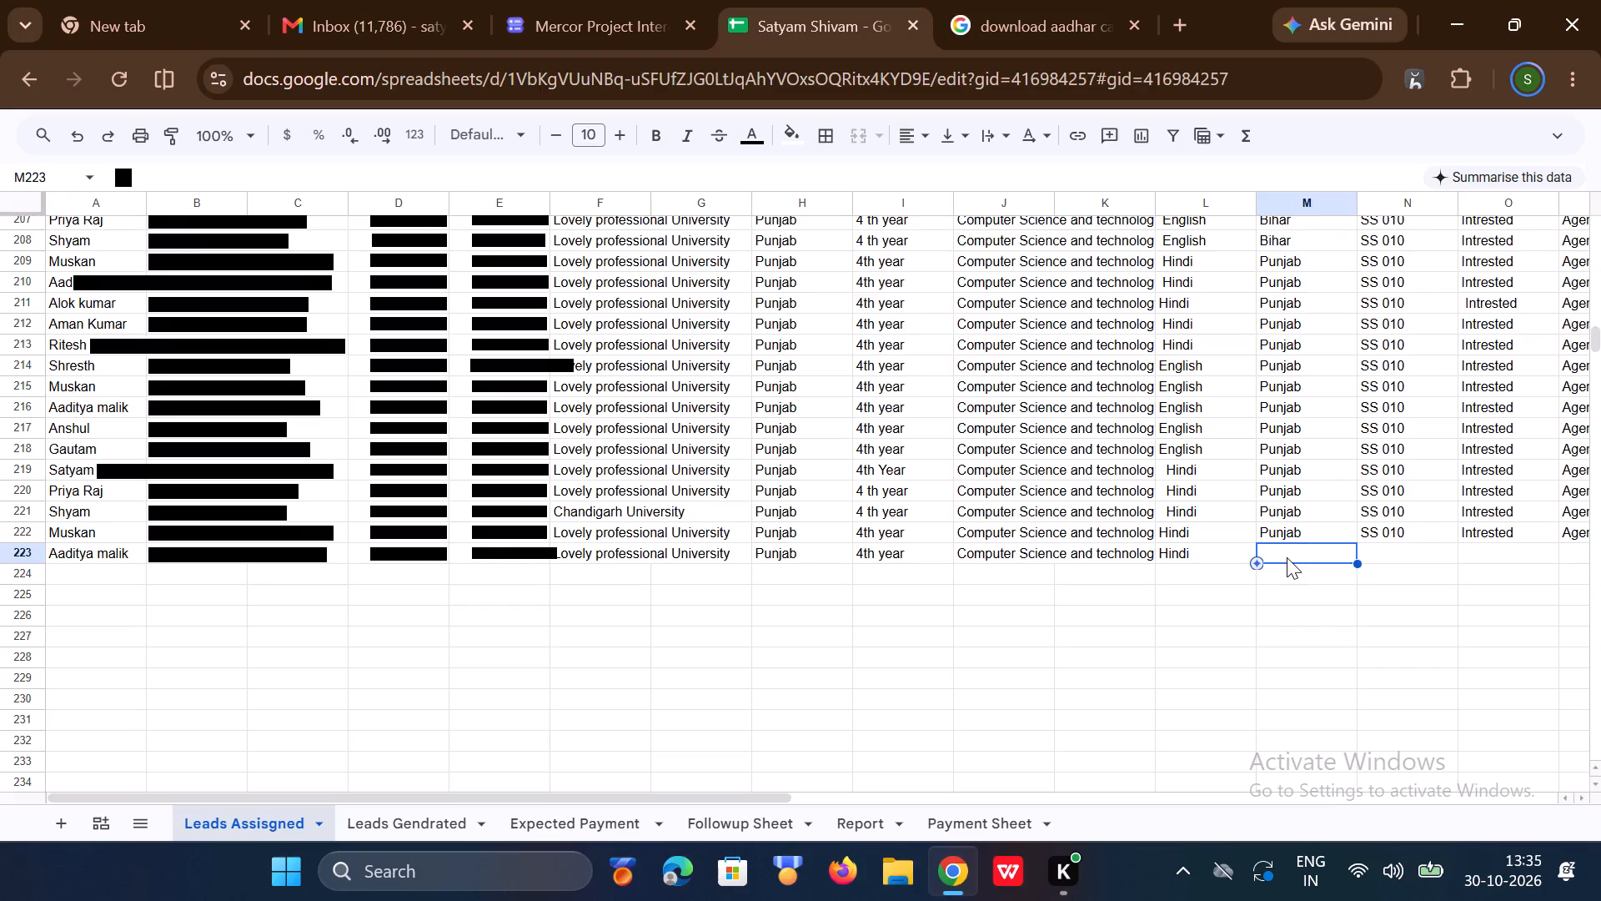
{"action": "key", "text": "shift+p"}
{"action": "type", "text": "unjab"}
{"action": "key", "text": "space"}
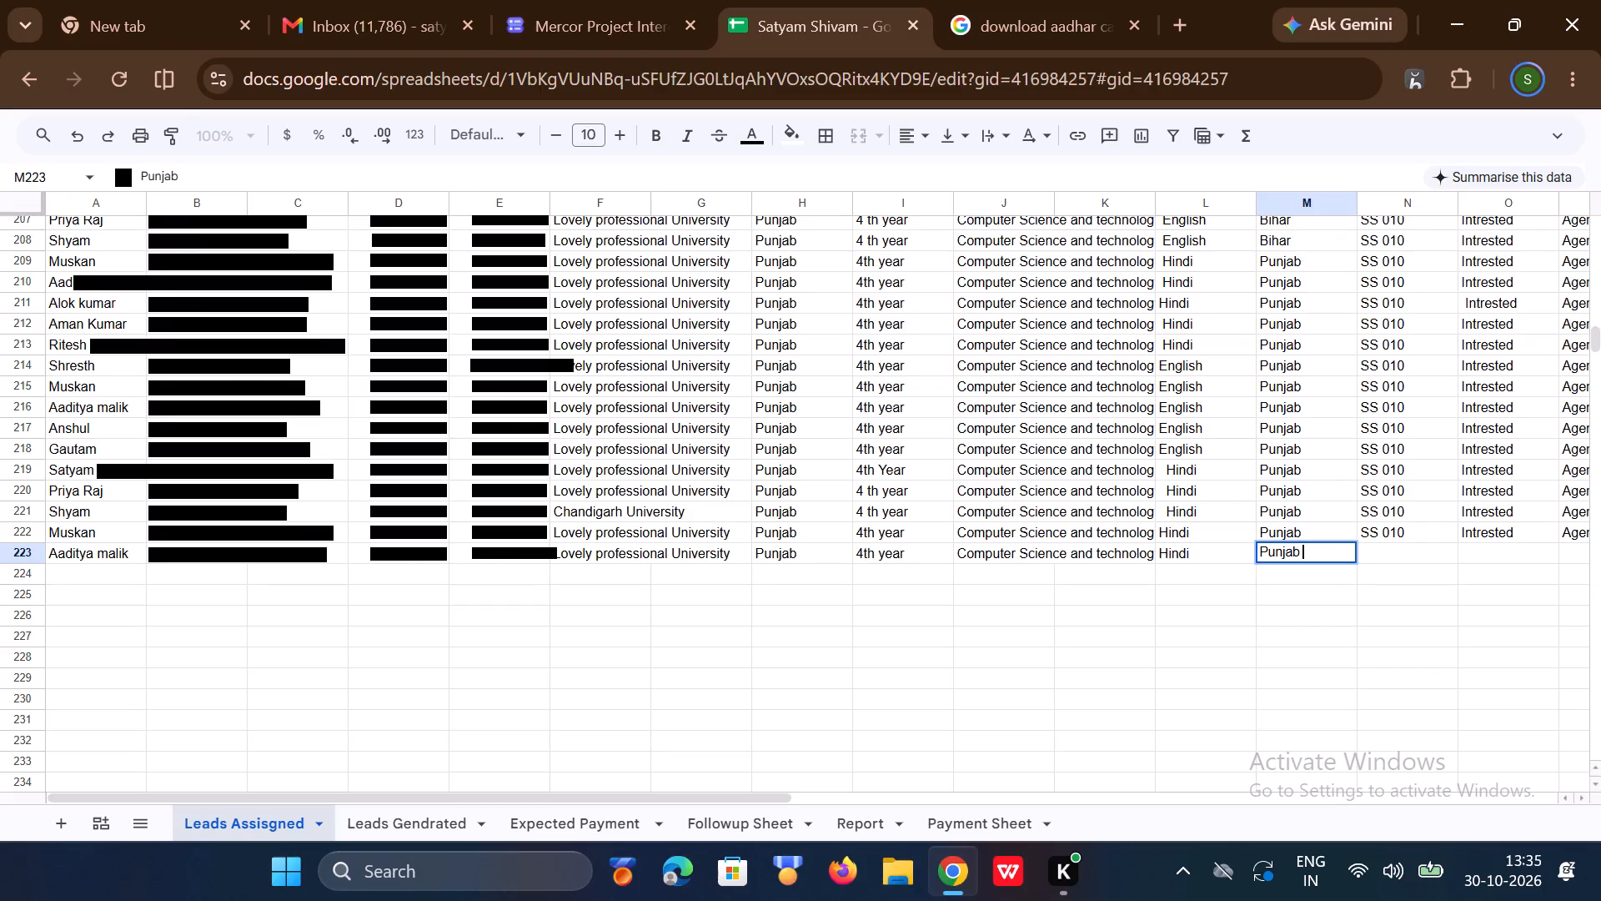
Enter the code "SS 010" for the new lead in cell N223, matching the rows above.
{"action": "left_click", "coordinate": [1383, 536]}
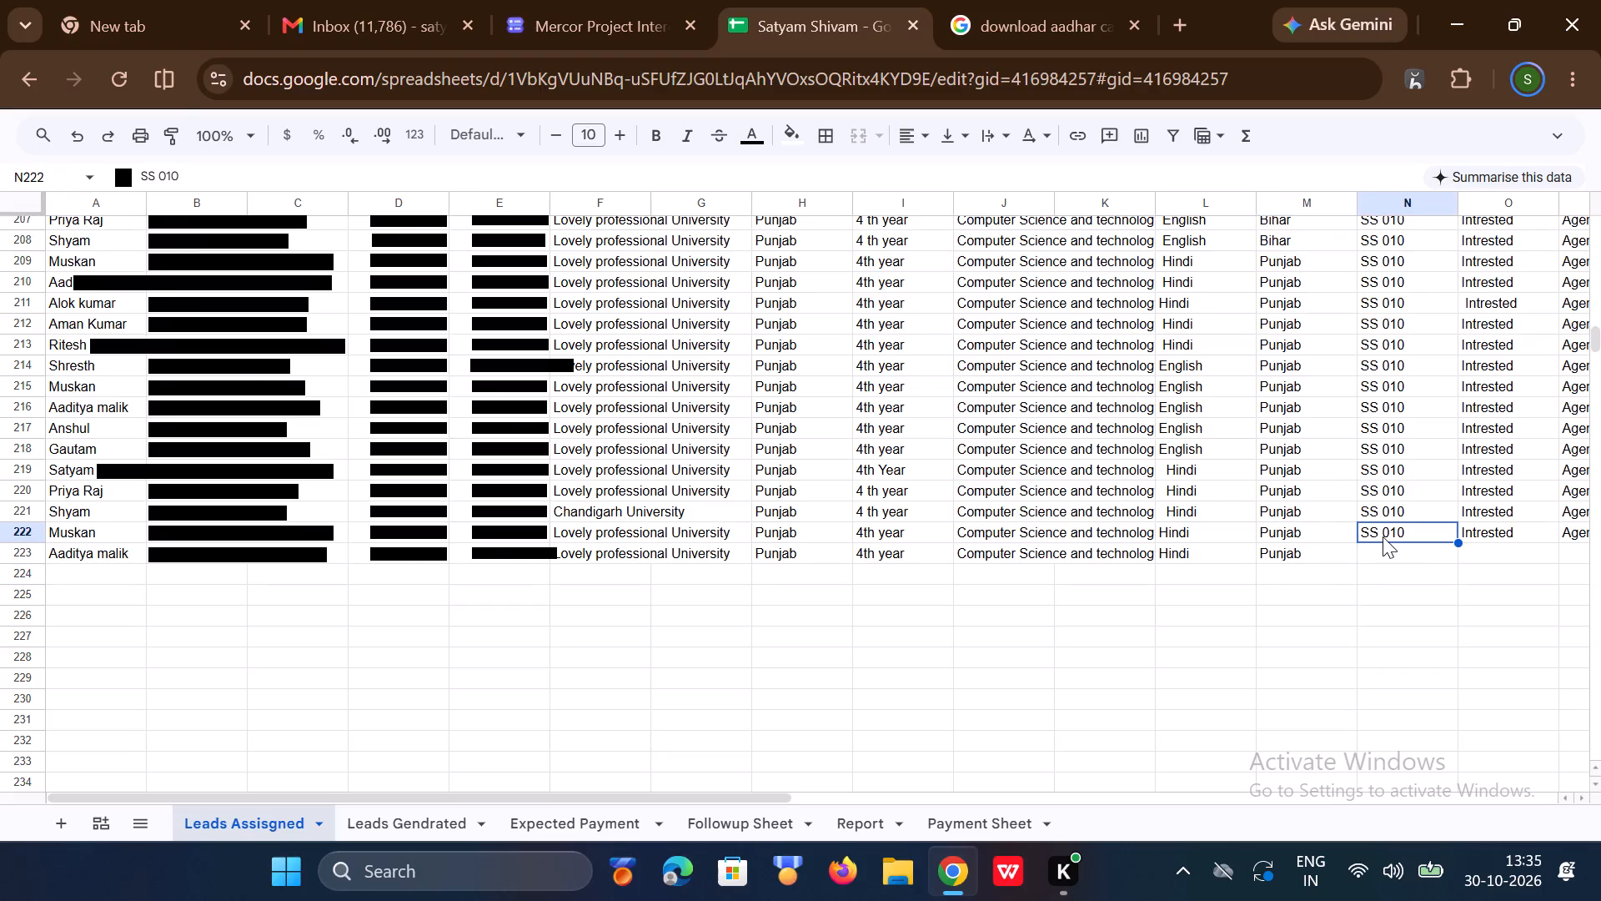
{"action": "left_click", "coordinate": [1373, 548]}
{"action": "left_click", "coordinate": [1373, 548]}
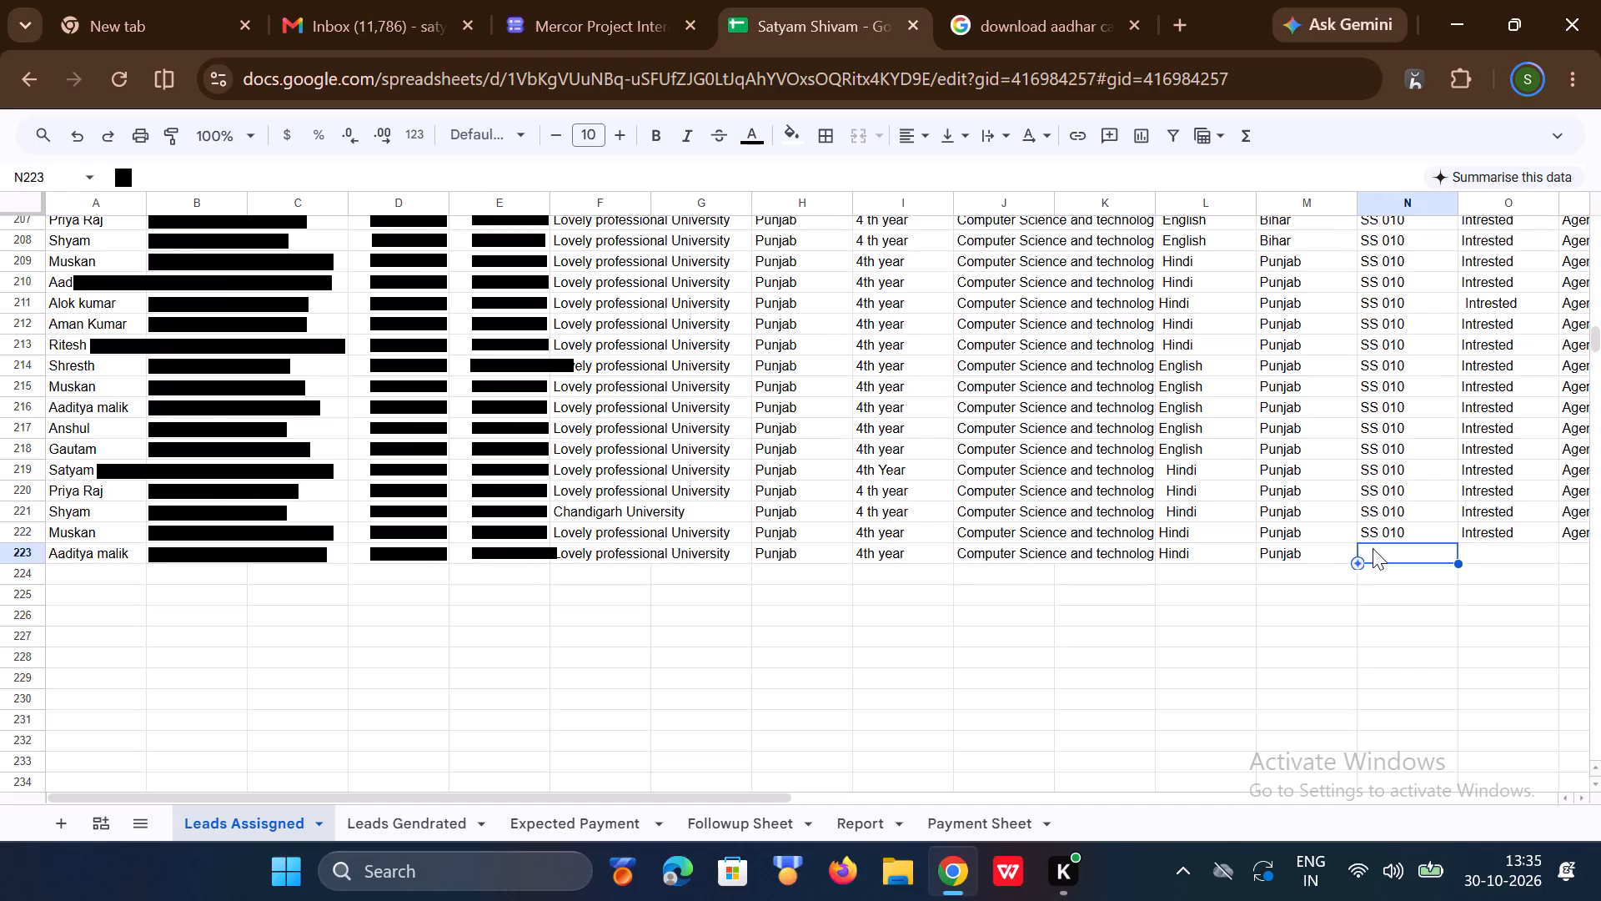
{"action": "type", "text": "SS"}
{"action": "key", "text": "space"}
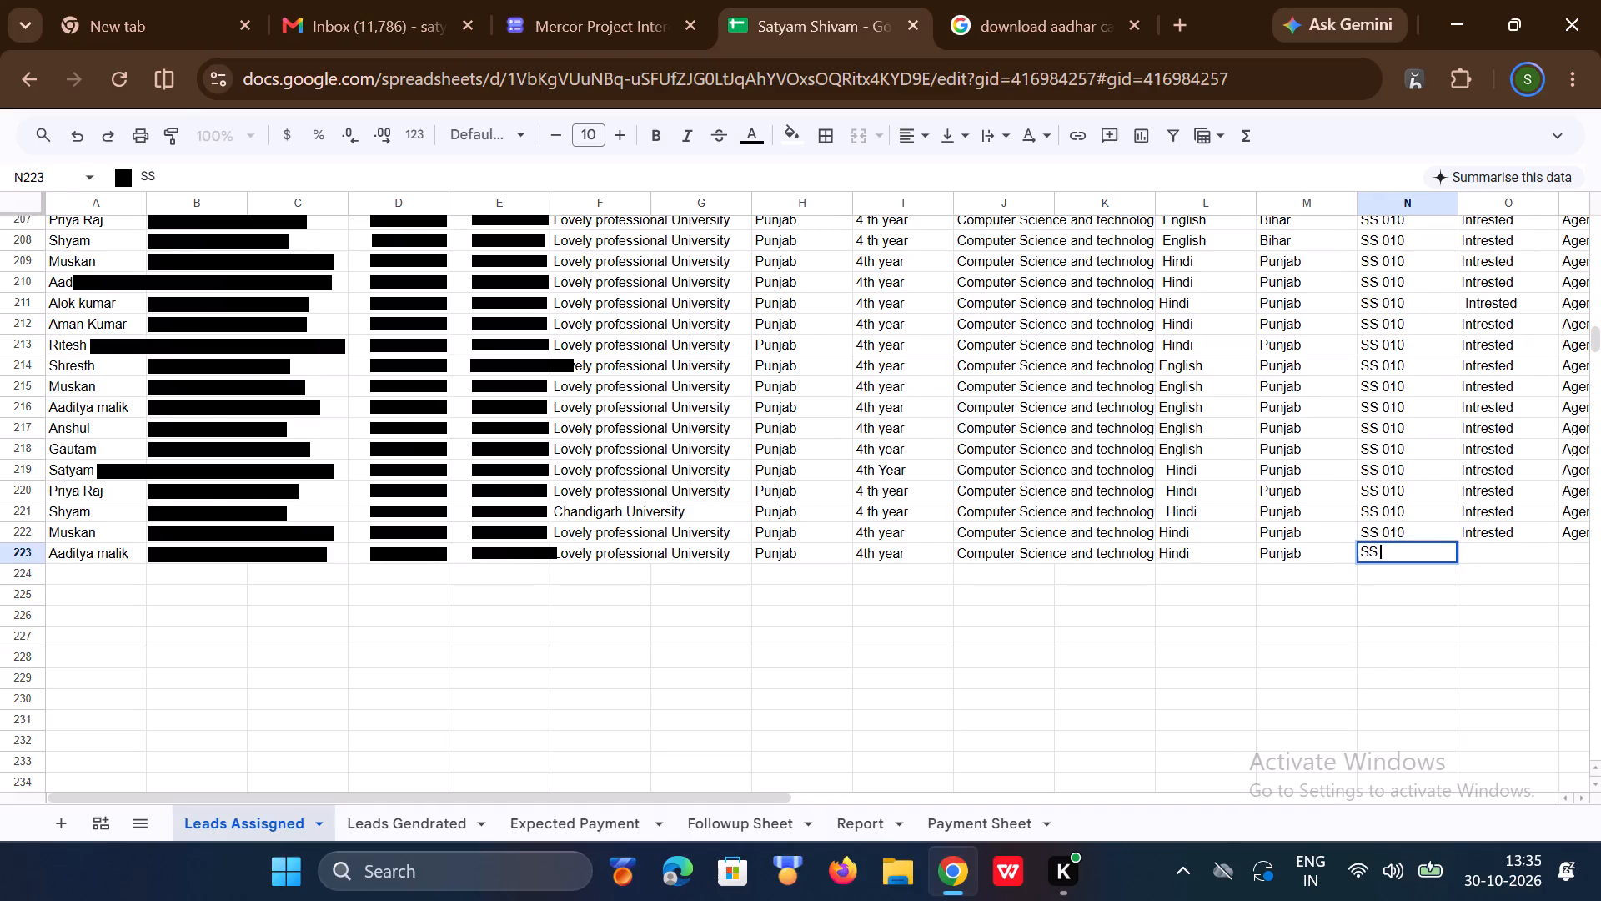
{"action": "key", "text": "0"}
{"action": "type", "text": "l0"}
{"action": "key", "text": "BackSpace"}
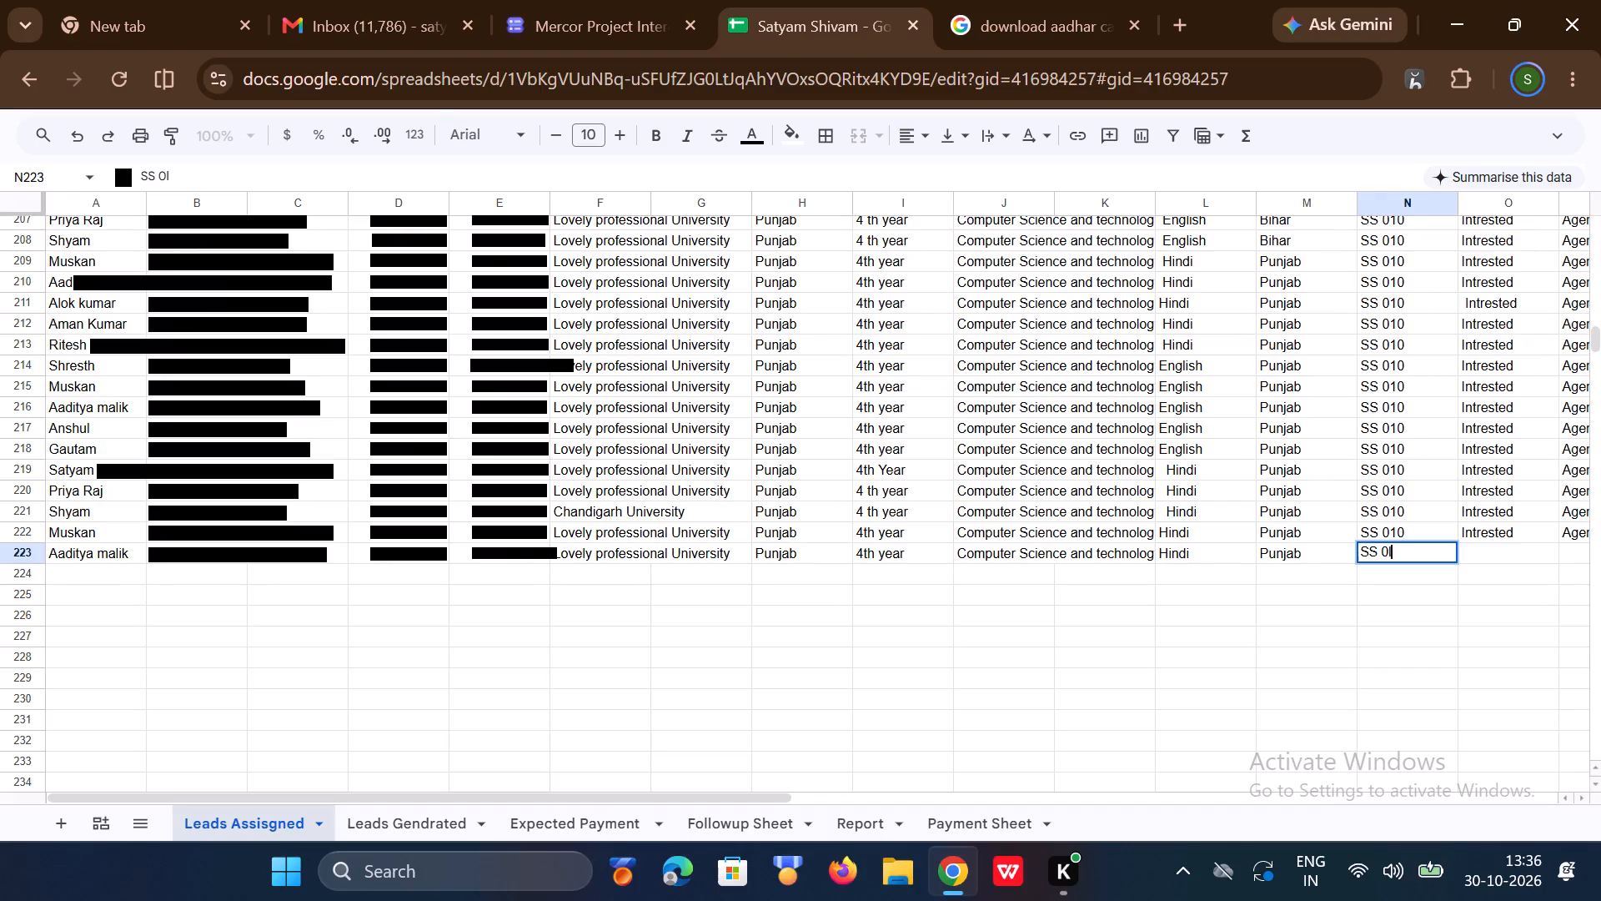
{"action": "key", "text": "0"}
{"action": "key", "text": "BackSpace"}
{"action": "key", "text": "BackSpace"}
{"action": "key", "text": "BackSpace"}
{"action": "key", "text": "0"}
{"action": "type", "text": "10"}
Enter "Intrested" as the new lead's interest status in cell O223.
{"action": "left_click", "coordinate": [1470, 546]}
{"action": "left_click", "coordinate": [1470, 546]}
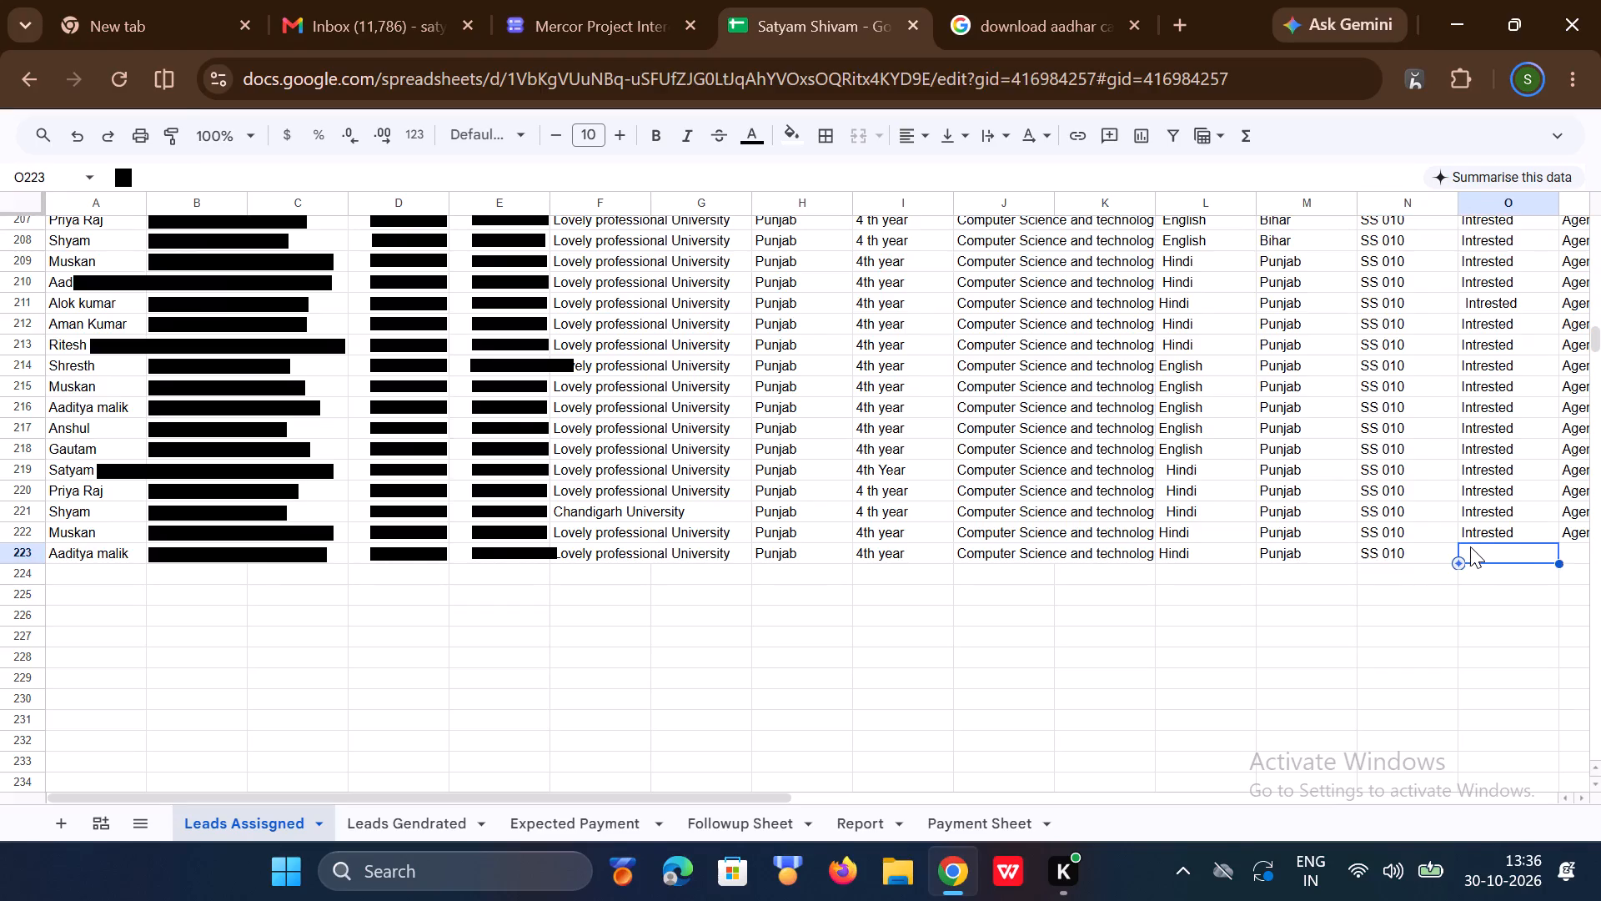
{"action": "key", "text": "shift+i"}
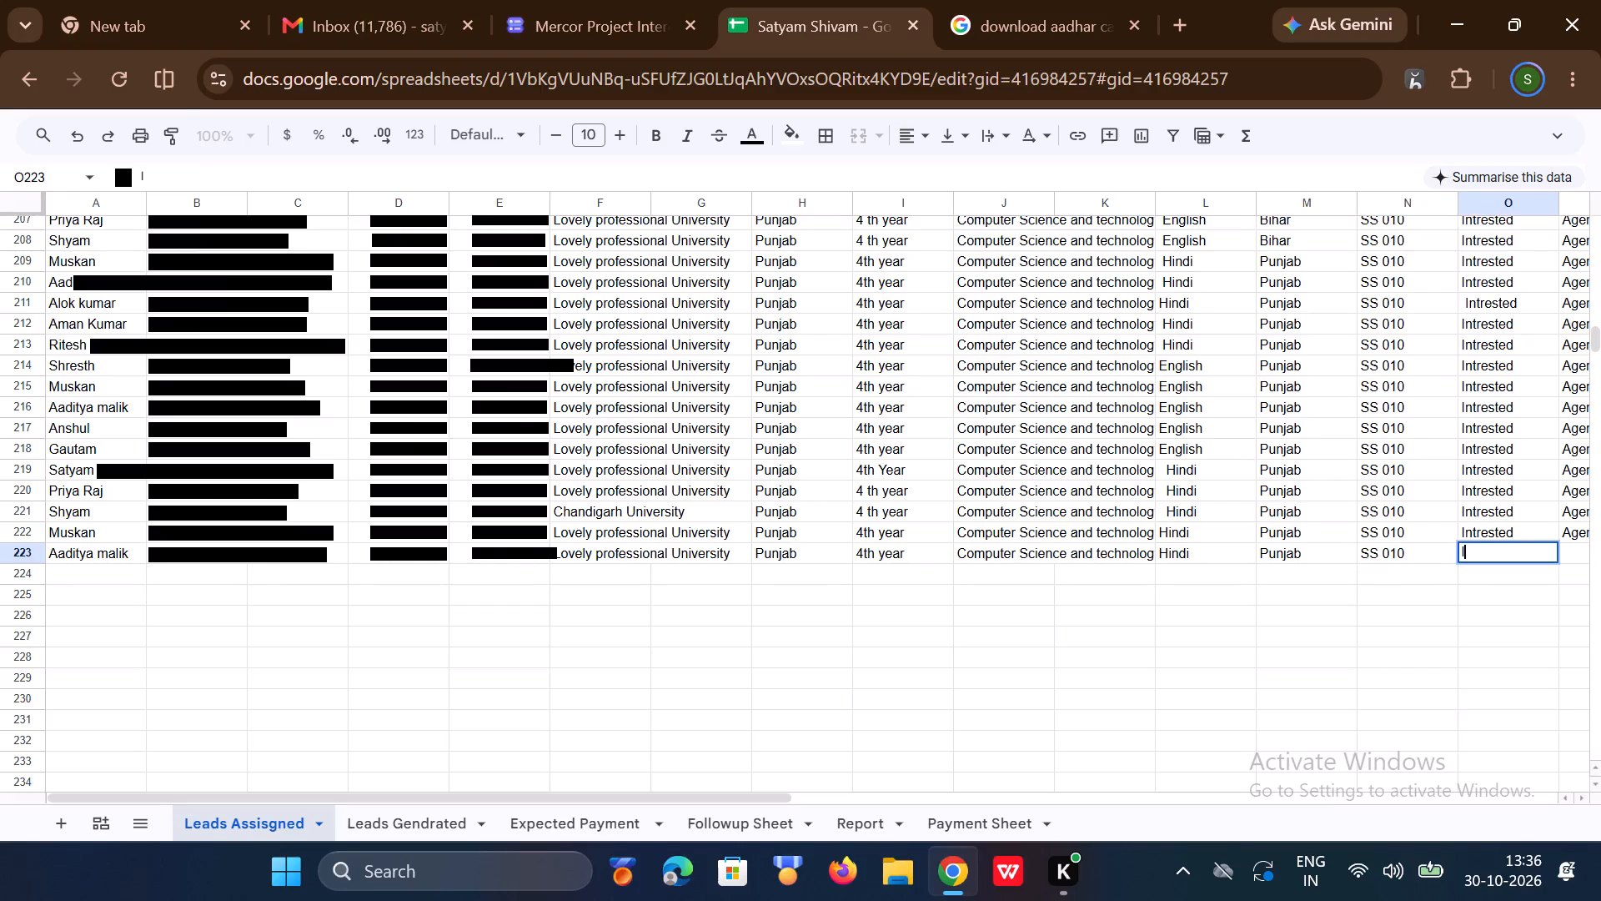
{"action": "type", "text": "ntrested"}
Enter "Agent" in cell P223, the last column of the new lead's record.
{"action": "scroll", "coordinate": [1470, 546], "scroll_direction": "left", "scroll_amount": 2}
{"action": "scroll", "coordinate": [1423, 601], "scroll_direction": "left", "scroll_amount": 2}
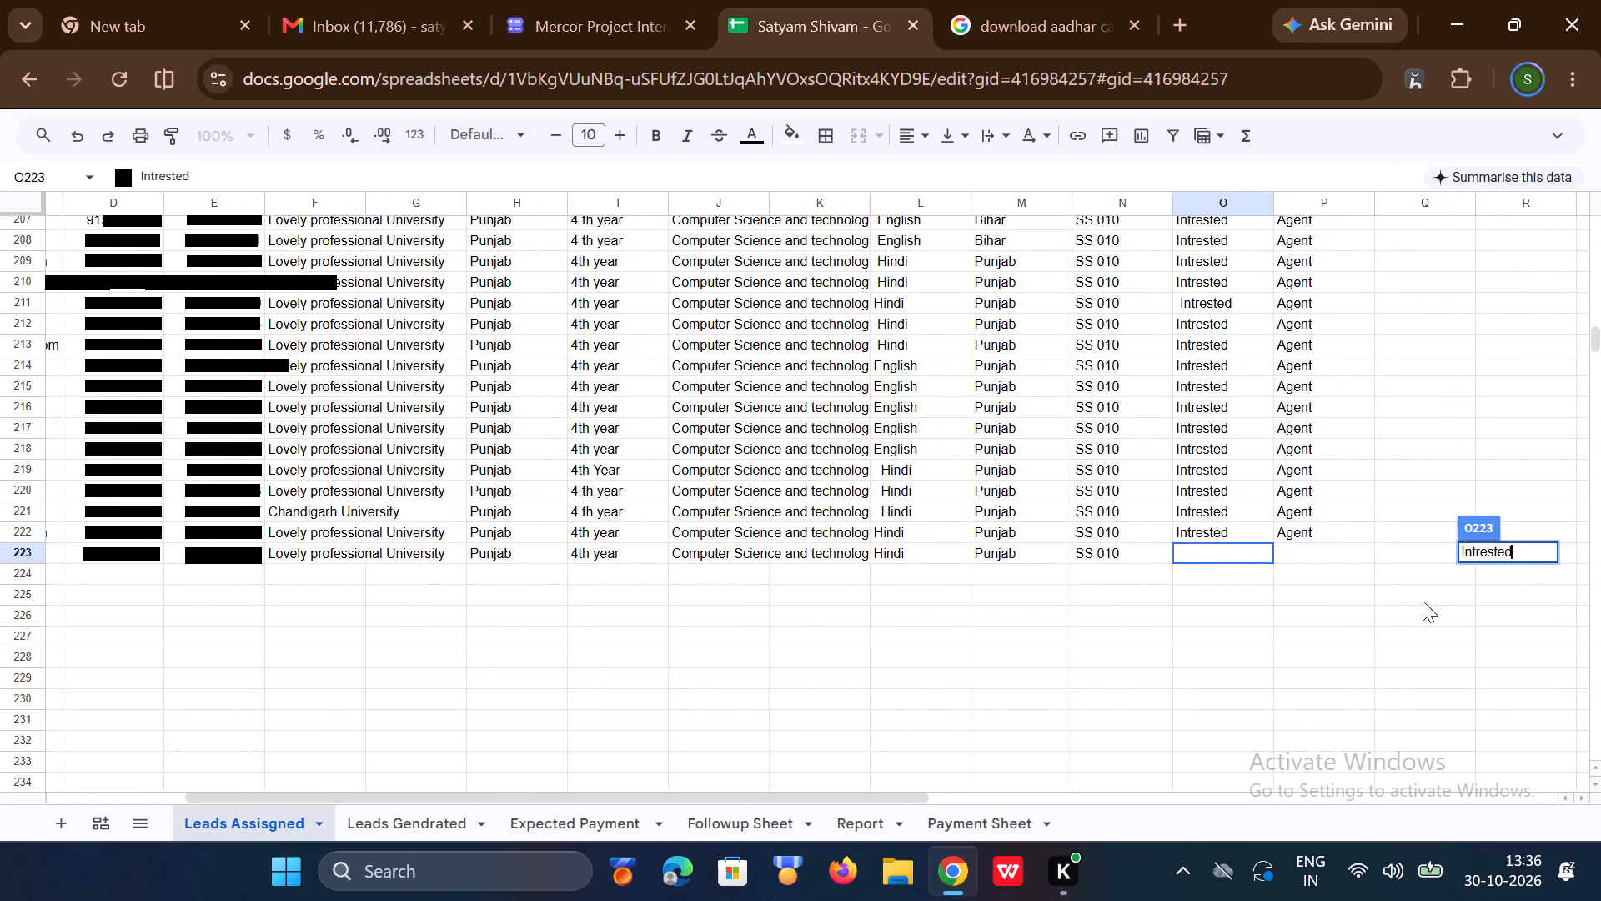
{"action": "left_click", "coordinate": [1405, 599]}
{"action": "double_click", "coordinate": [1300, 545]}
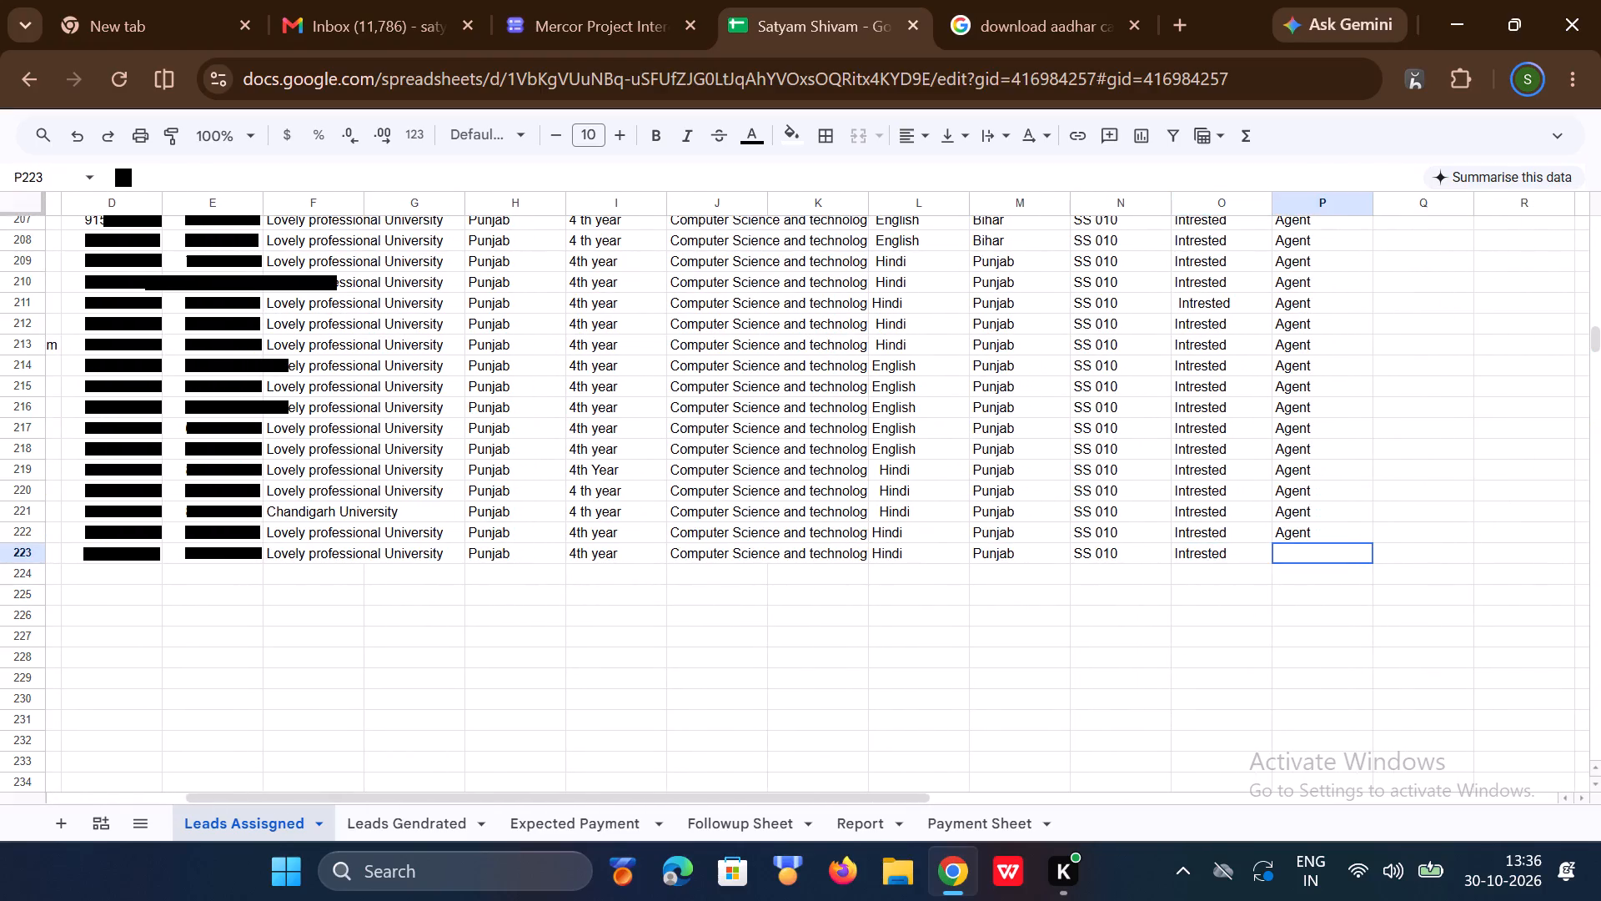
{"action": "key", "text": "shift+a"}
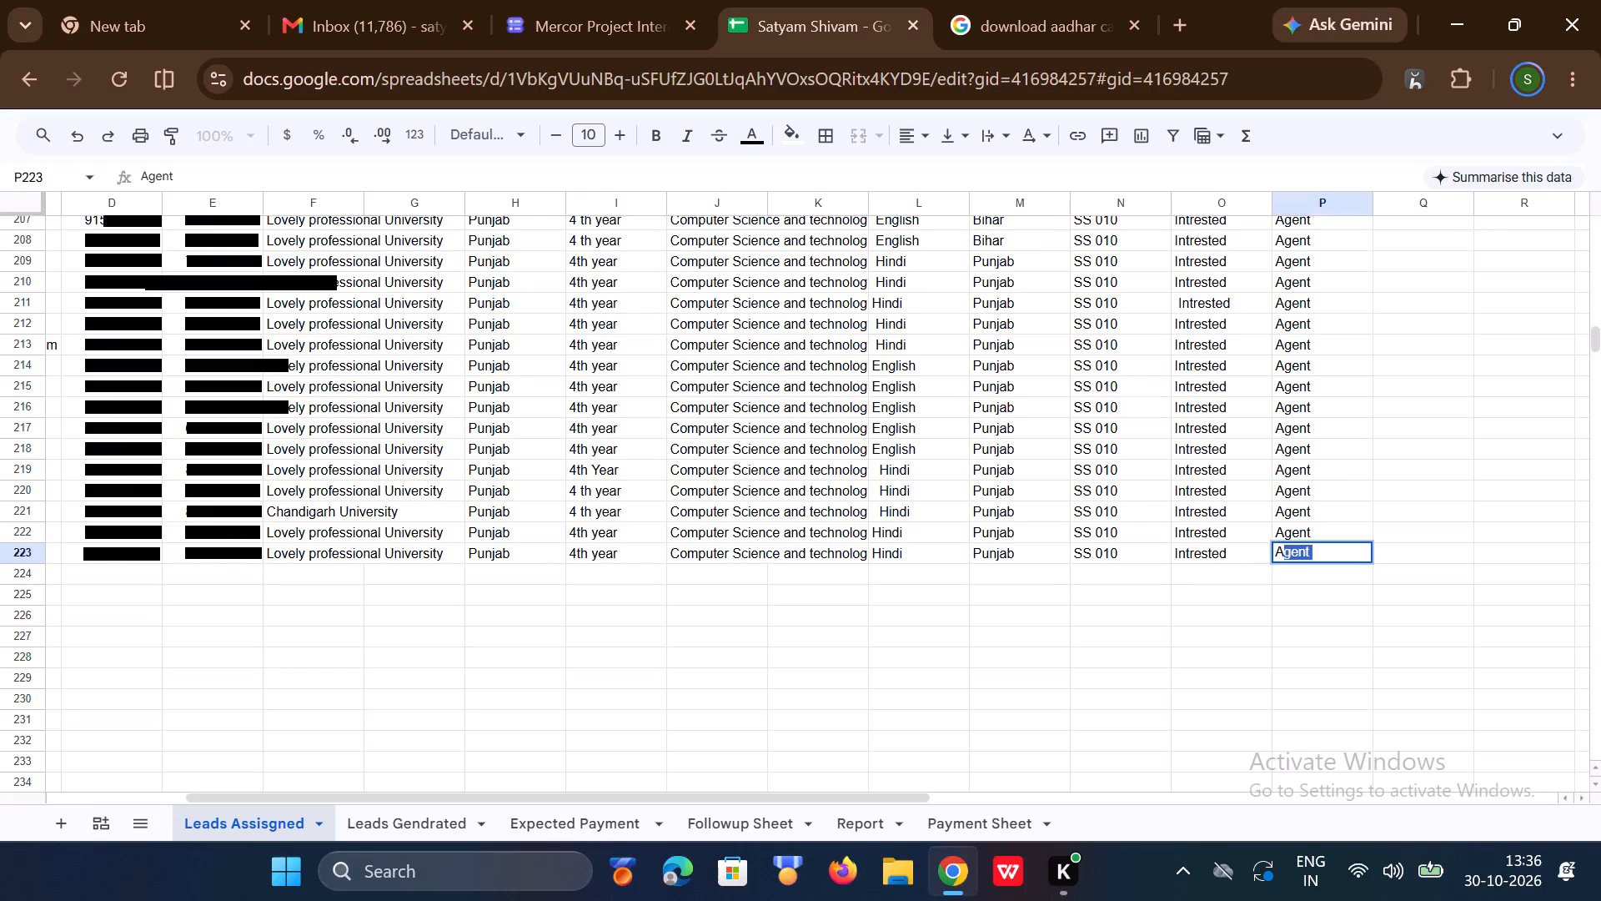
{"action": "key", "text": "g"}
{"action": "type", "text": "ent"}
{"action": "left_click", "coordinate": [1123, 649]}
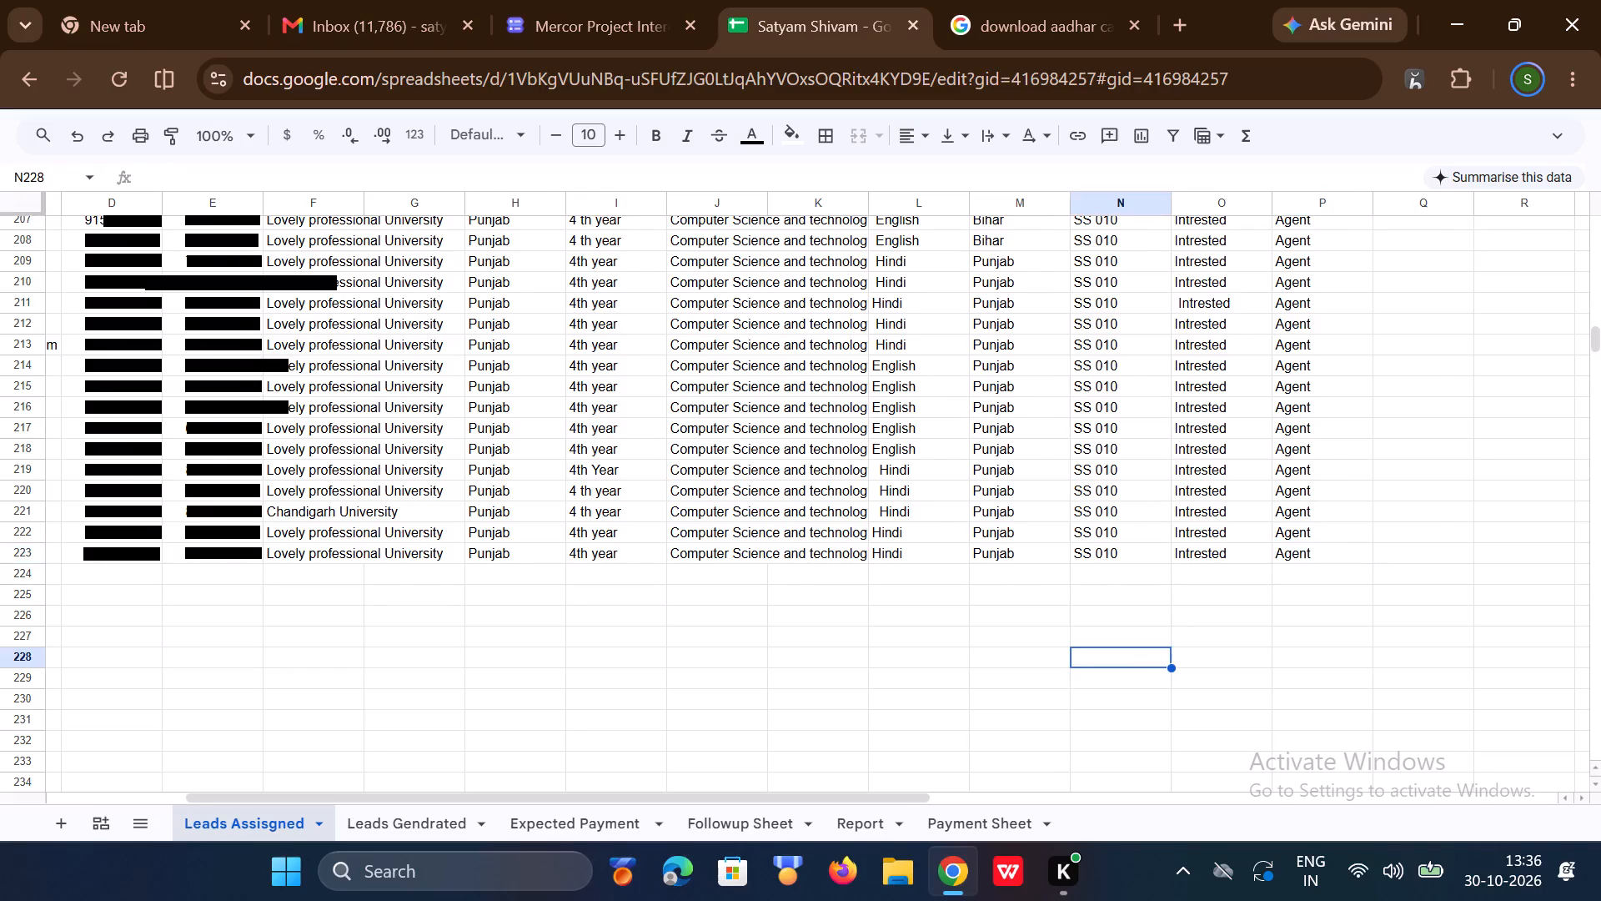
Select the empty name cell A224 for the next lead's record.
{"action": "scroll", "coordinate": [1123, 649], "scroll_direction": "right", "scroll_amount": 6}
{"action": "left_click", "coordinate": [104, 582]}
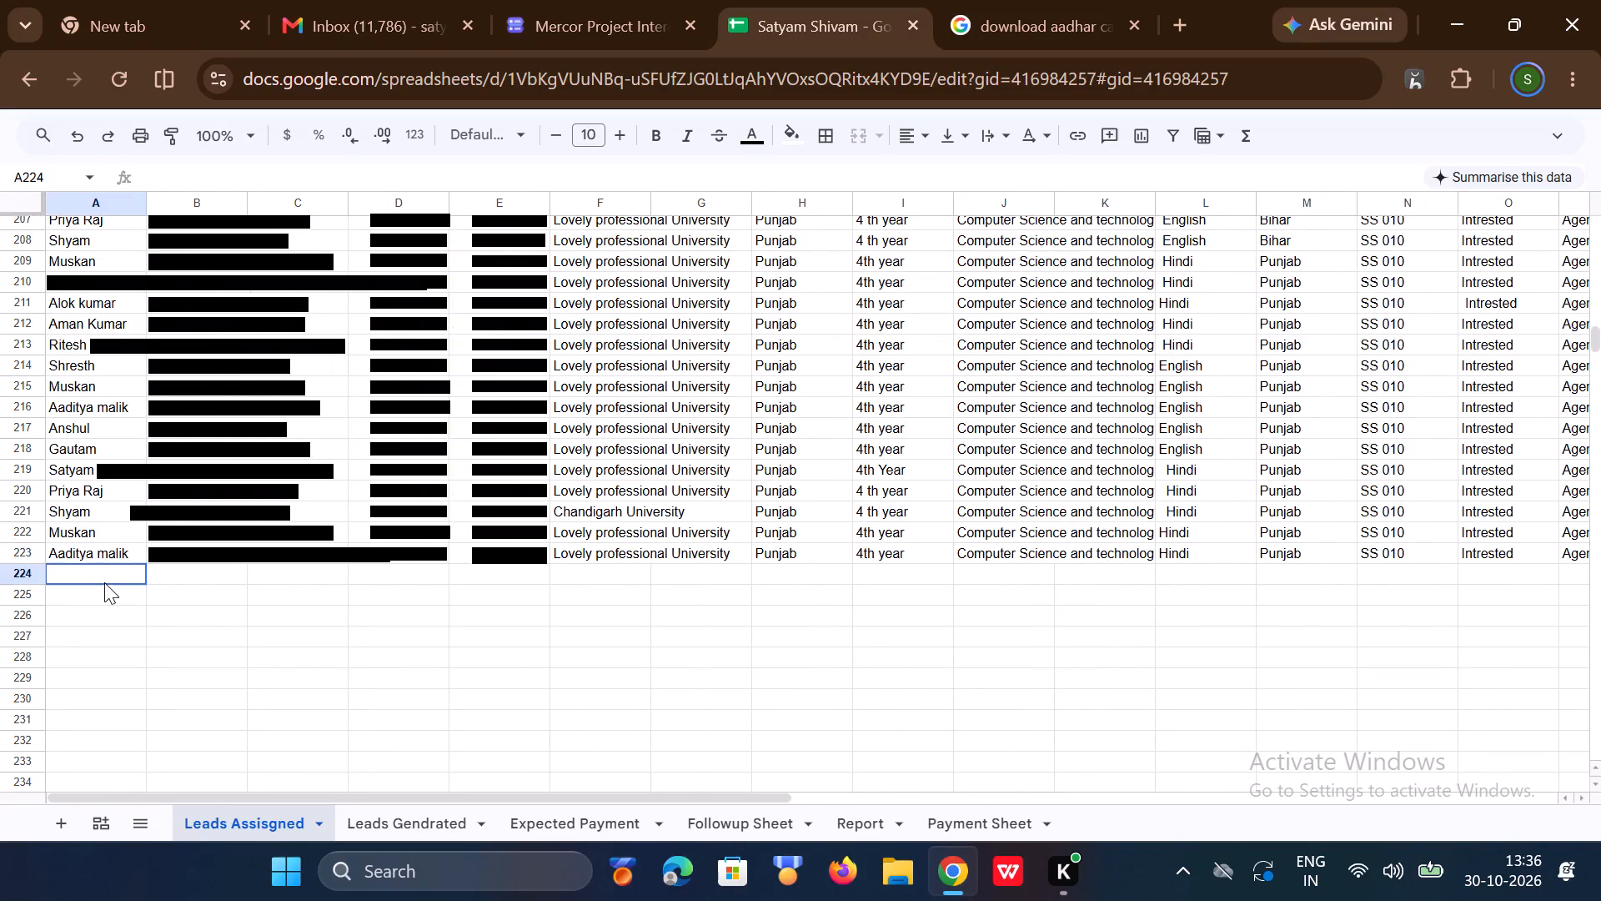
{"action": "left_click", "coordinate": [99, 573]}
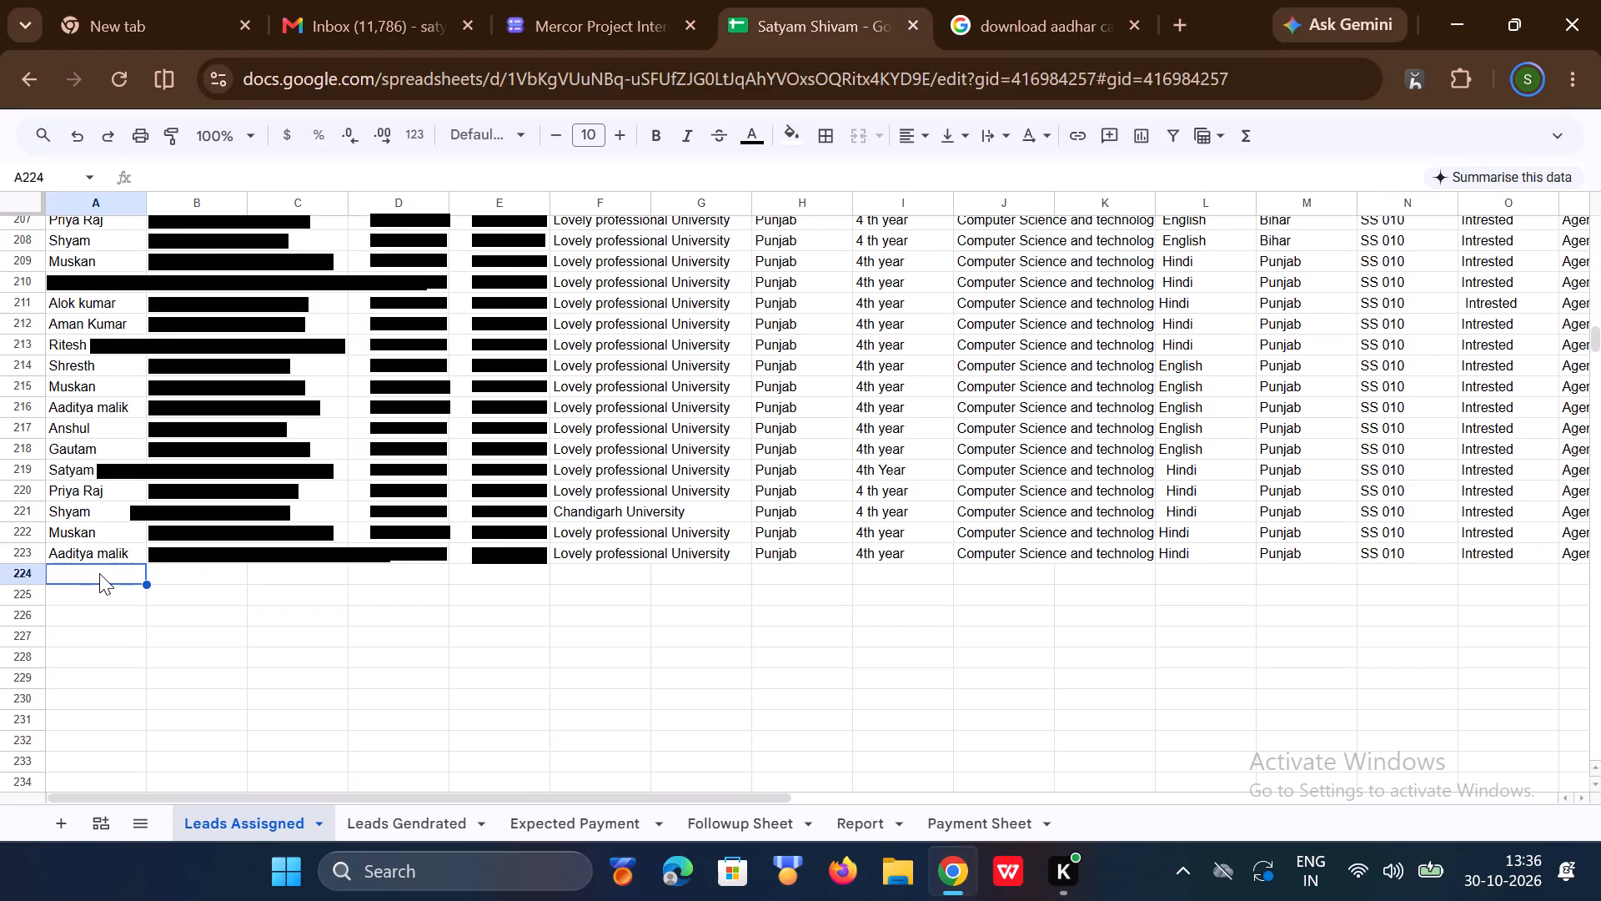
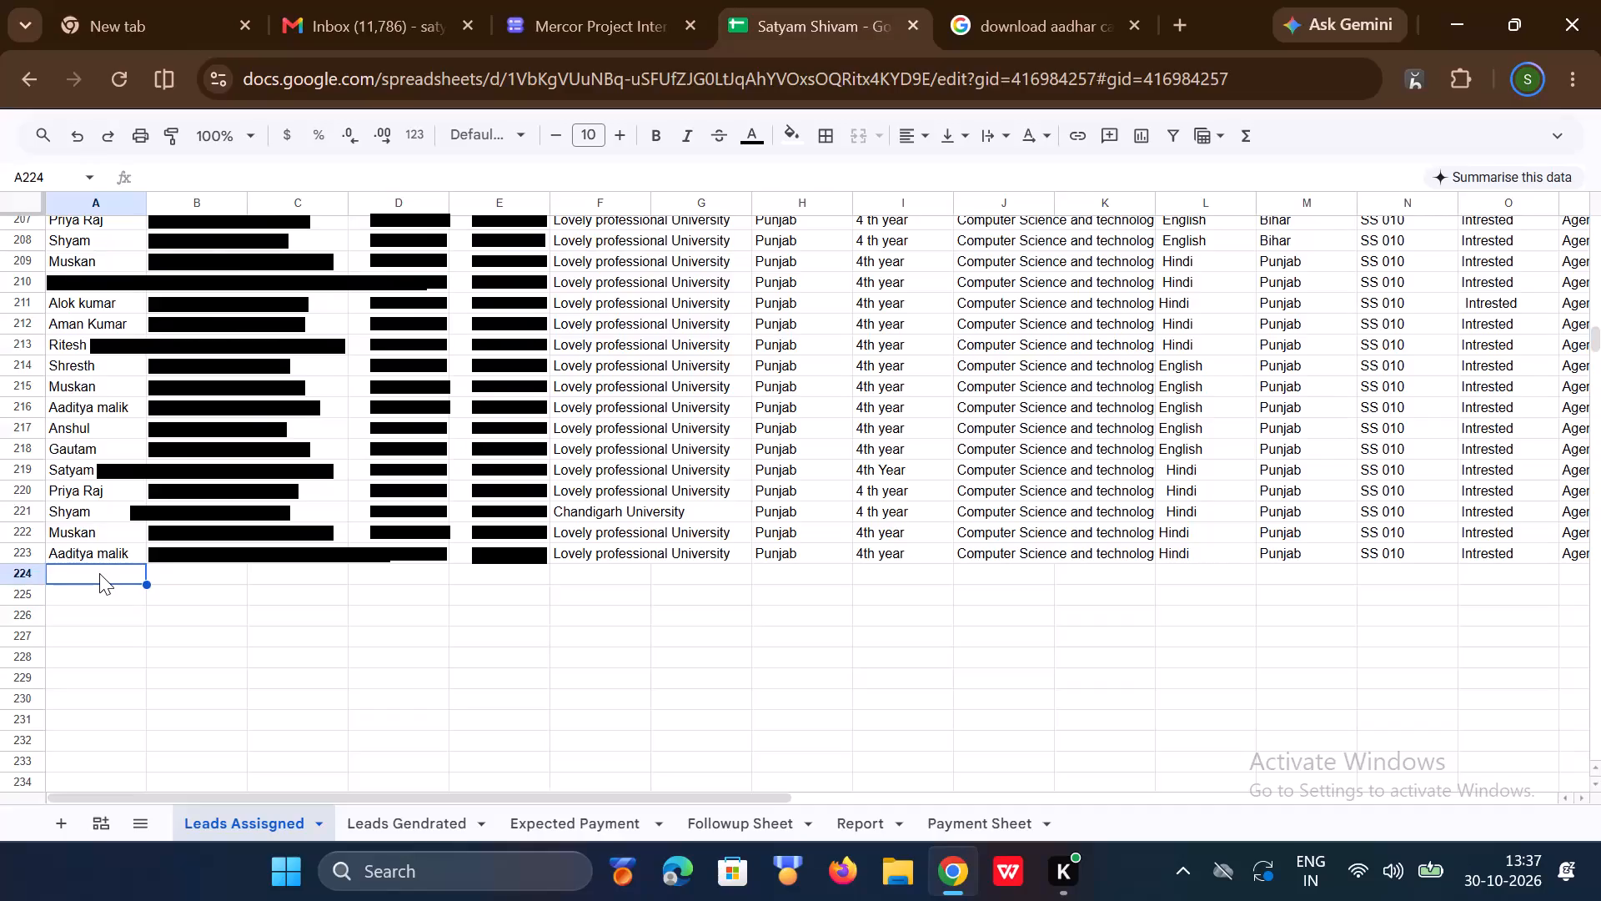
Enter the next lead's full name in cell A224 of the Leads Assigned sheet.
{"action": "double_click", "coordinate": [99, 573]}
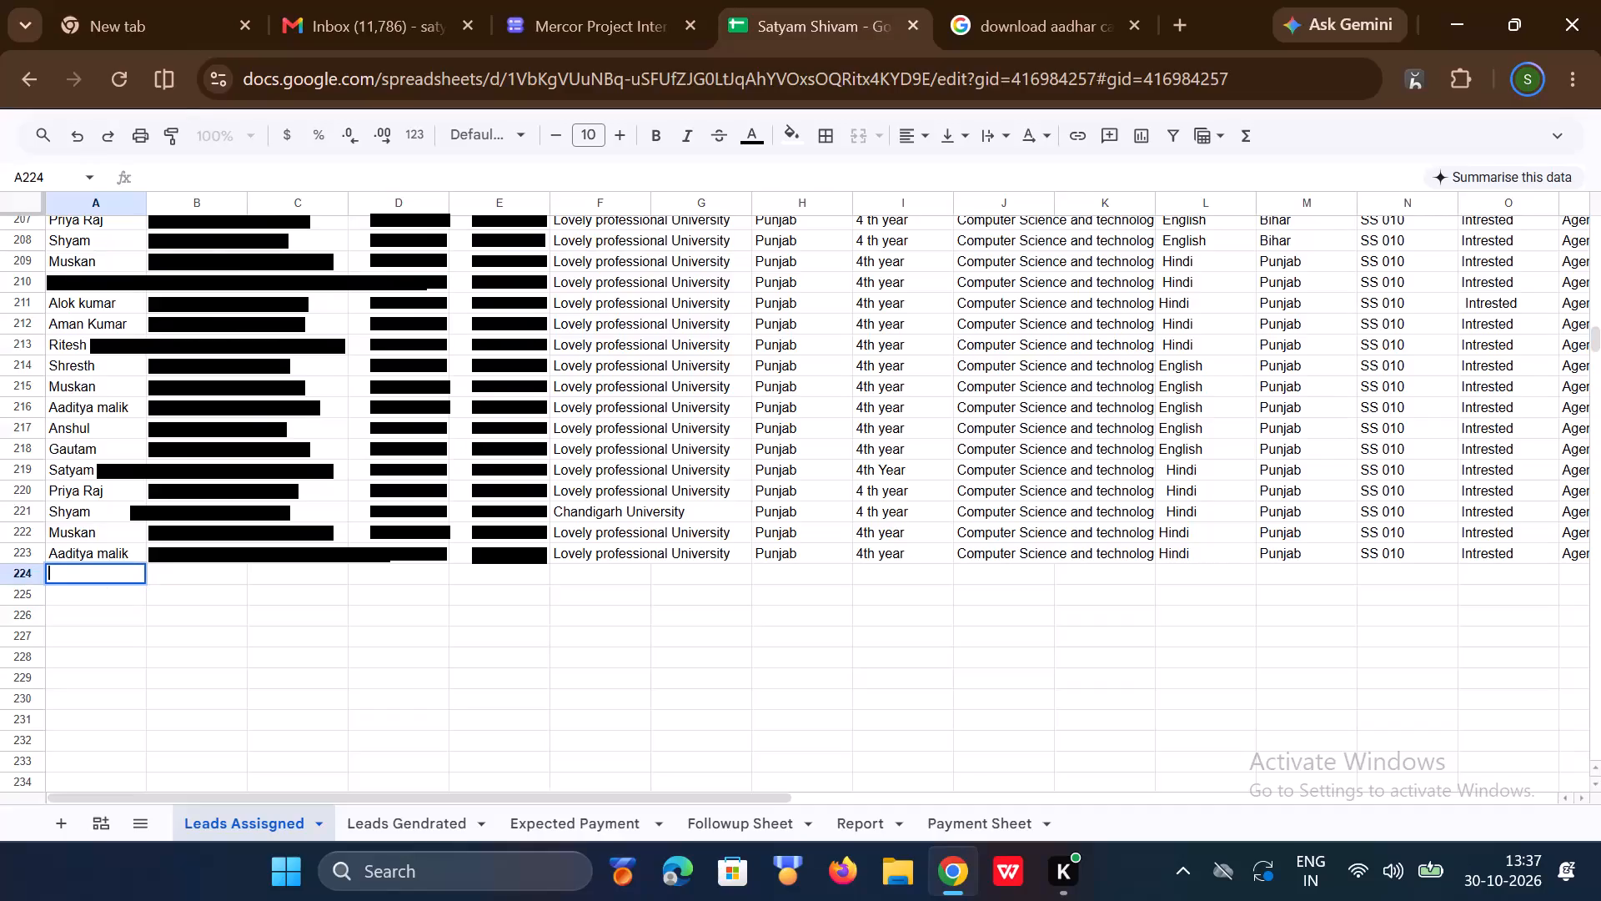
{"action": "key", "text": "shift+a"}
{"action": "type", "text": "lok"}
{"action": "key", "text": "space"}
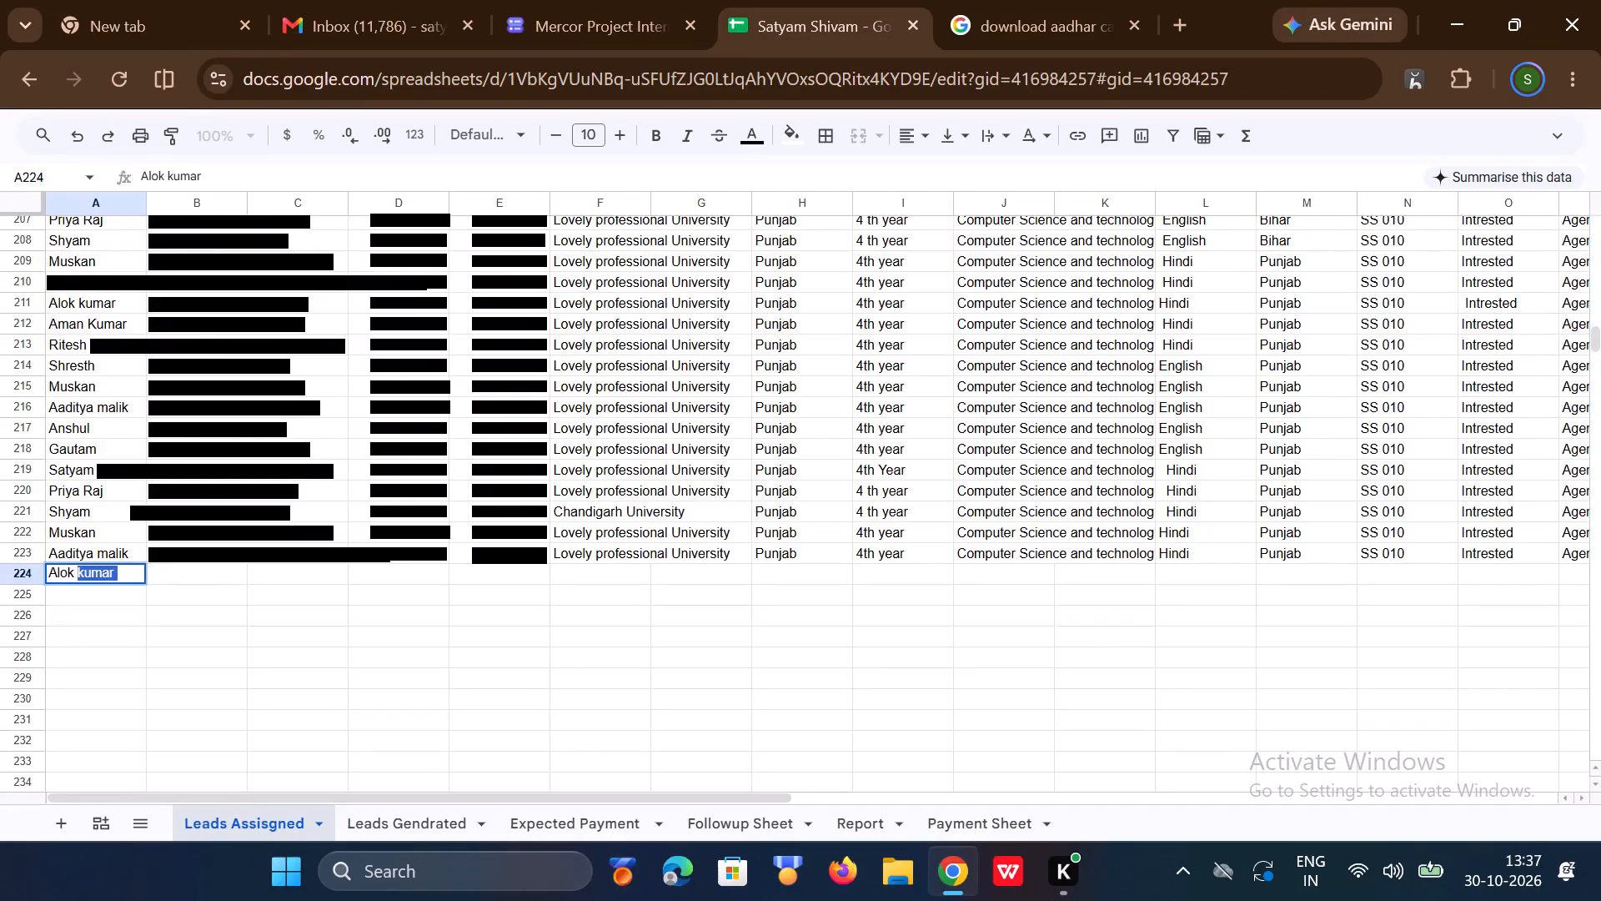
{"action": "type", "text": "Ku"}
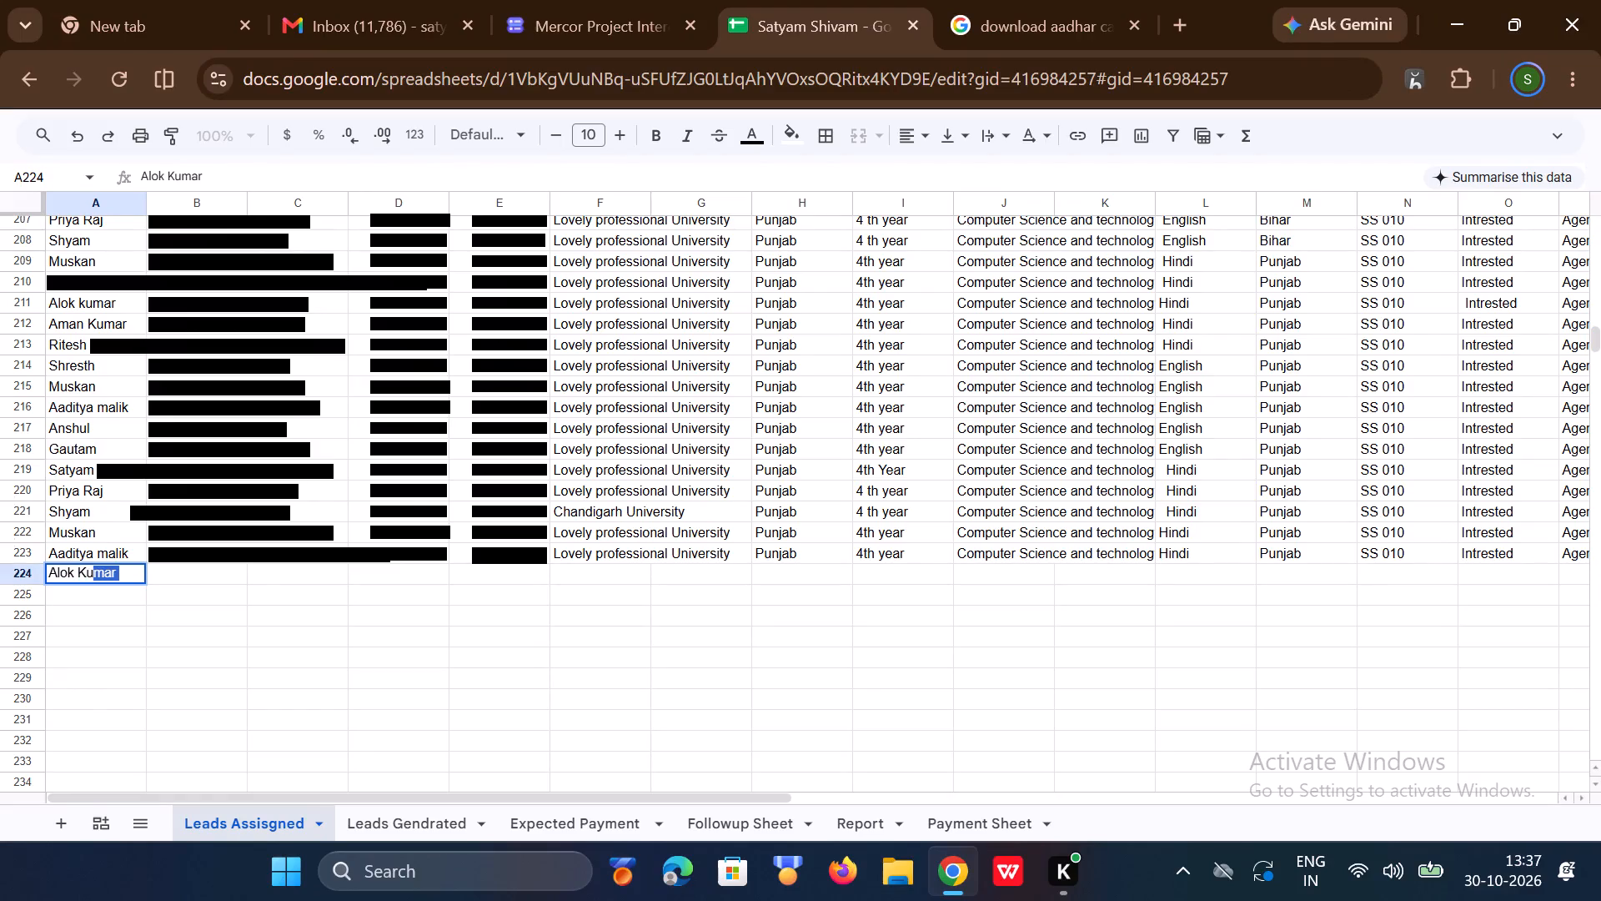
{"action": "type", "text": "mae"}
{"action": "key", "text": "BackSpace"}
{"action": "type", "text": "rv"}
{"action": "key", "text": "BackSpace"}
Enter the new lead's email address in cell B224, beside the name.
{"action": "left_click", "coordinate": [189, 559]}
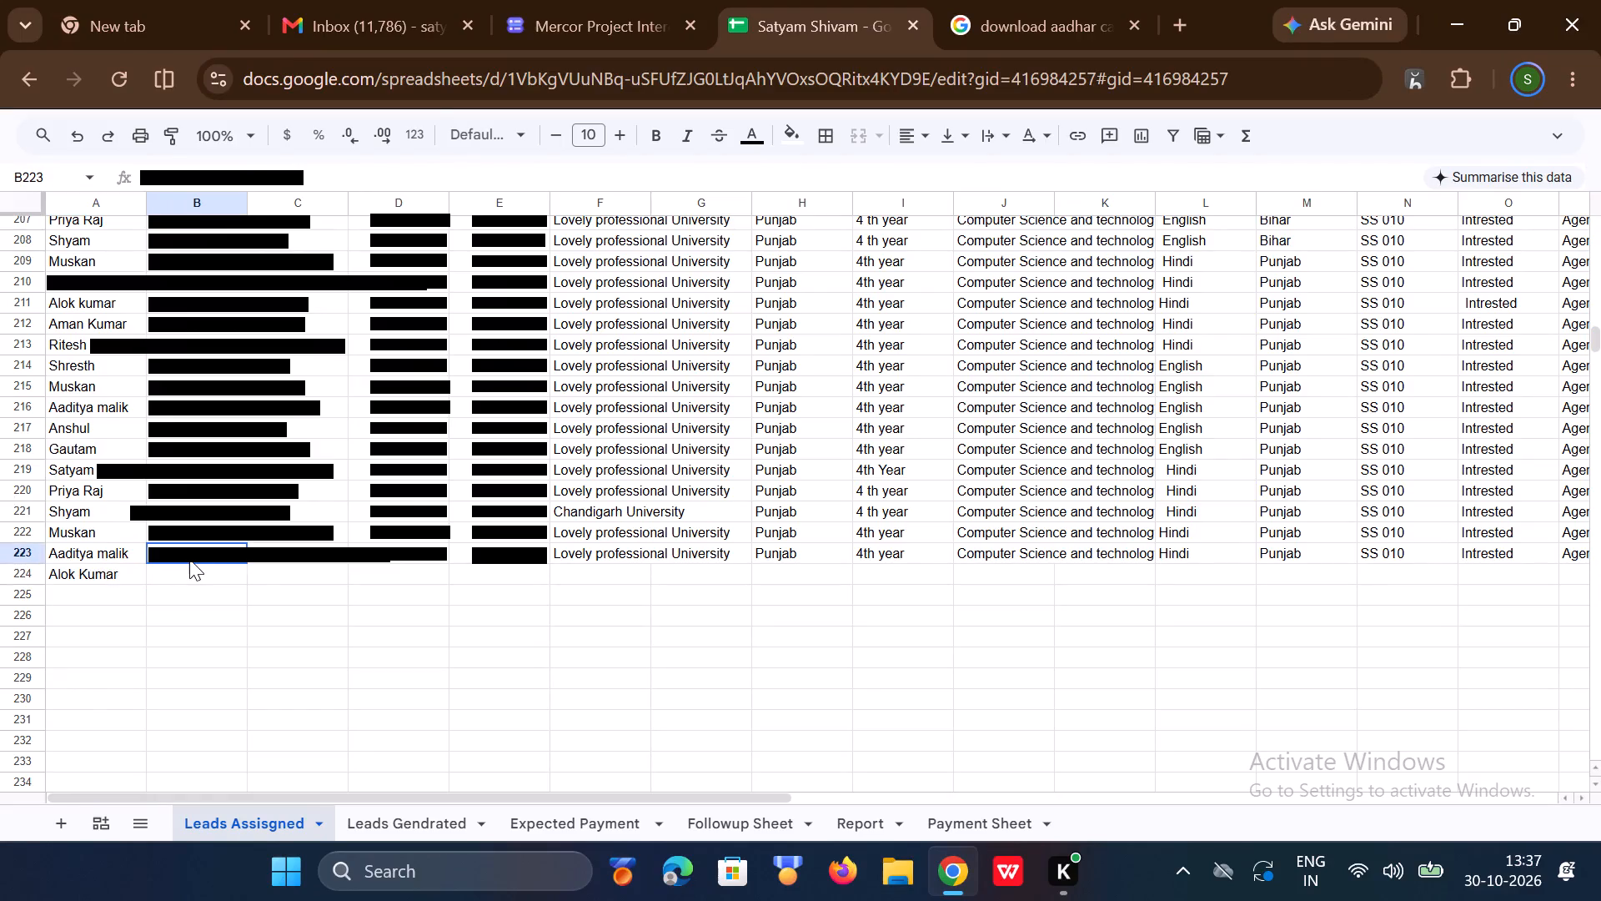
{"action": "left_click", "coordinate": [189, 559]}
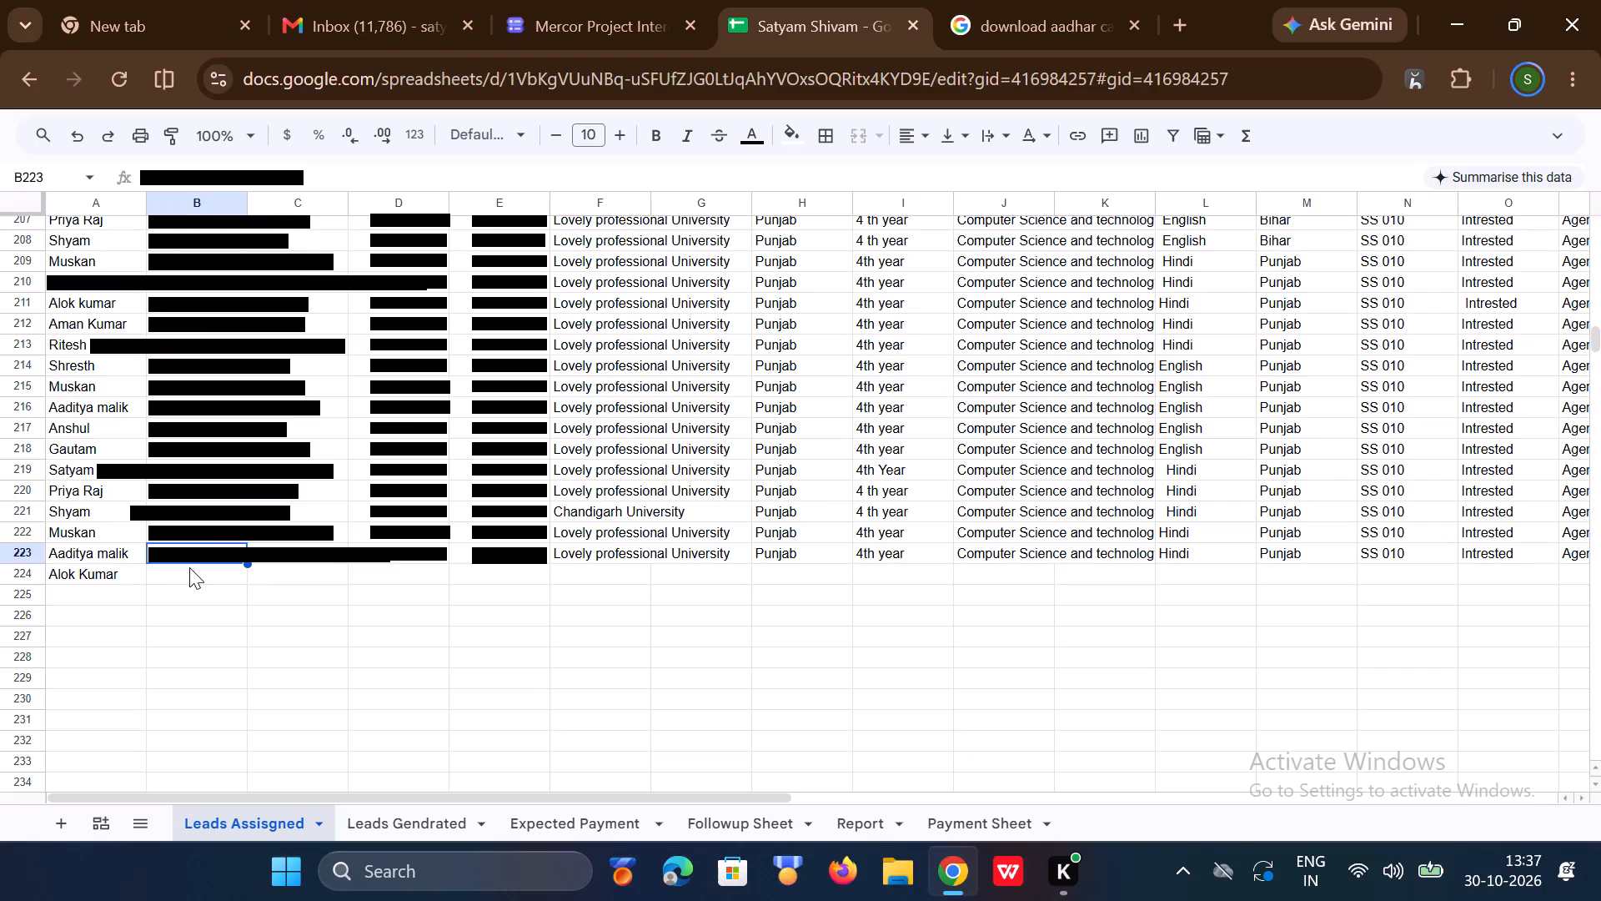
{"action": "double_click", "coordinate": [188, 576]}
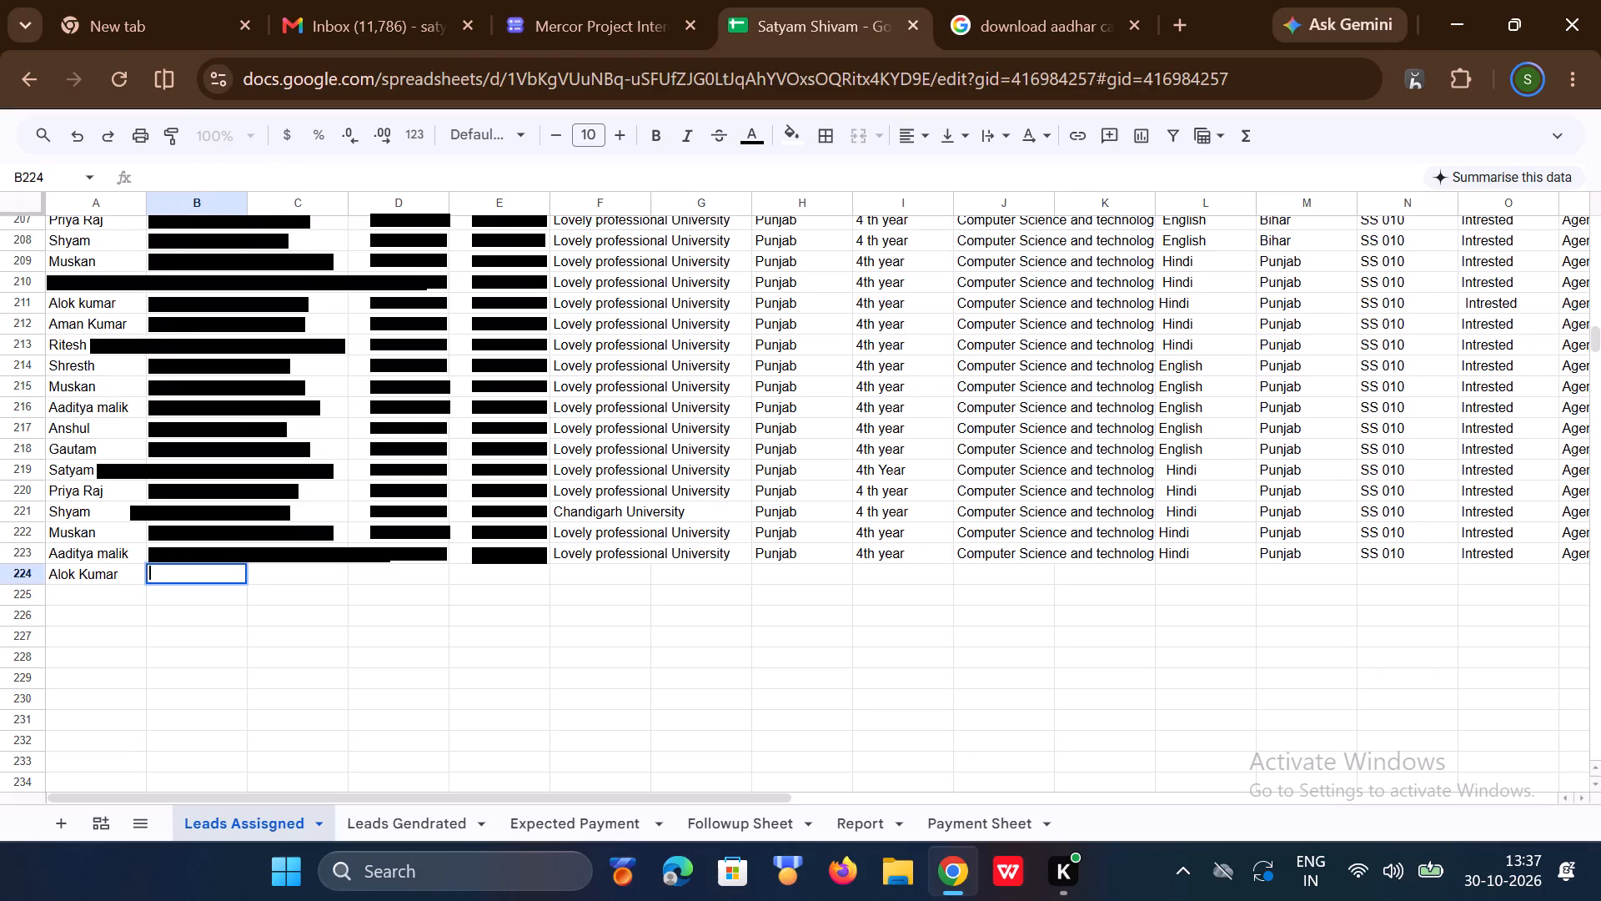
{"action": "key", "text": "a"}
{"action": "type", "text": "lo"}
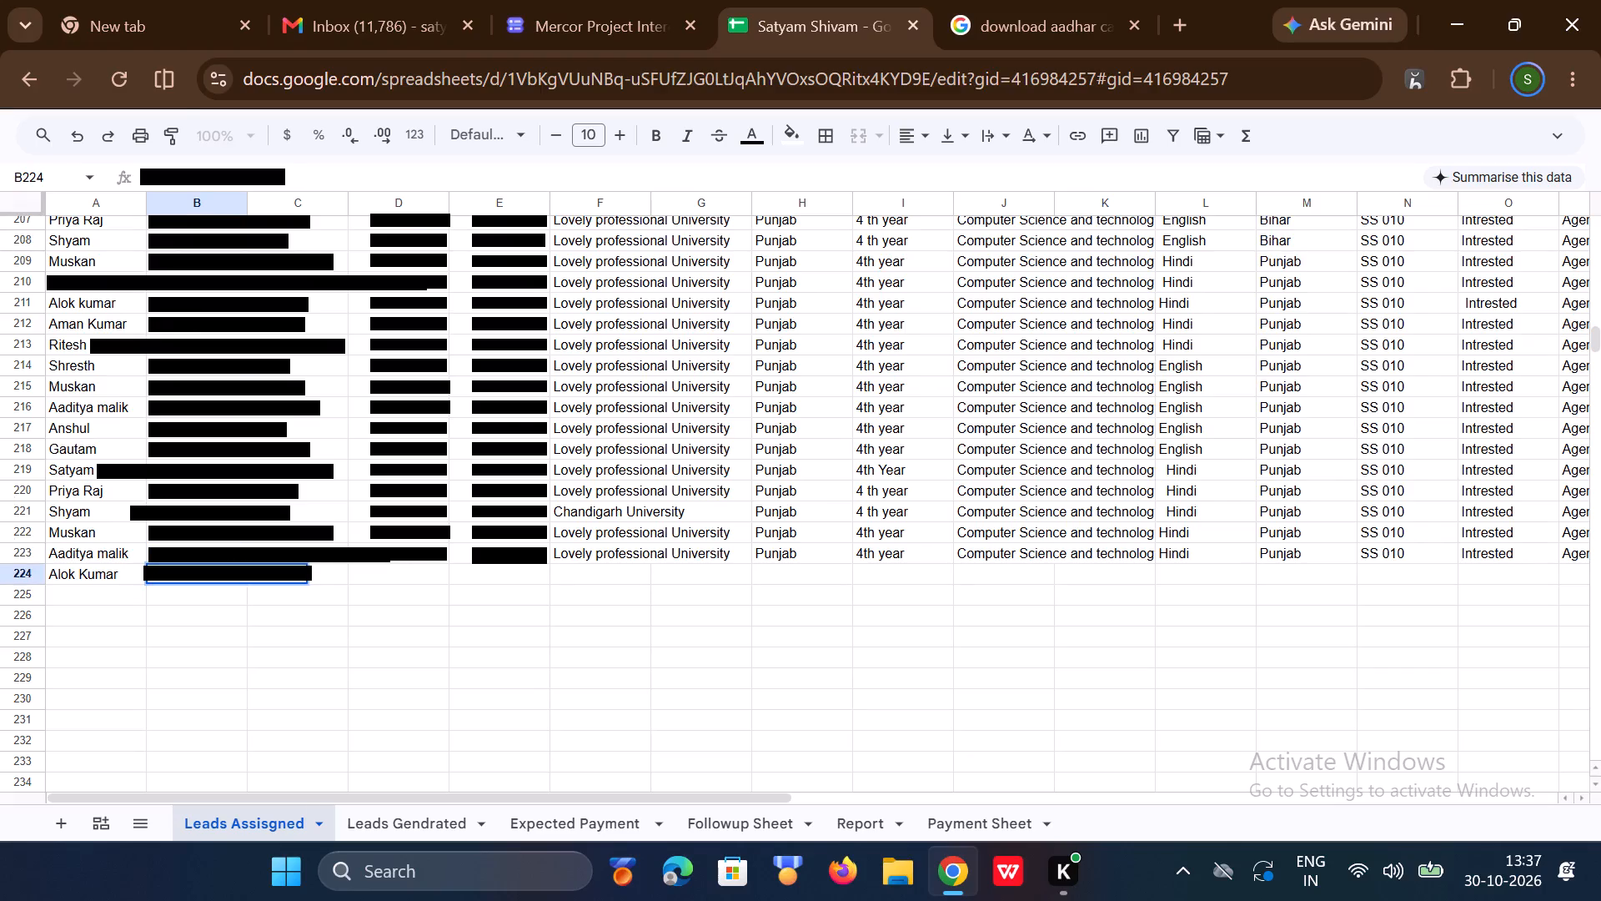
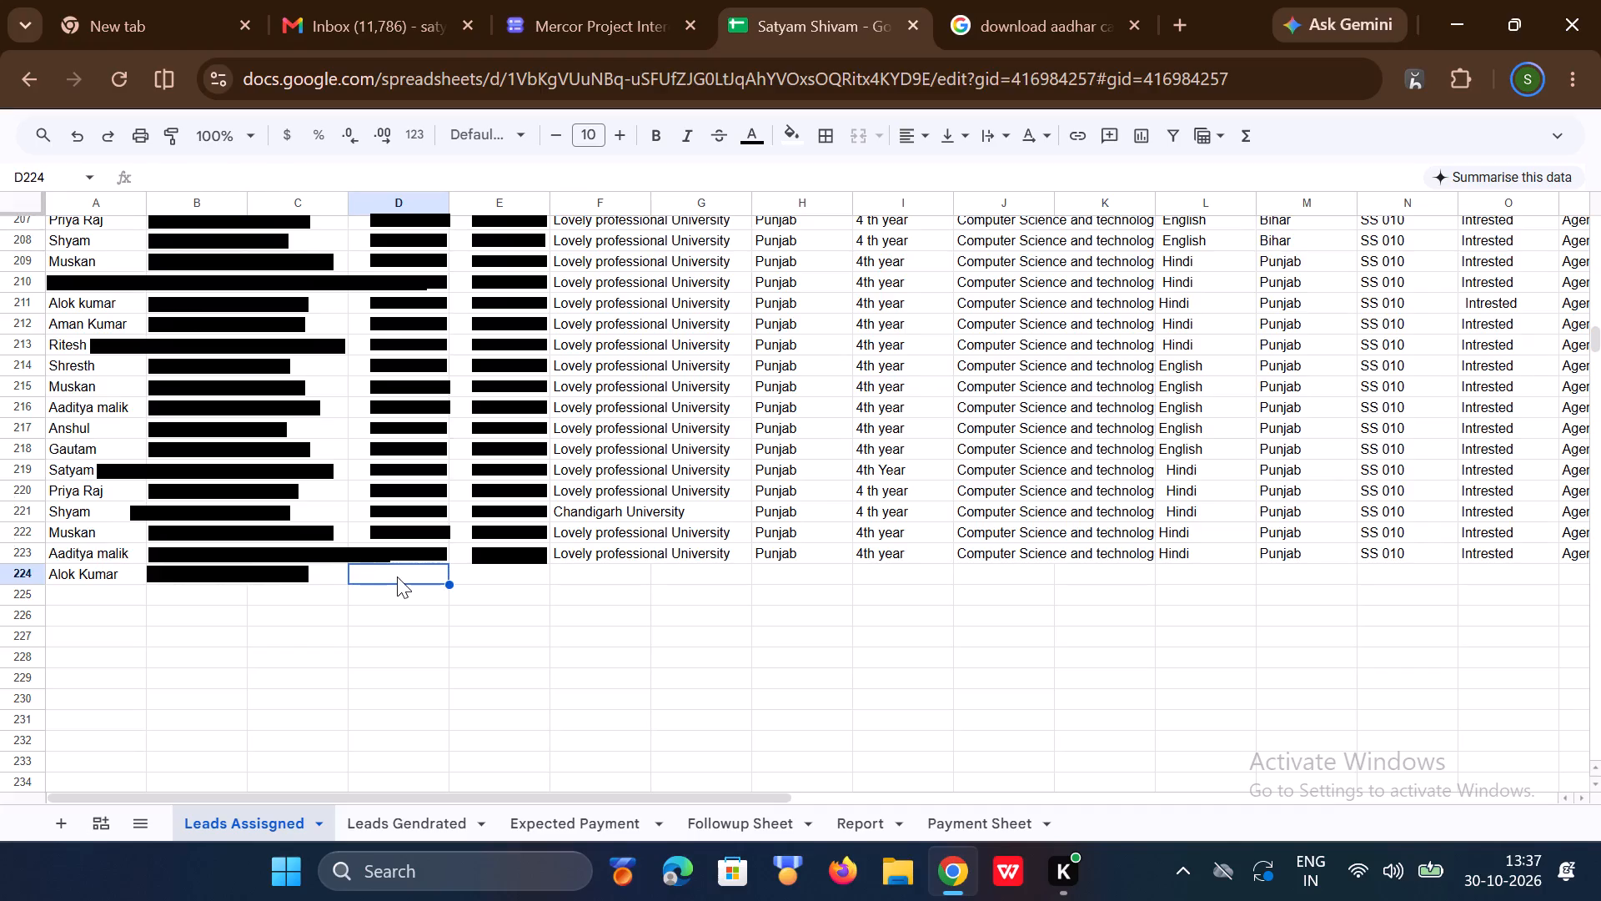
Select the empty cell D224 in the new lead's row, ready for its entry.
{"action": "left_click", "coordinate": [395, 577]}
{"action": "left_click", "coordinate": [394, 572]}
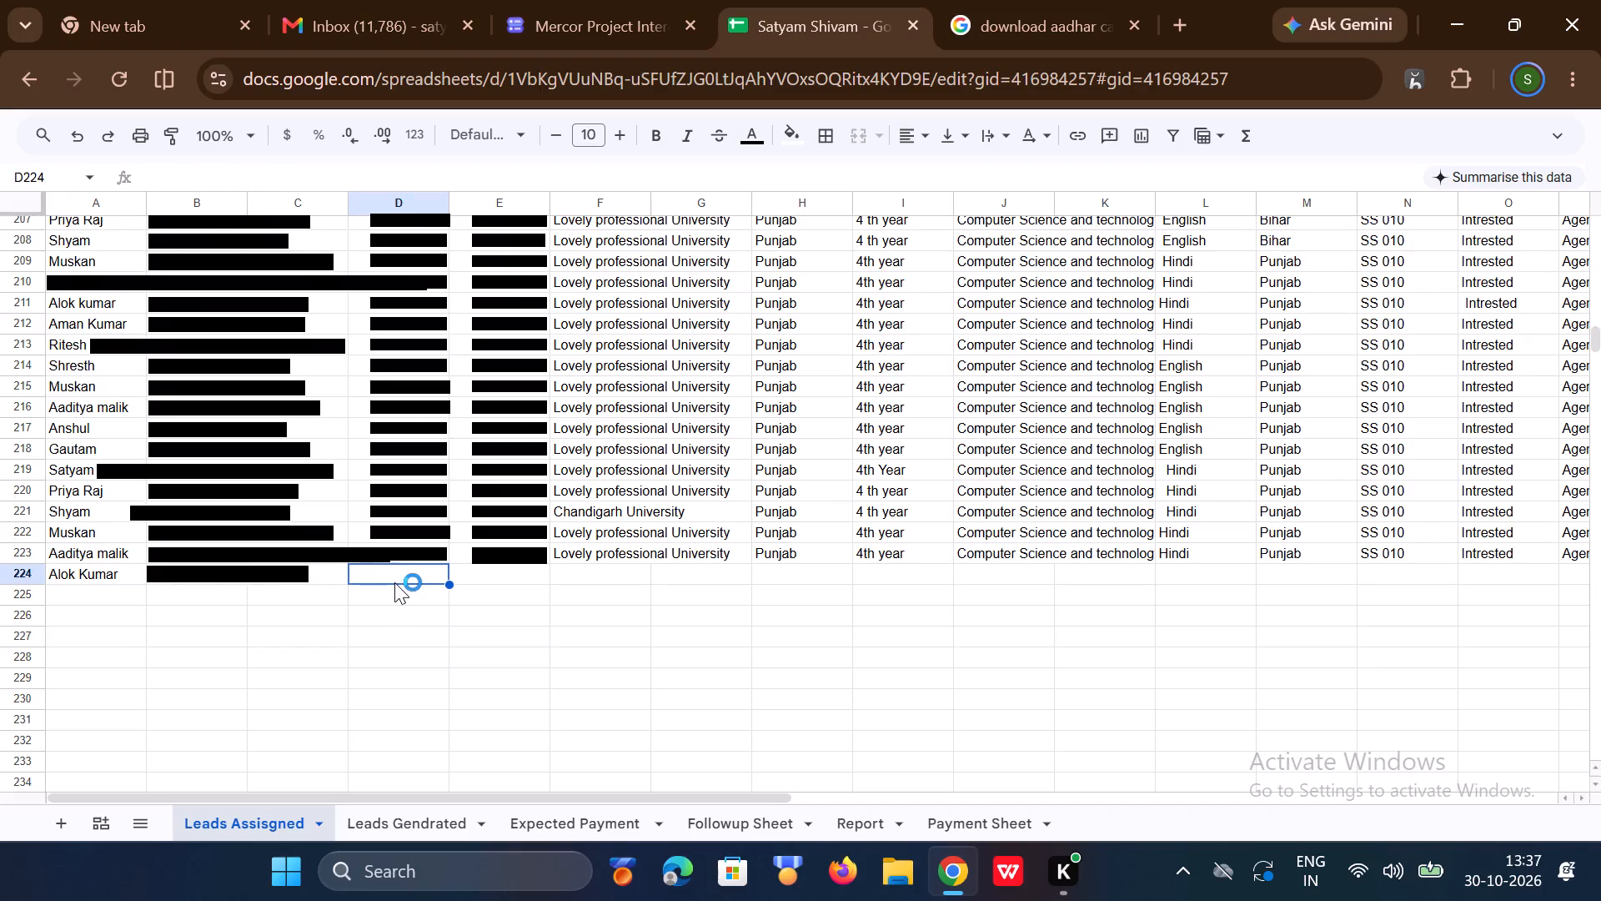
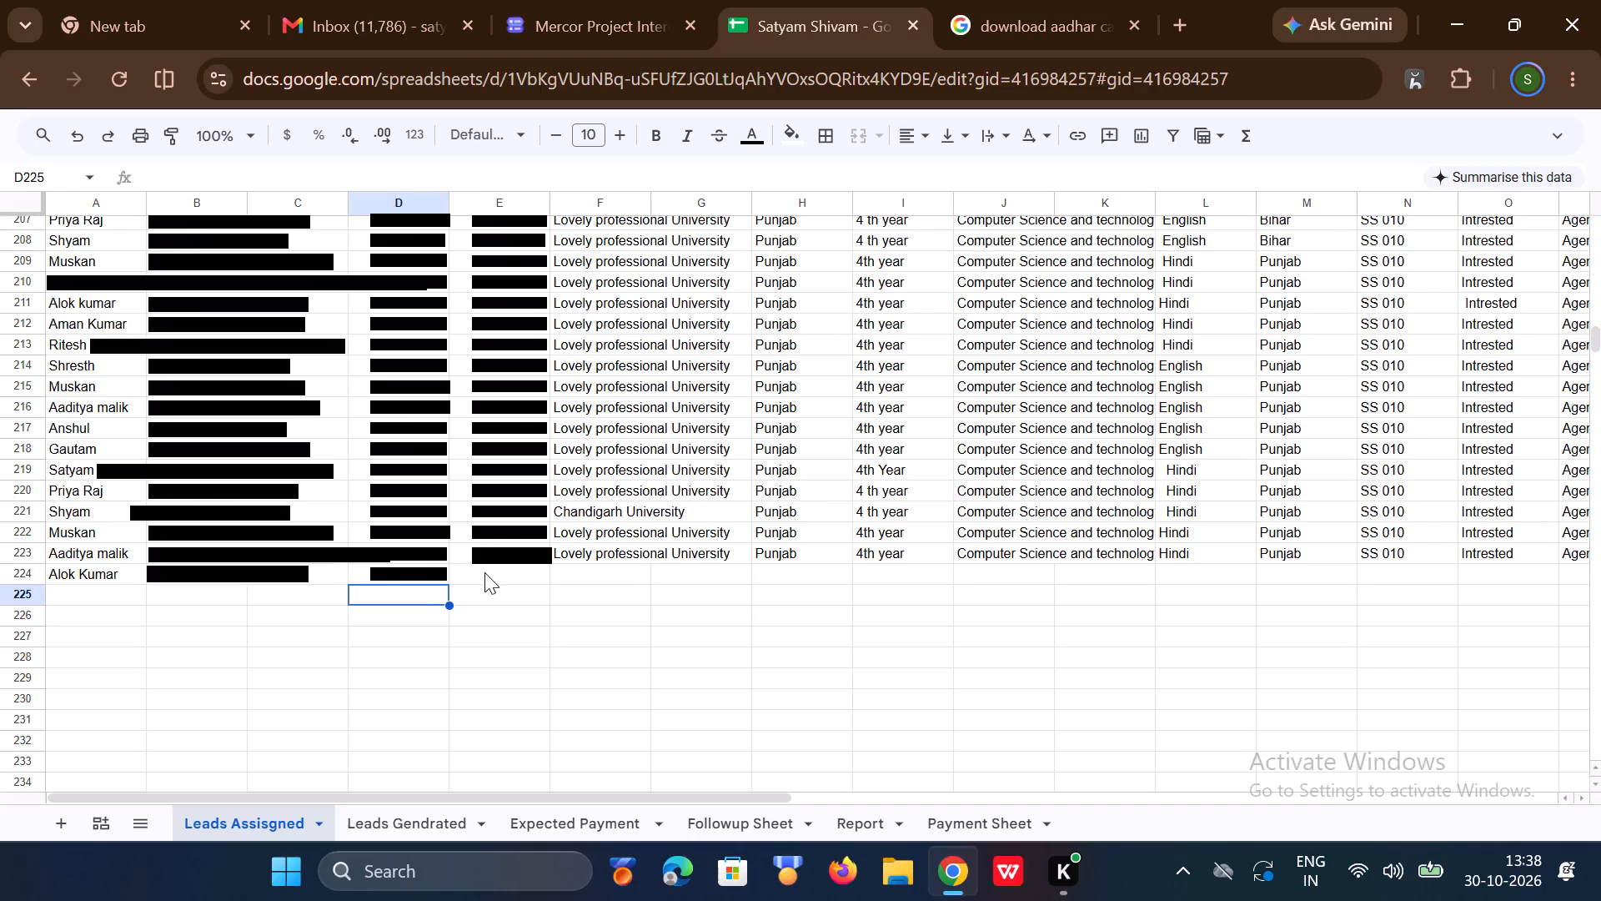
Open the empty cell E224 in the new lead's row for editing.
{"action": "double_click", "coordinate": [481, 572]}
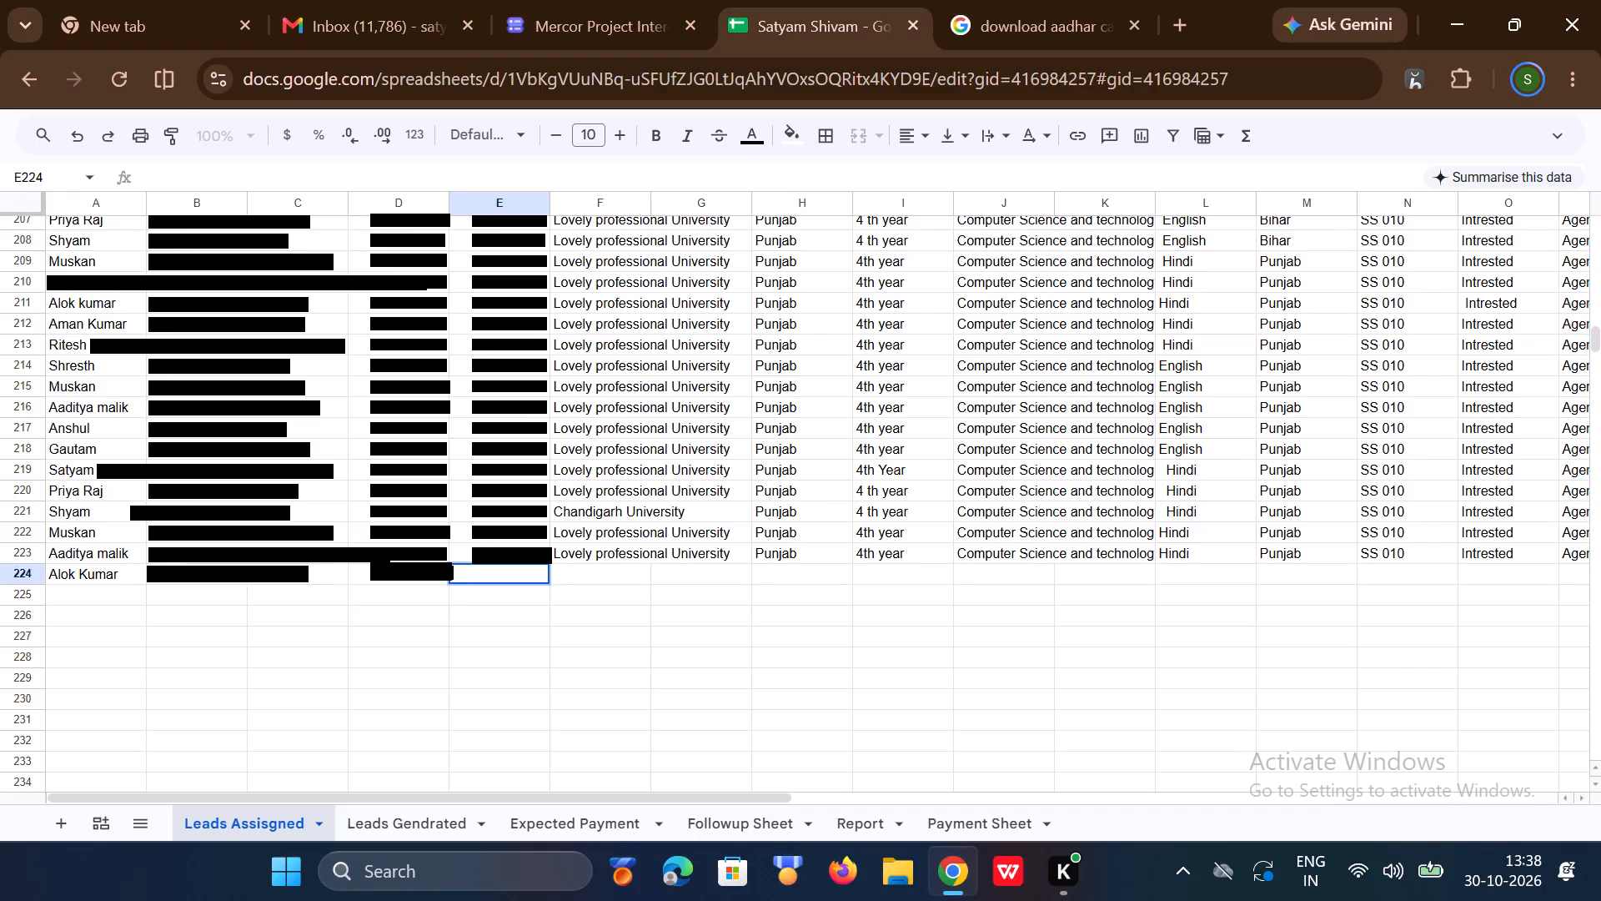
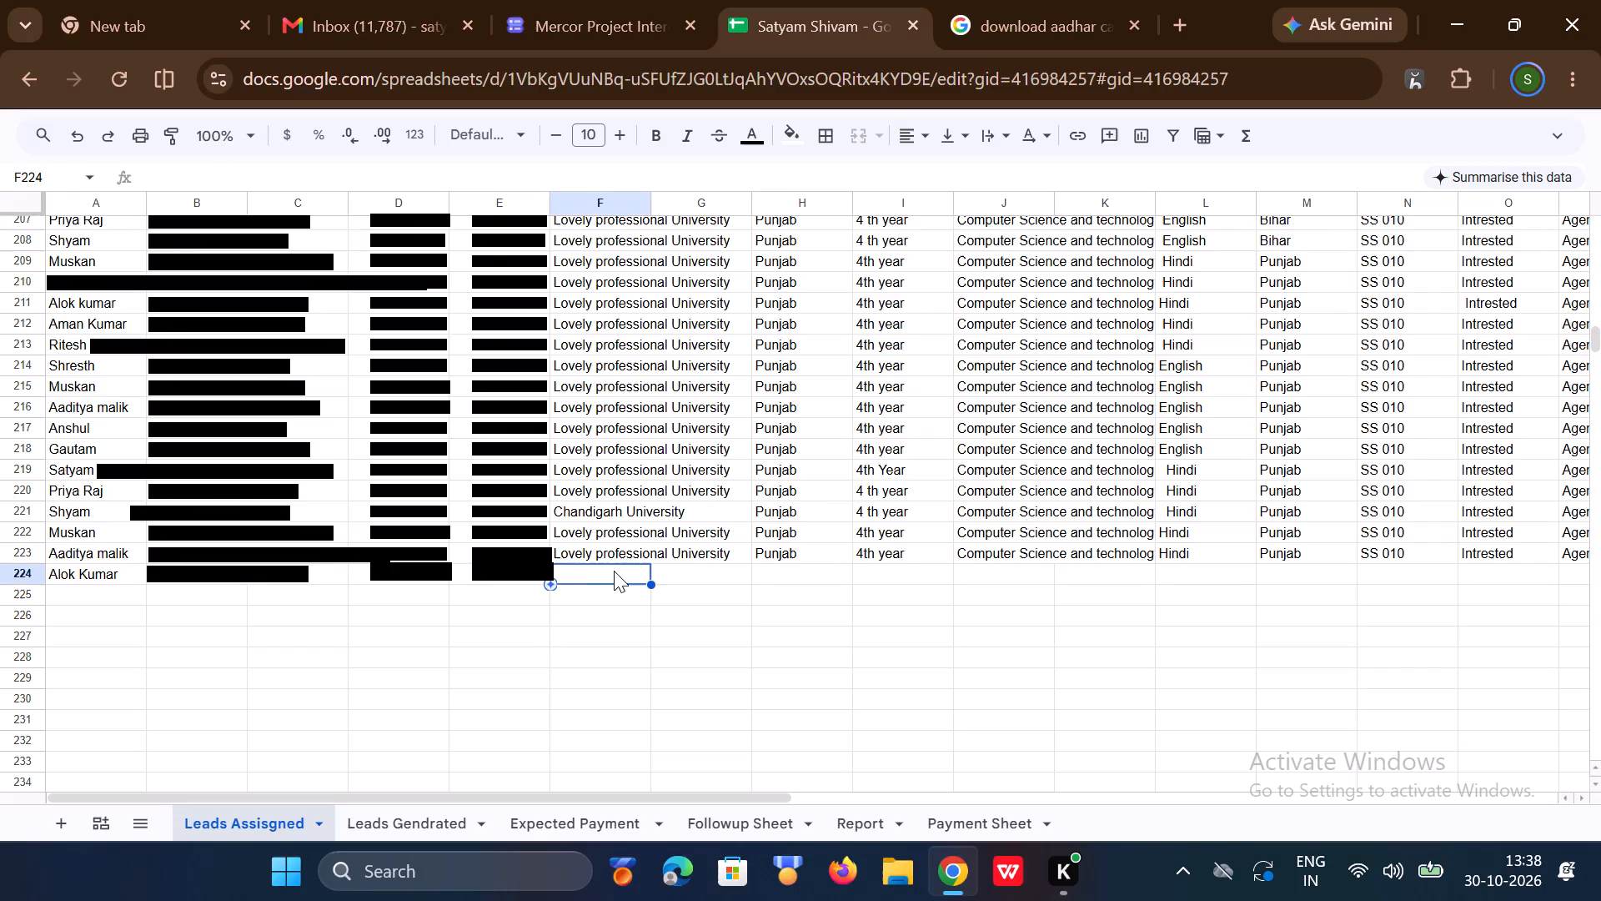
Enter Lovely professional University as the university in cell F224.
{"action": "double_click", "coordinate": [585, 560]}
{"action": "double_click", "coordinate": [581, 566]}
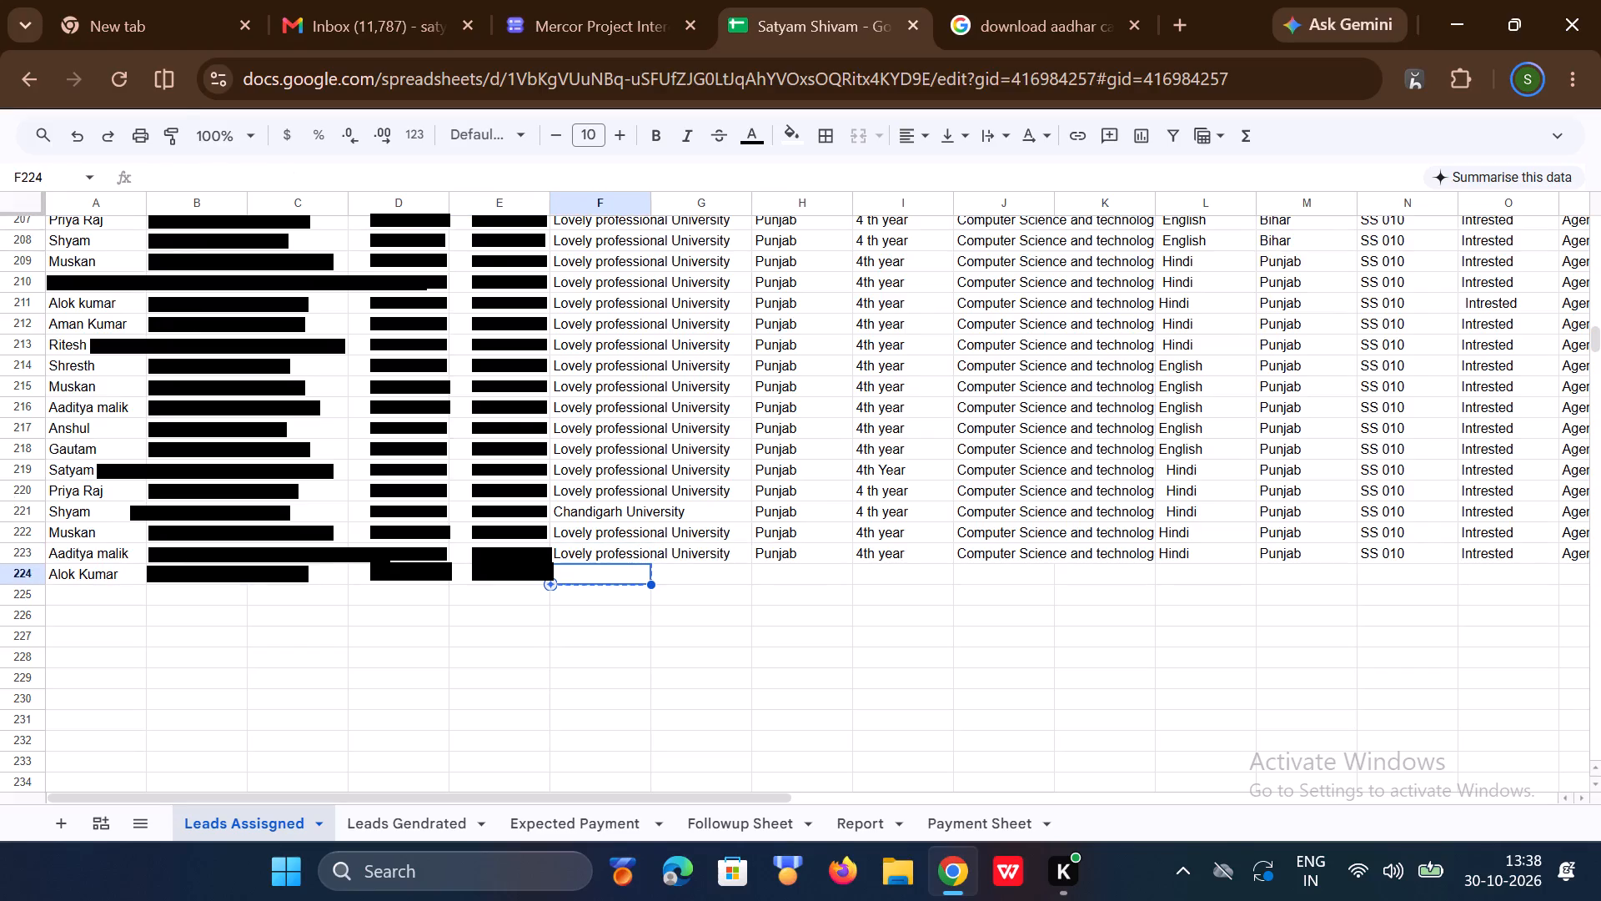
{"action": "double_click", "coordinate": [589, 581]}
{"action": "type", "text": "Lo"}
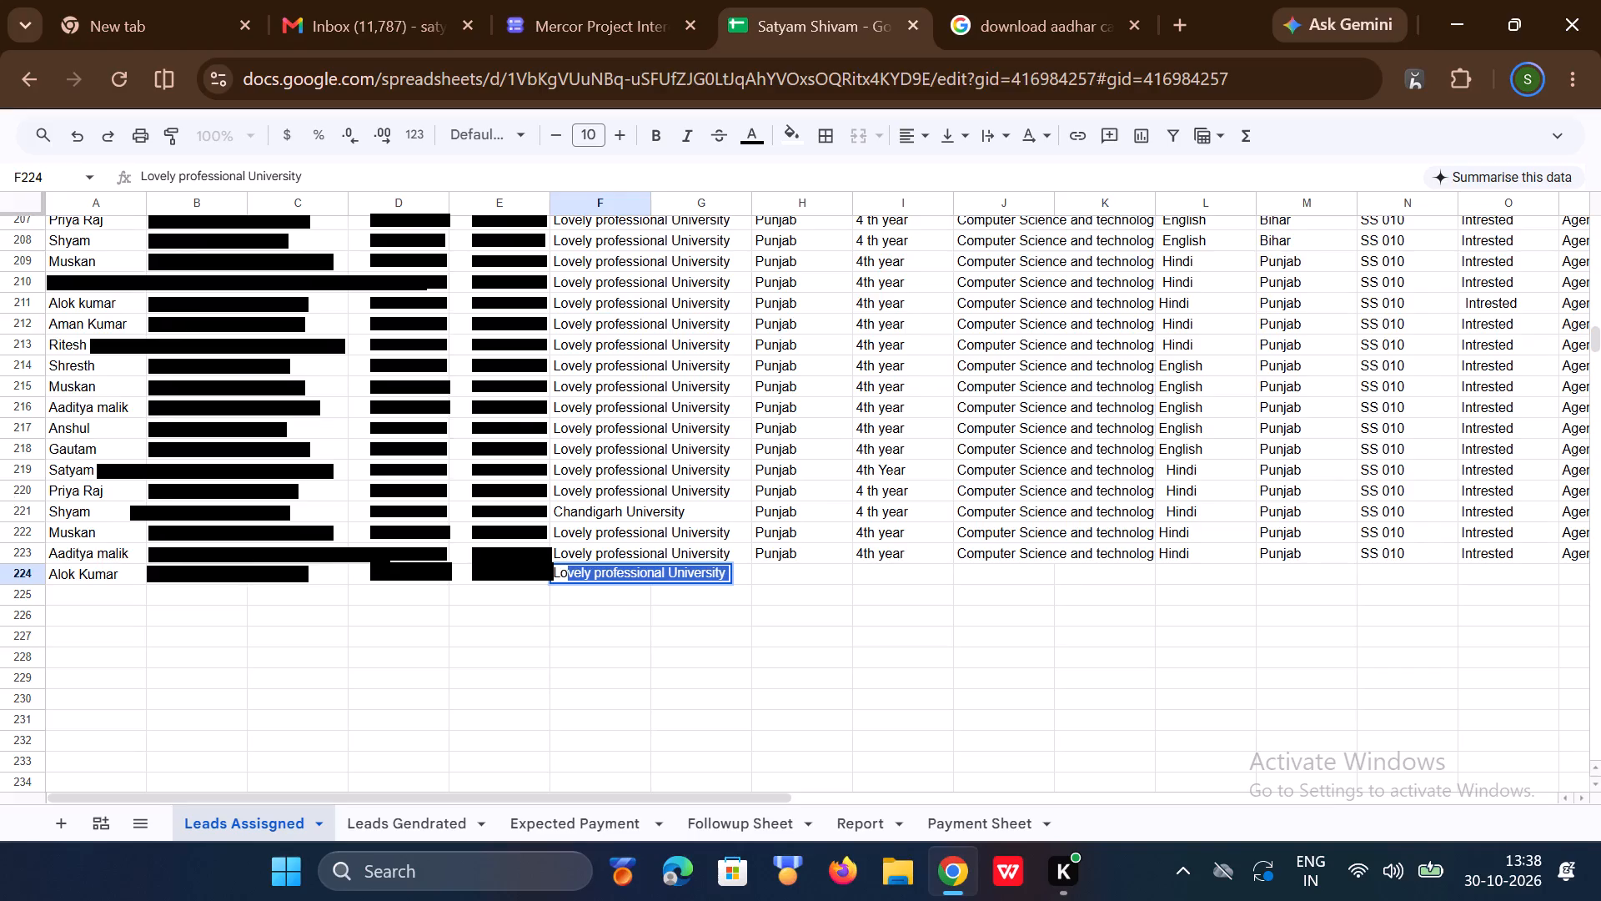
{"action": "type", "text": "ve"}
{"action": "key", "text": "l"}
{"action": "type", "text": "y"}
{"action": "key", "text": "space"}
{"action": "type", "text": "pro"}
{"action": "type", "text": "fe"}
{"action": "type", "text": "ss"}
{"action": "type", "text": "ional"}
{"action": "key", "text": "space"}
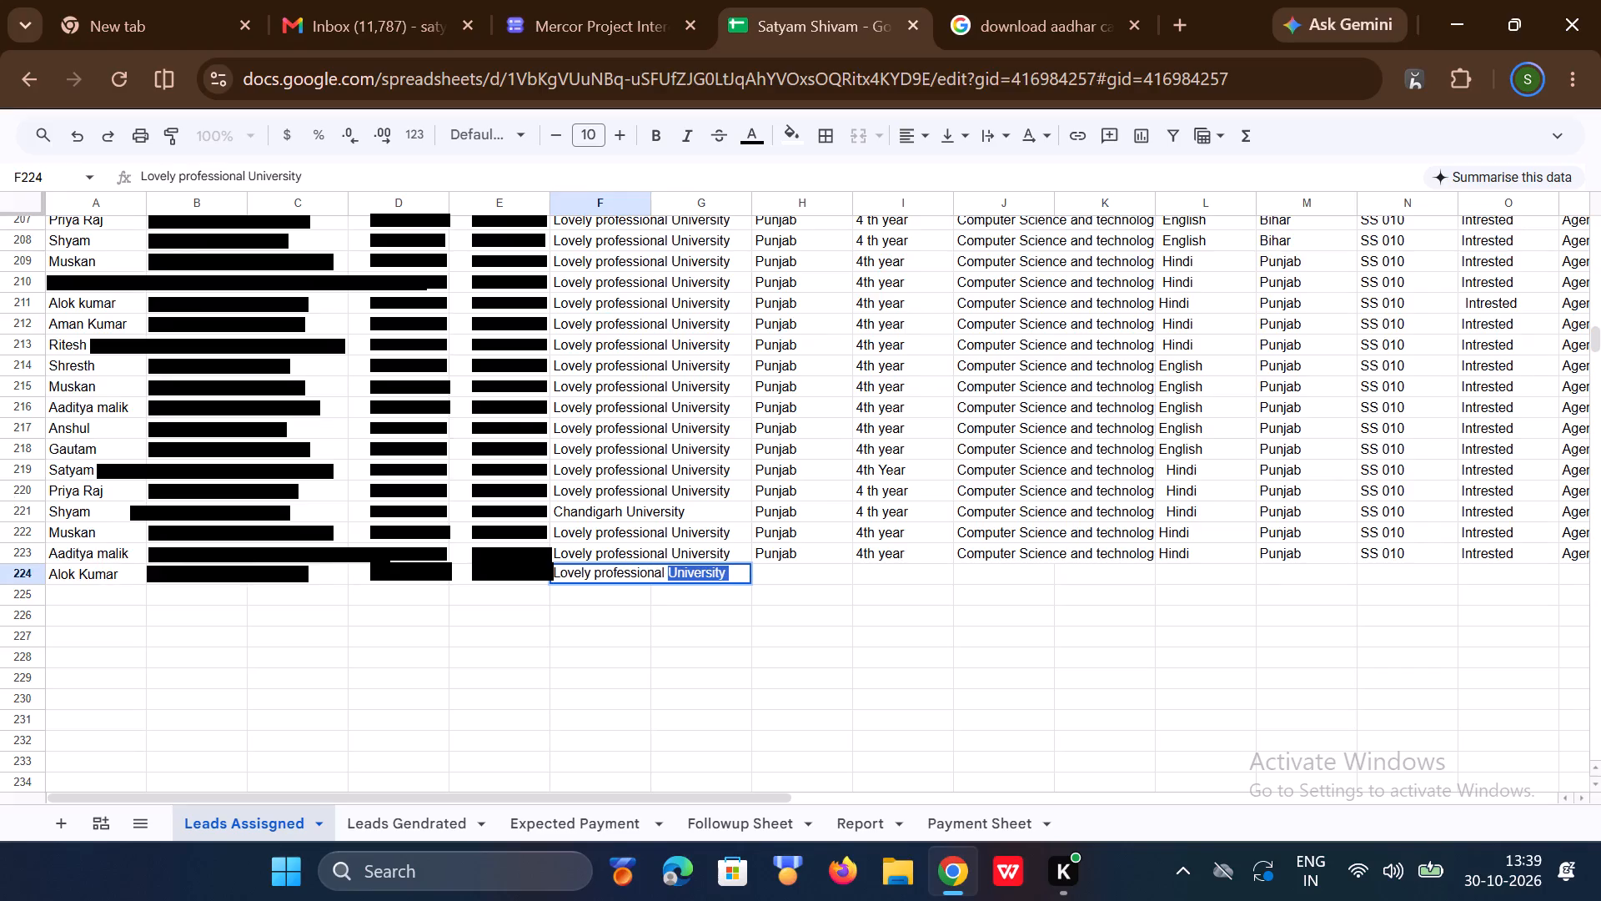
{"action": "key", "text": "shift+u"}
{"action": "type", "text": "ni"}
{"action": "type", "text": "ver"}
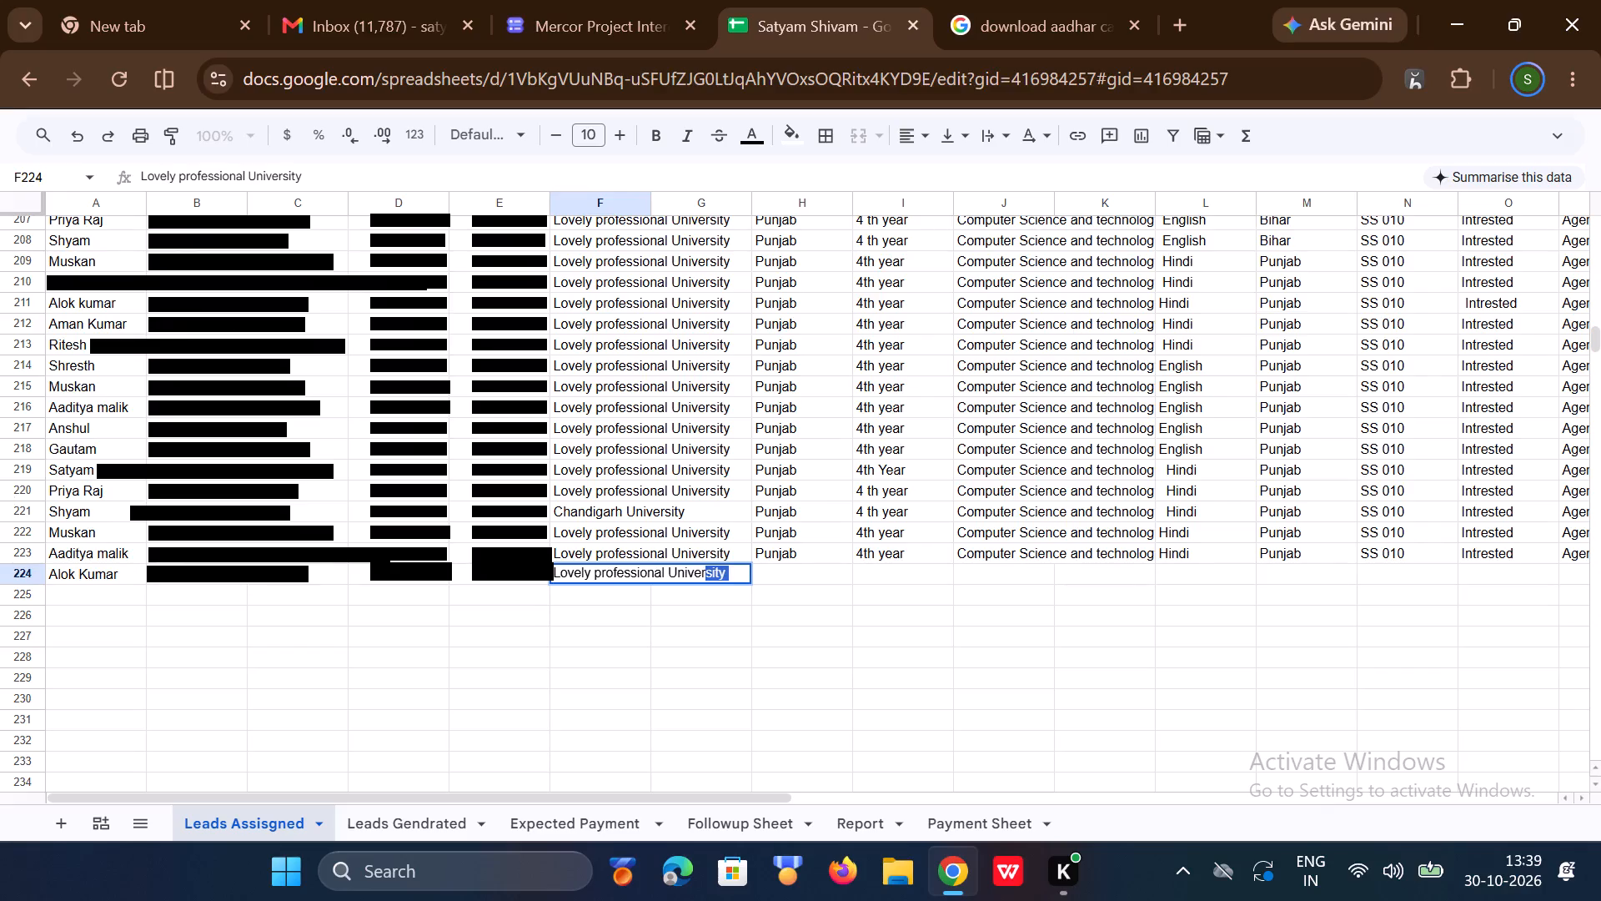
{"action": "type", "text": "sity"}
Enter Punjab as the state in cell H224 of the same lead's row.
{"action": "left_click", "coordinate": [789, 566]}
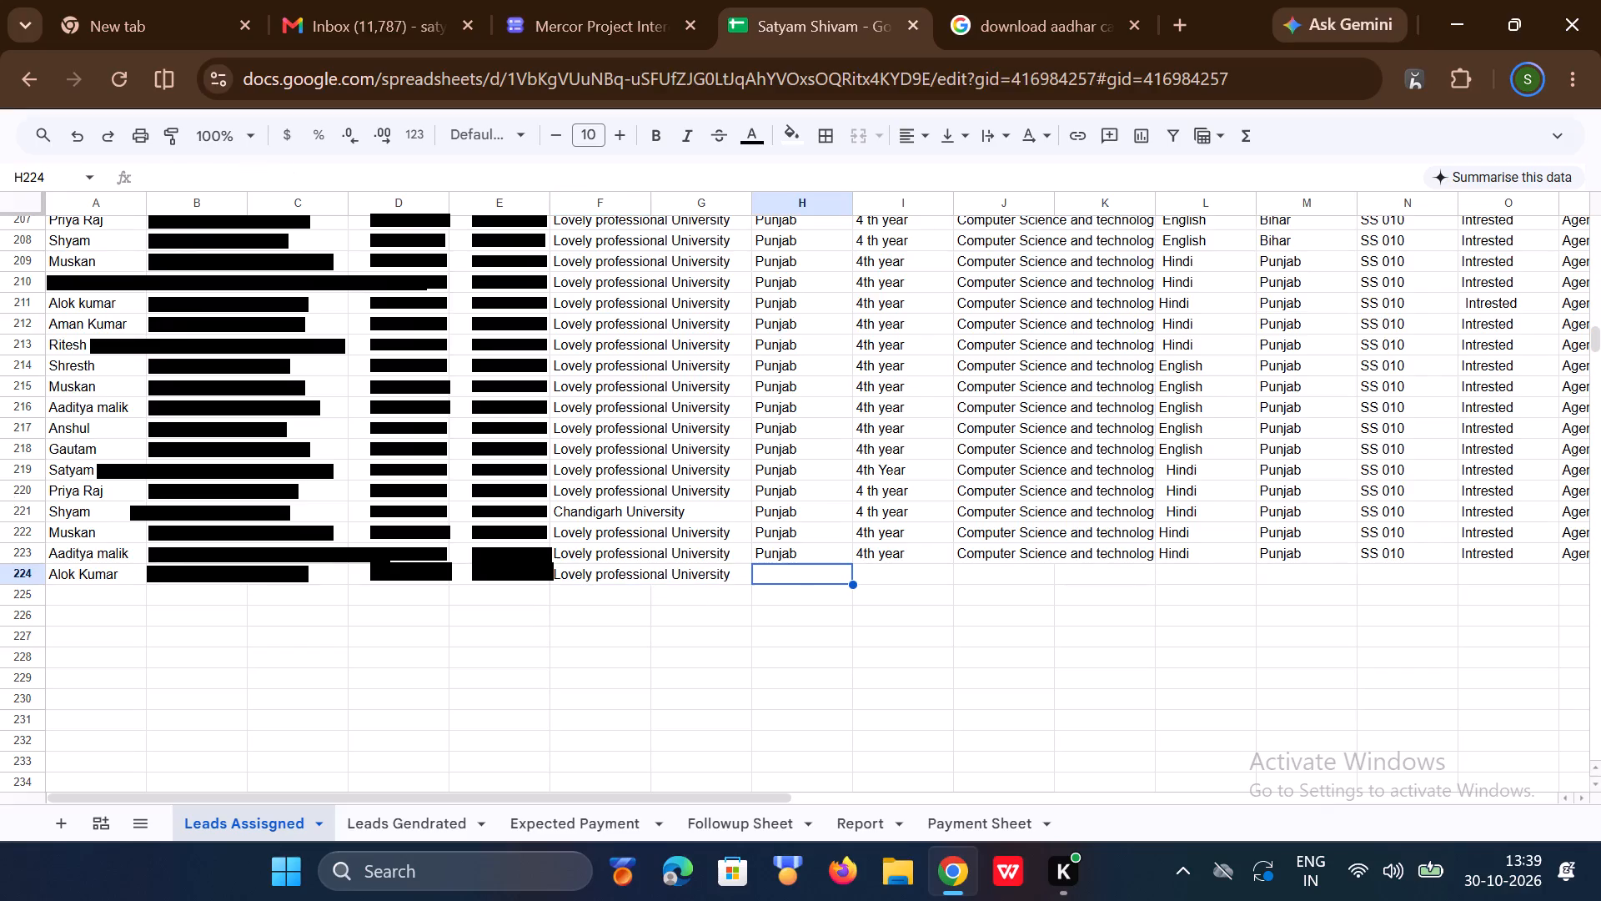
{"action": "double_click", "coordinate": [791, 571]}
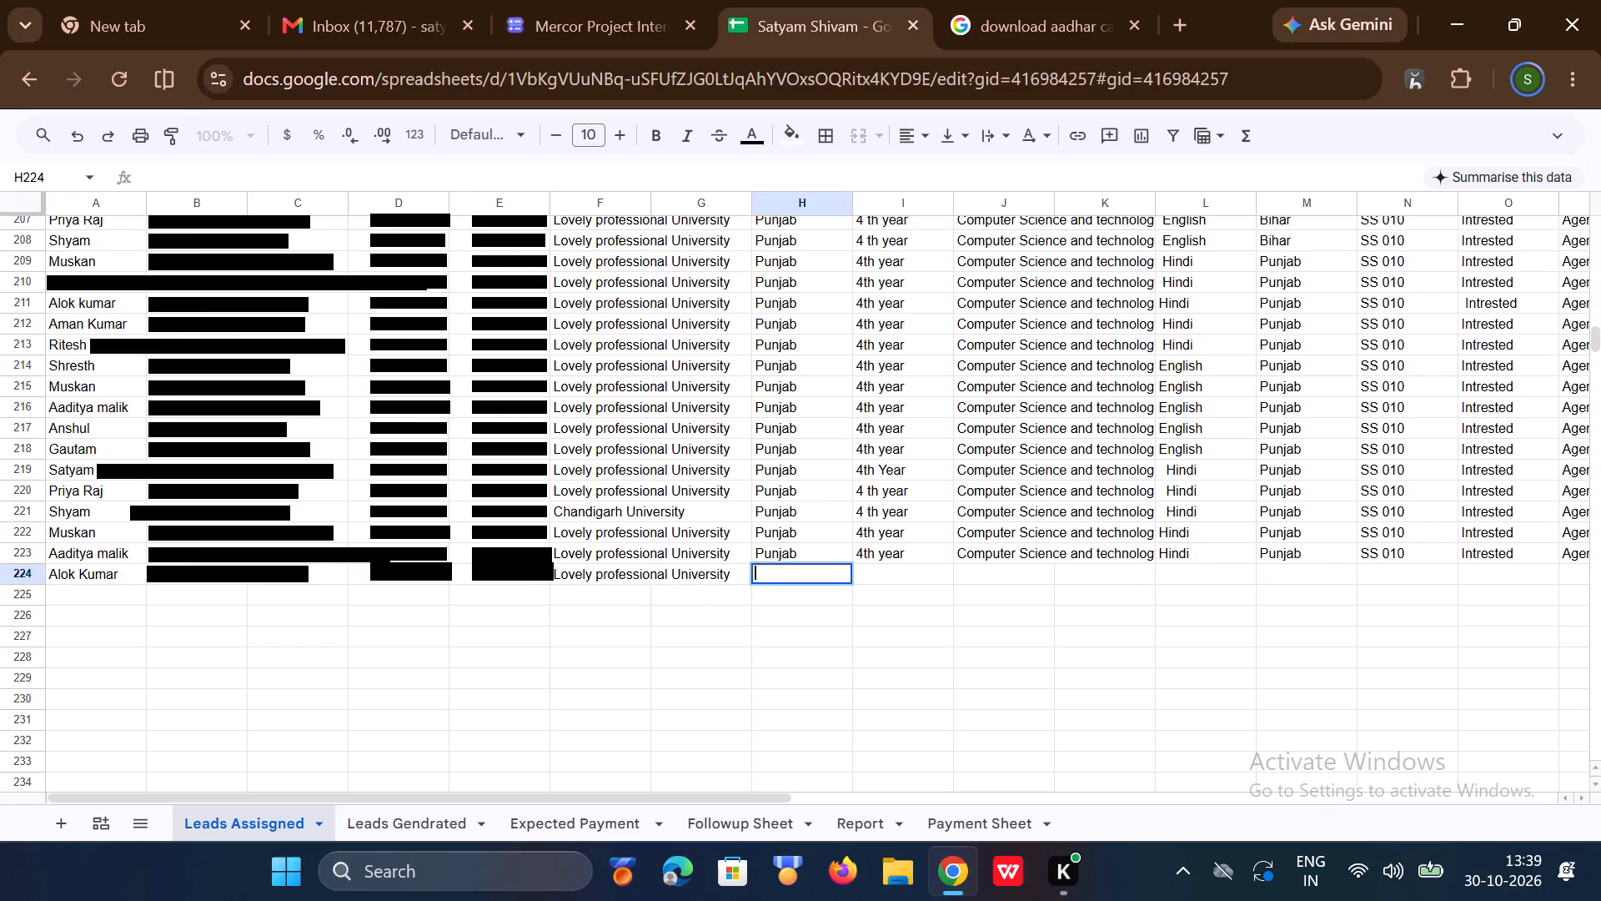
{"action": "key", "text": "shift+p"}
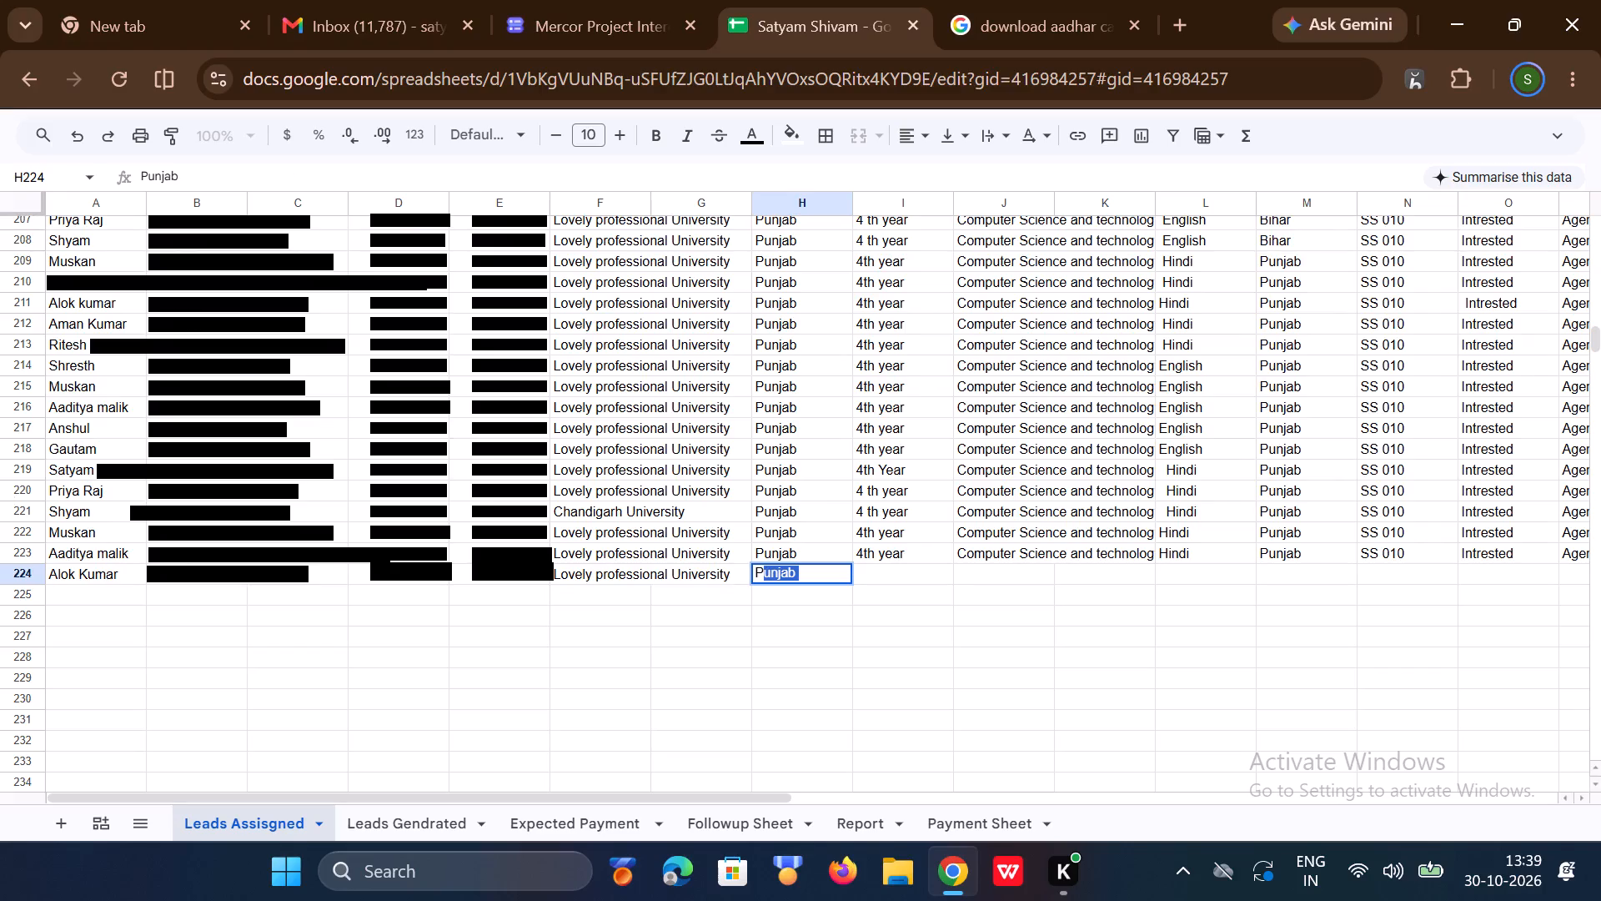
{"action": "type", "text": "unjab"}
Enter 4th year as the year of study in cell I224.
{"action": "double_click", "coordinate": [878, 571]}
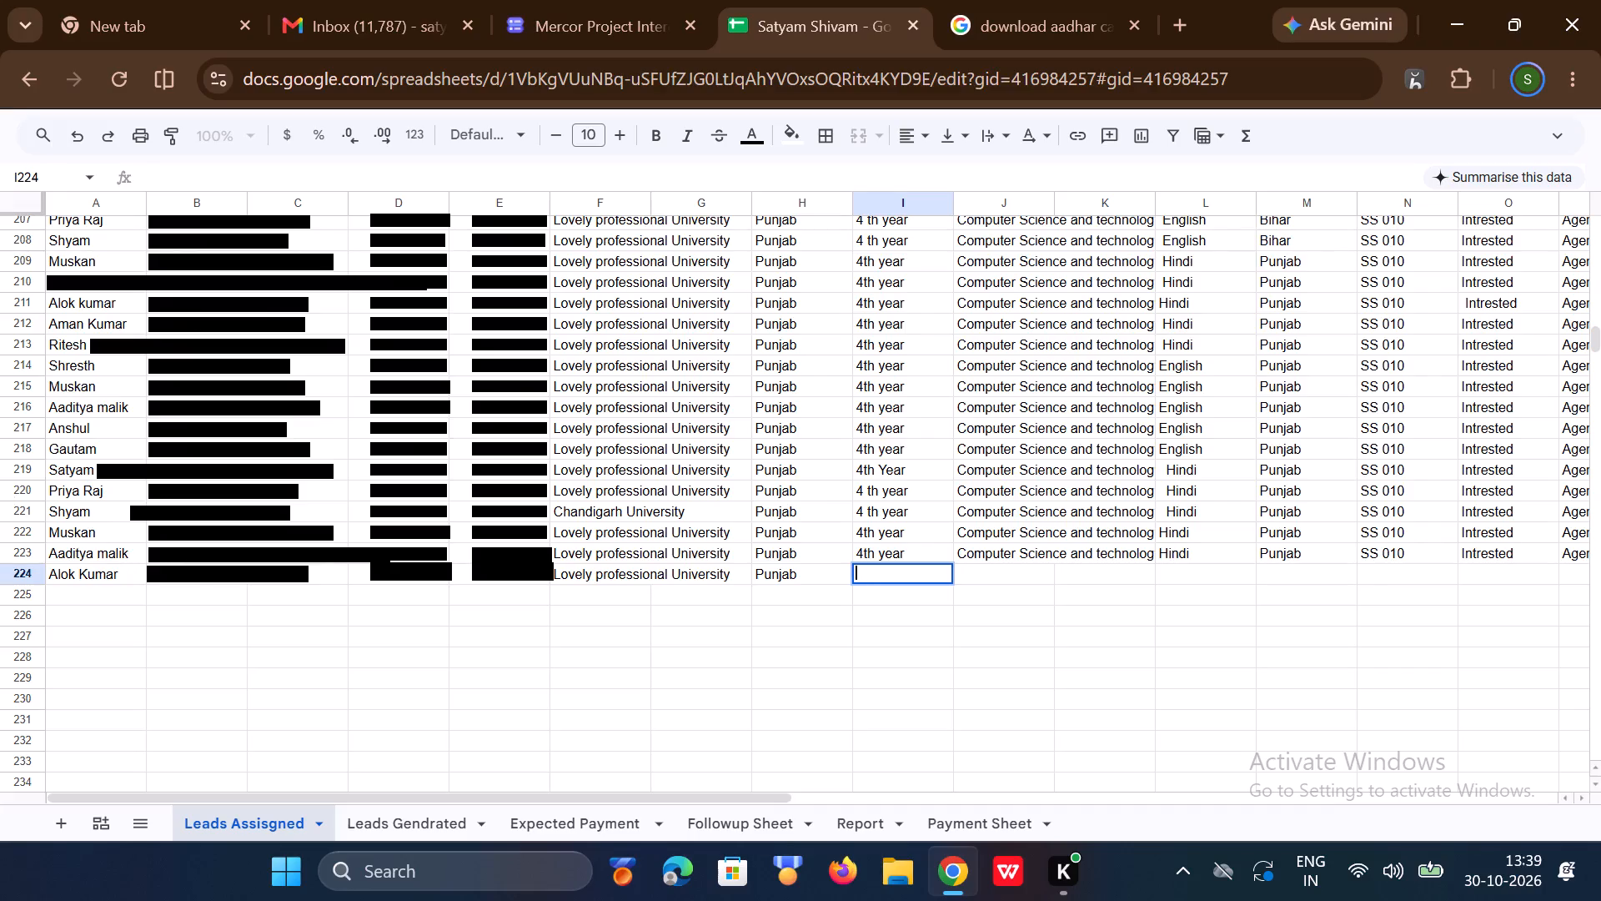
{"action": "key", "text": "4"}
{"action": "key", "text": "space"}
{"action": "type", "text": "th"}
{"action": "key", "text": "BackSpace"}
{"action": "key", "text": "BackSpace"}
{"action": "key", "text": "BackSpace"}
{"action": "type", "text": "th year"}
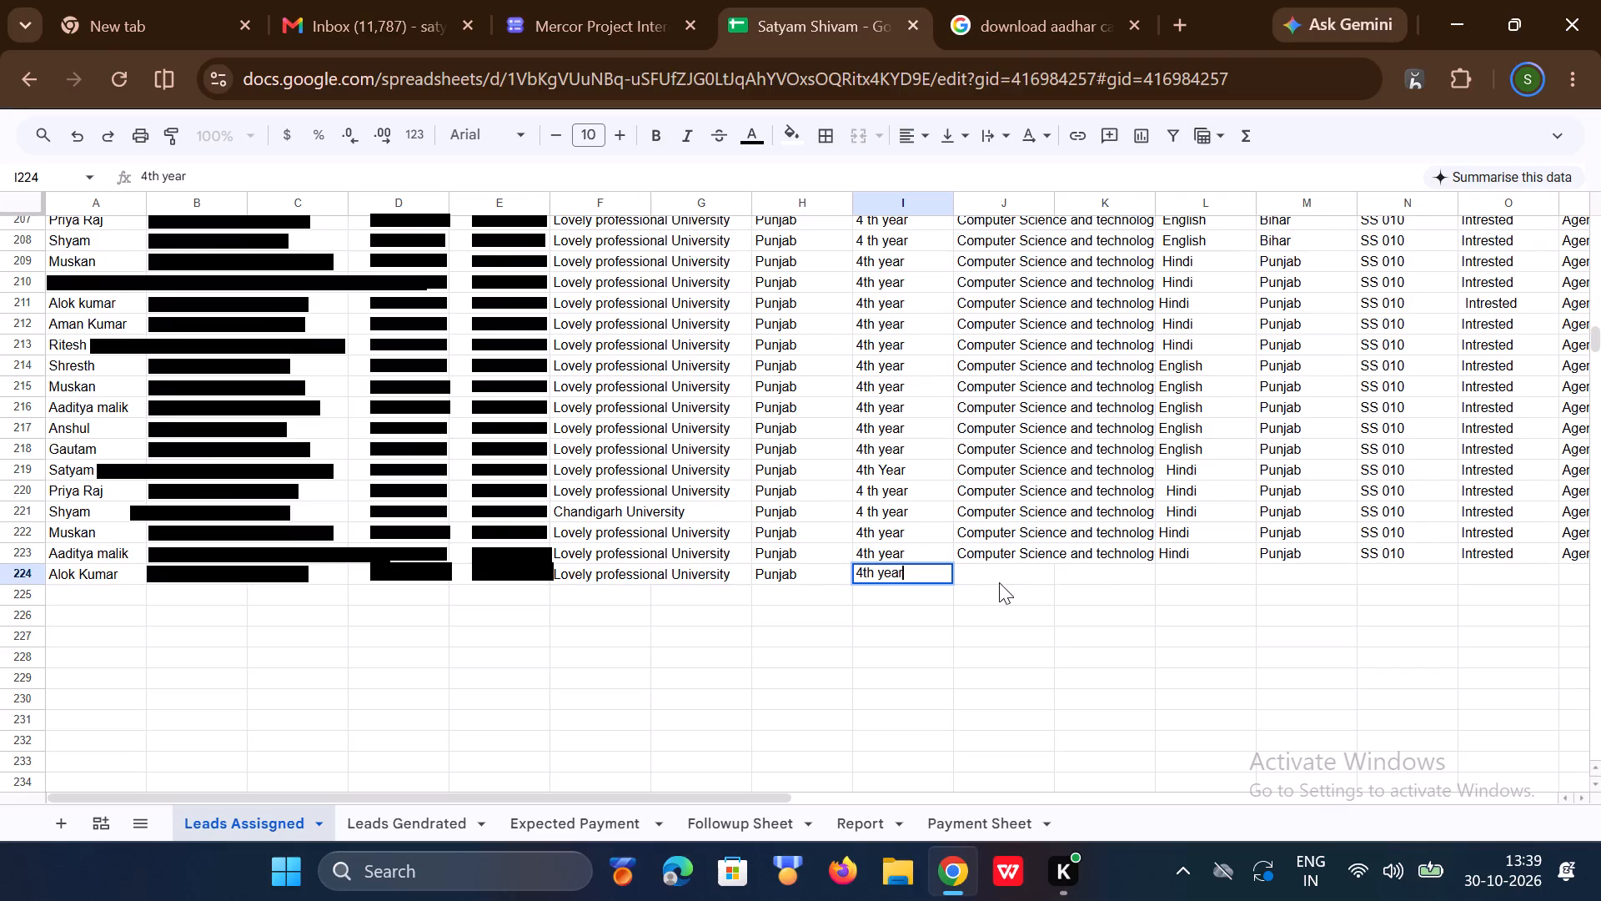
Enter Computer Science and technology as the course in cell J224.
{"action": "double_click", "coordinate": [990, 571]}
{"action": "key", "text": "shift+c"}
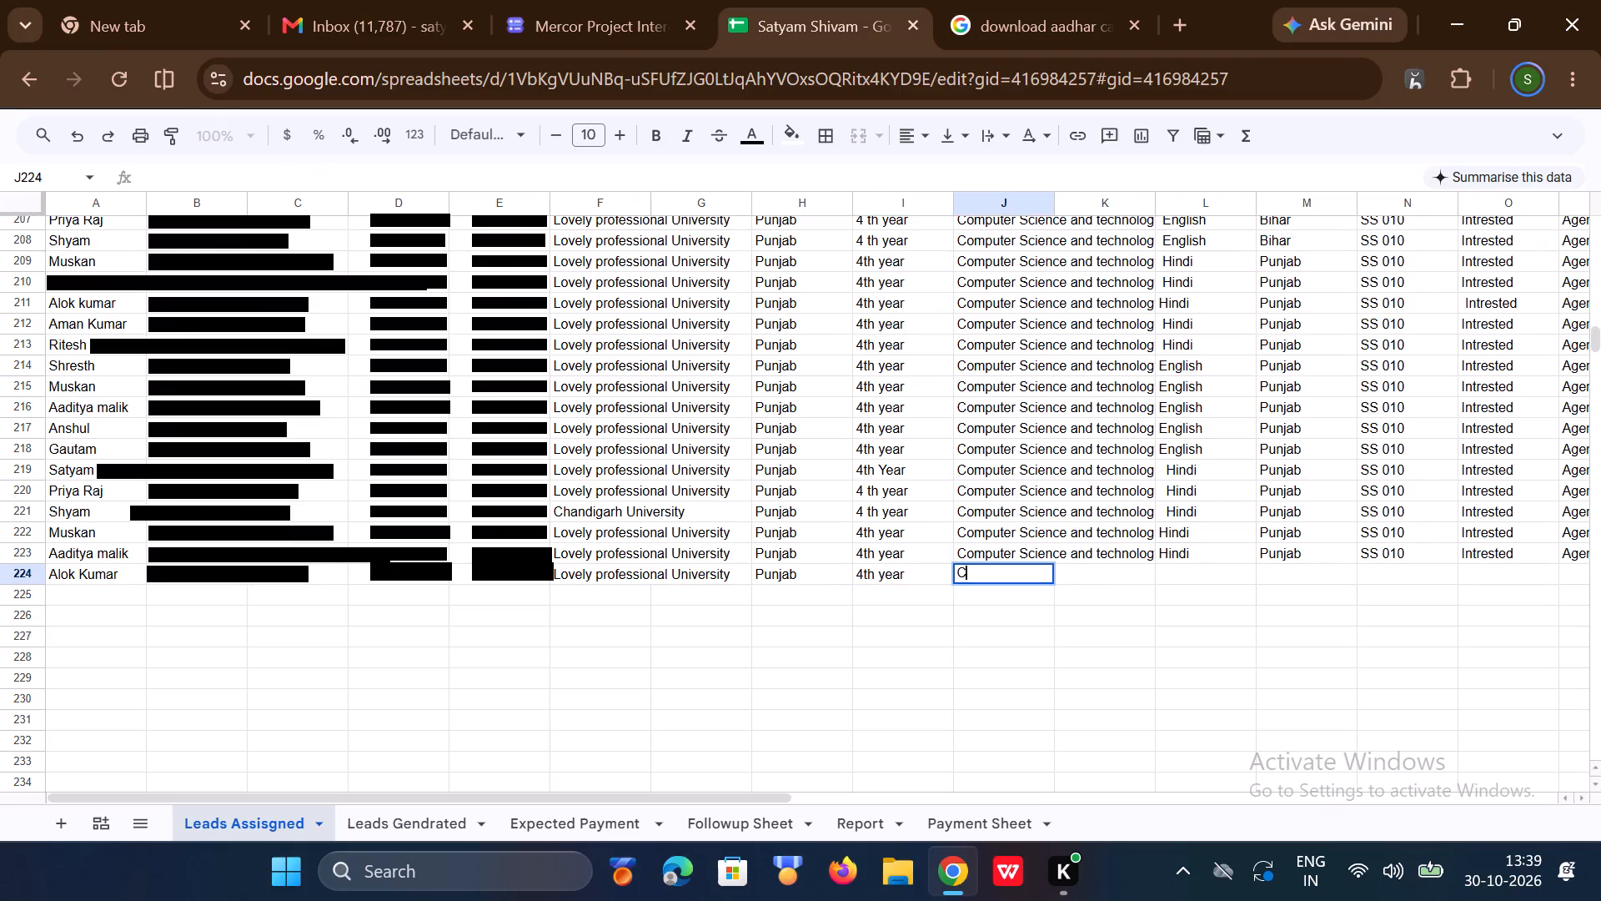
{"action": "type", "text": "omputer"}
{"action": "key", "text": "space"}
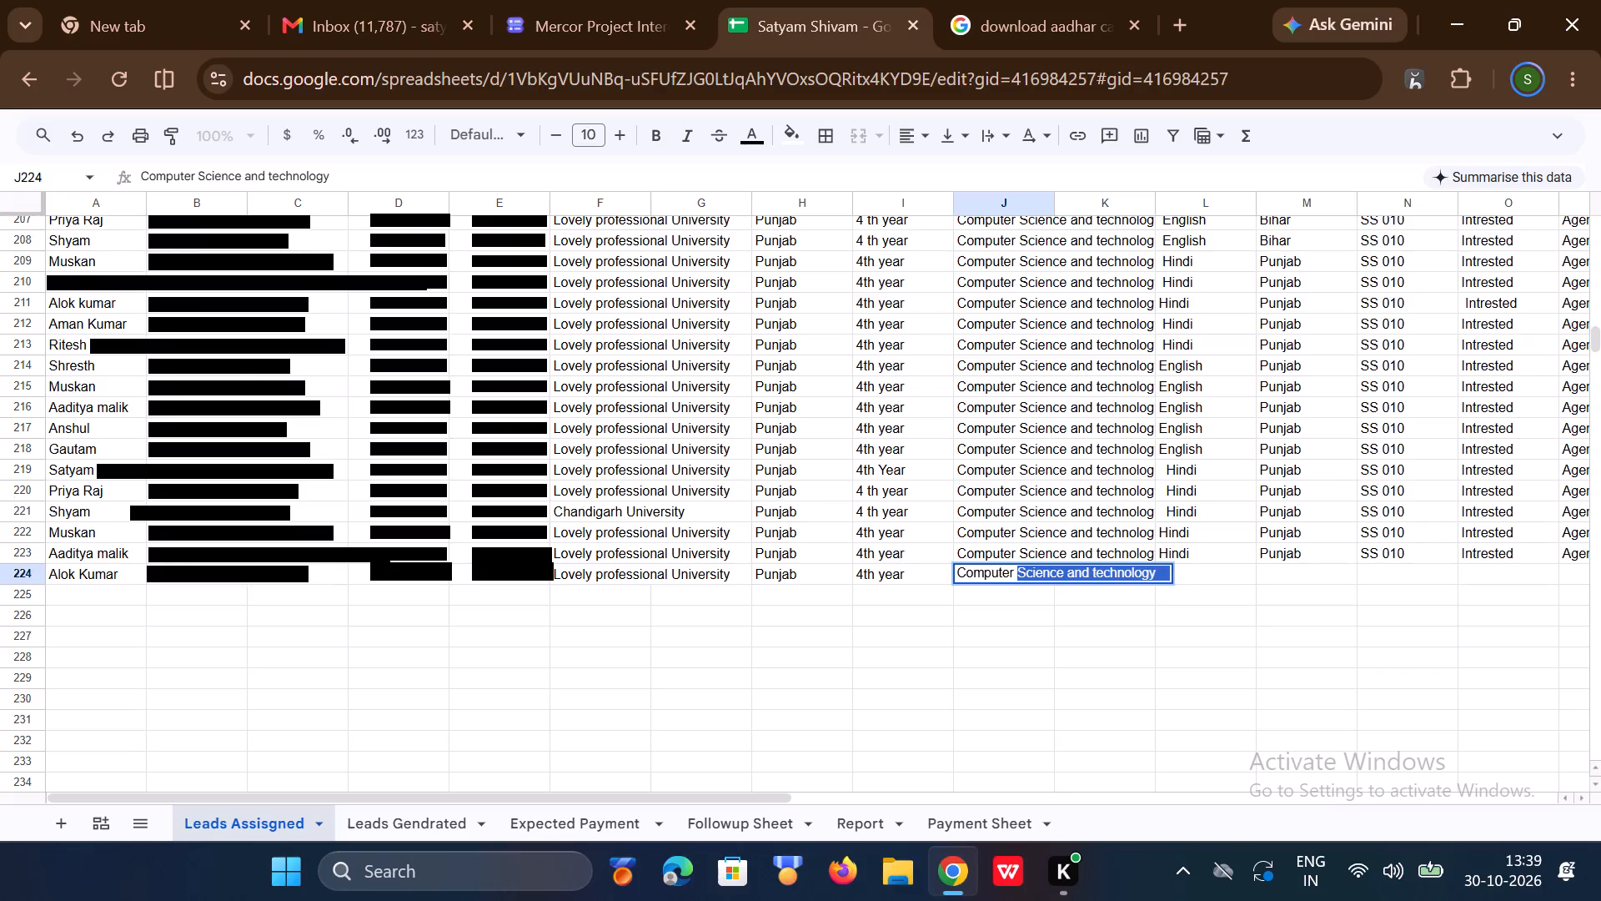
{"action": "type", "text": "Sc"}
{"action": "type", "text": "ience and"}
{"action": "key", "text": "space"}
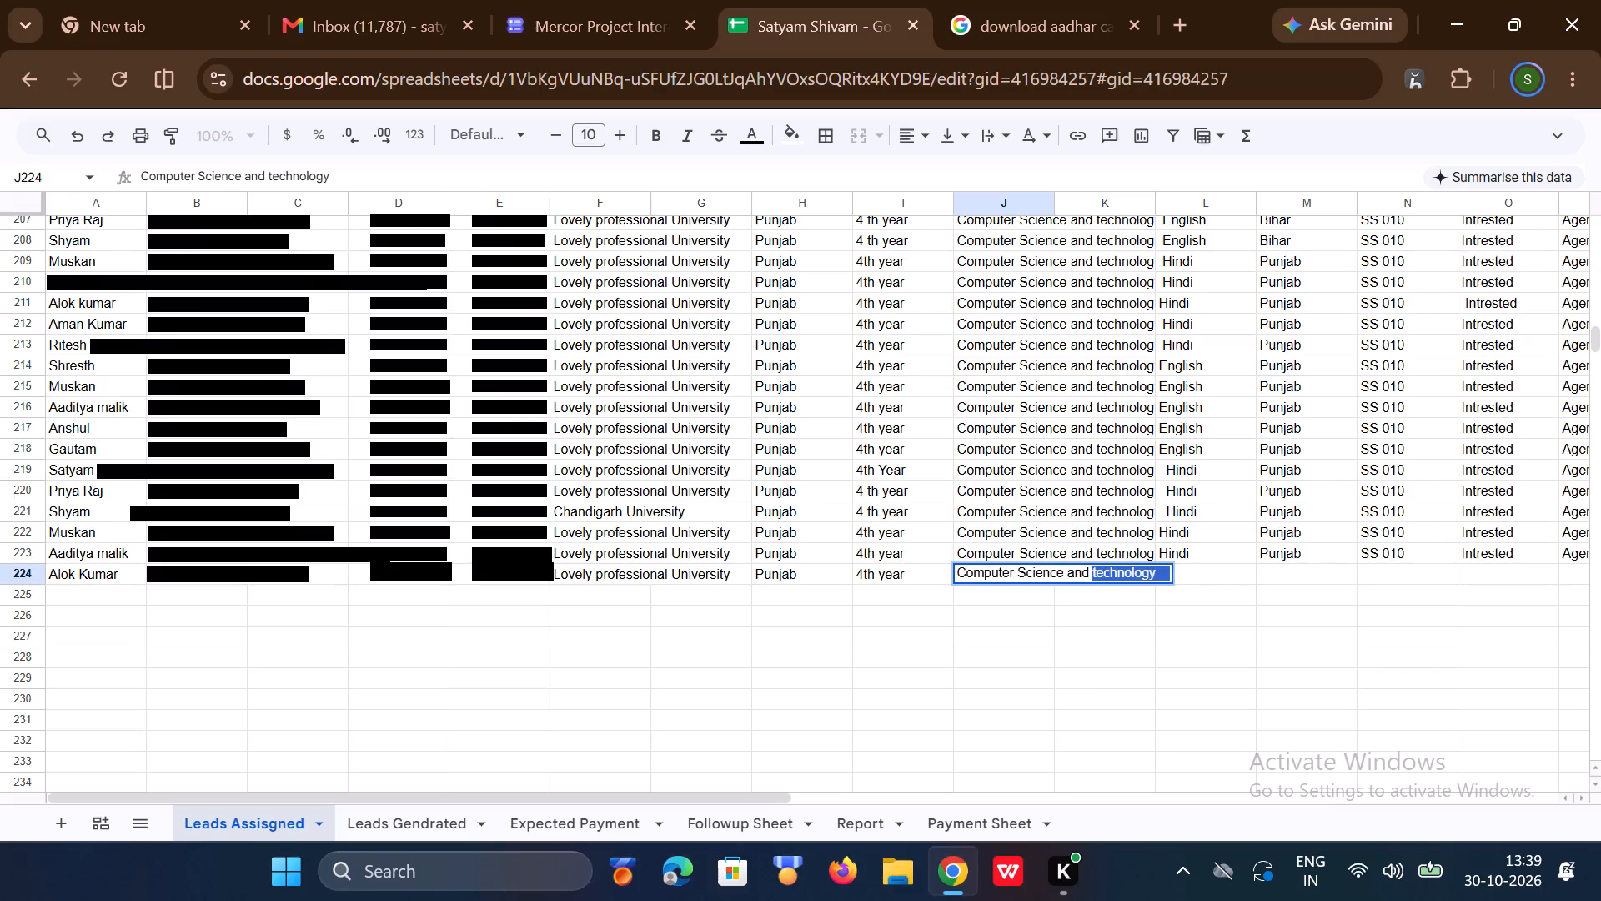
{"action": "type", "text": "tech"}
{"action": "type", "text": "nolo"}
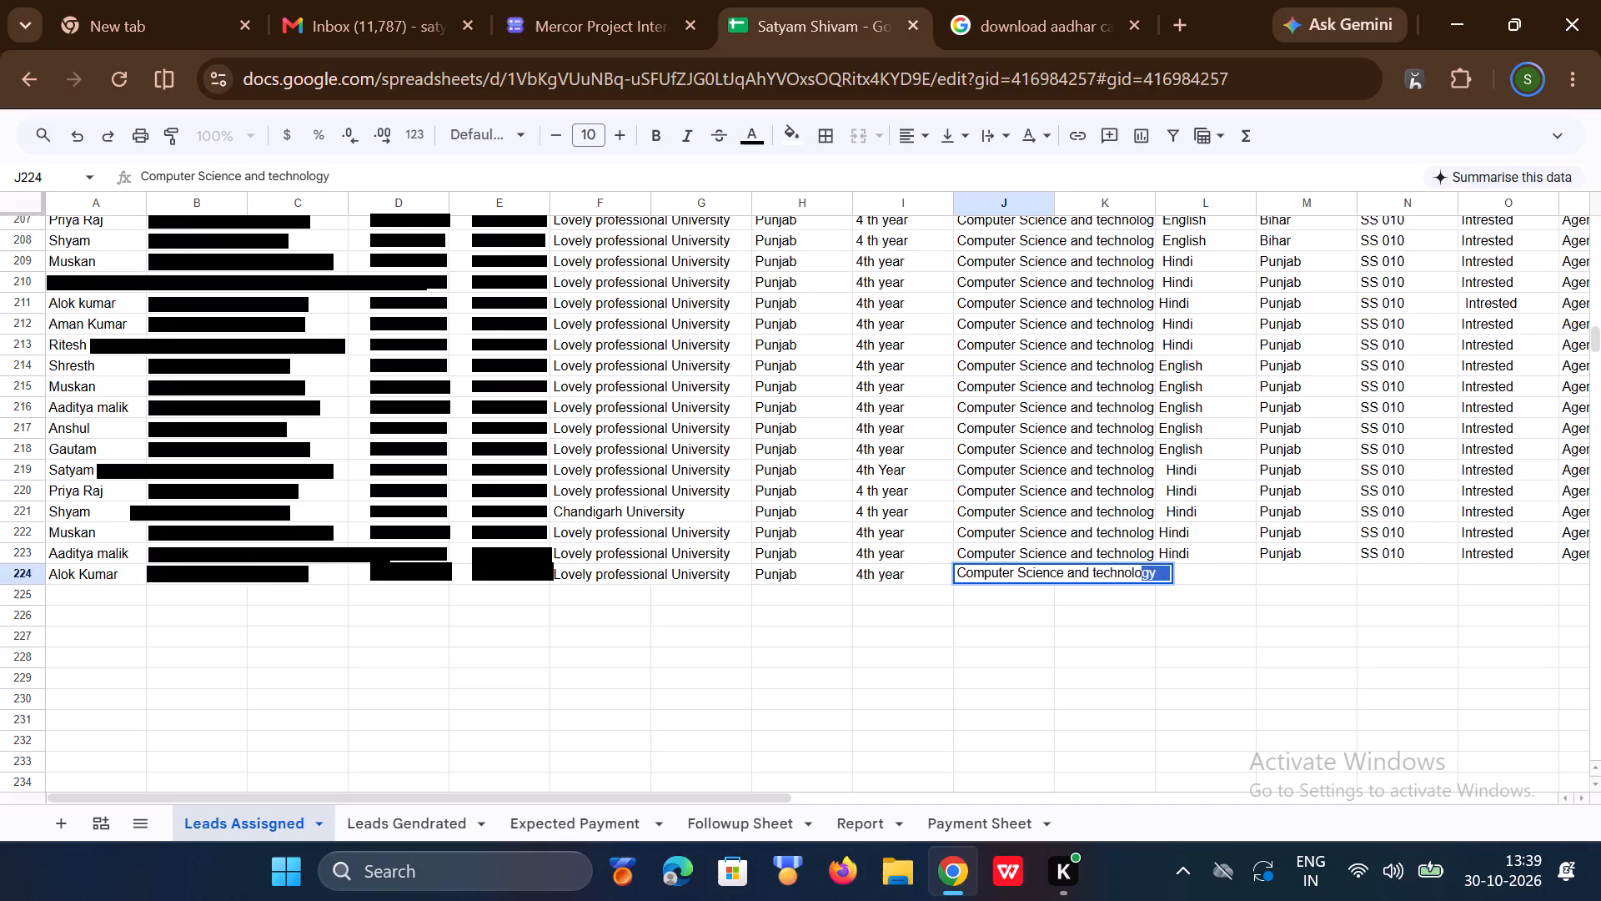
{"action": "type", "text": "gy"}
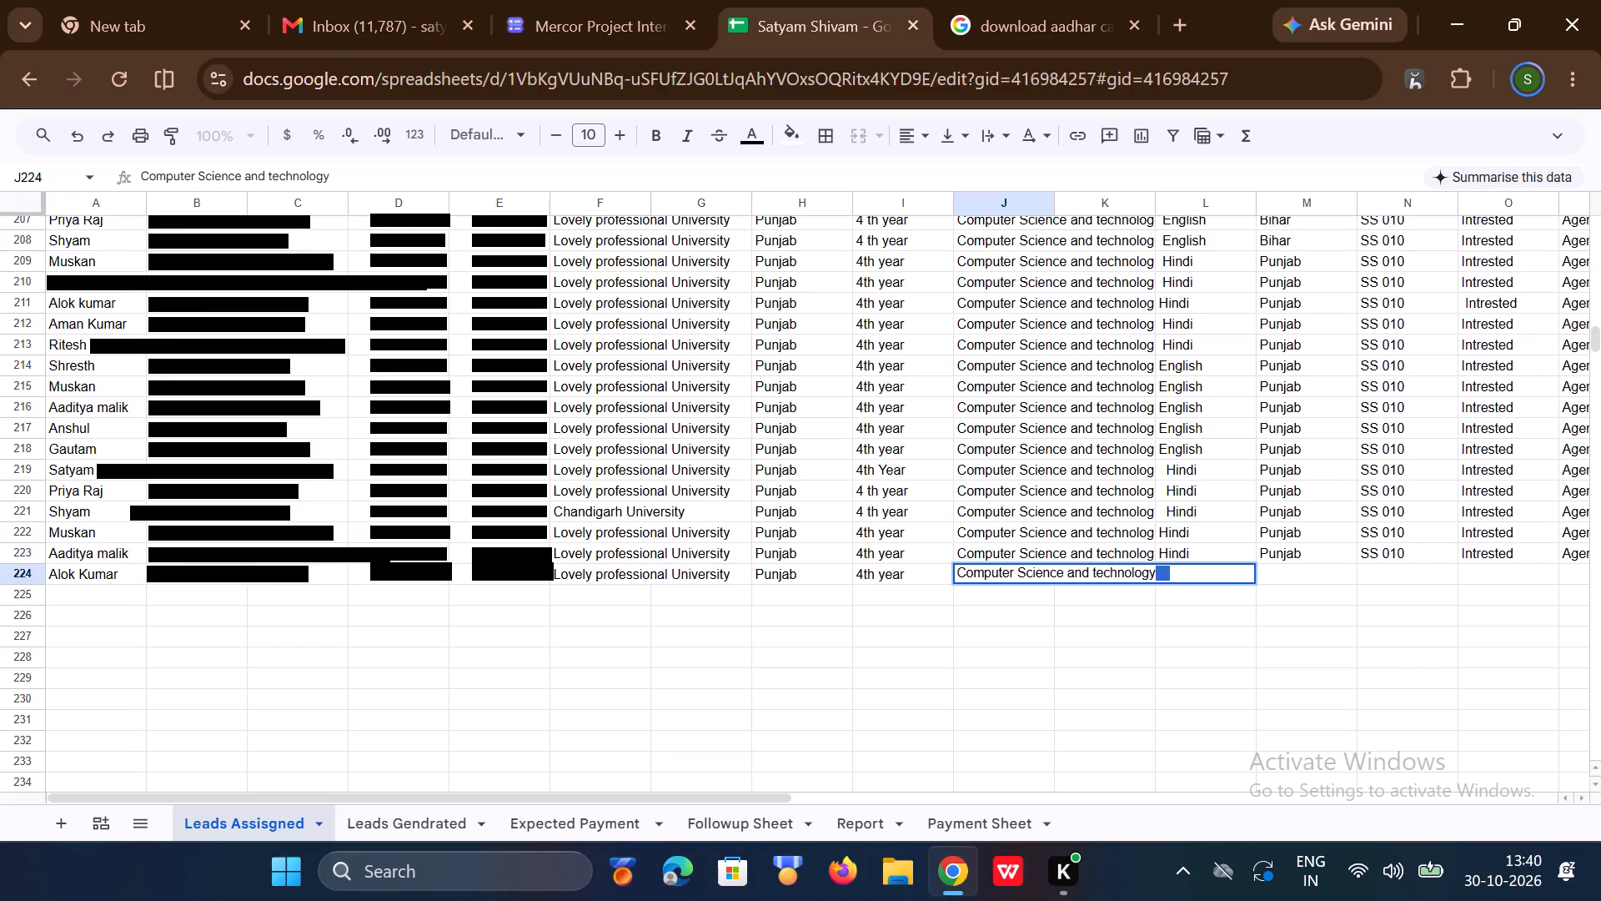
{"action": "left_click", "coordinate": [1062, 620]}
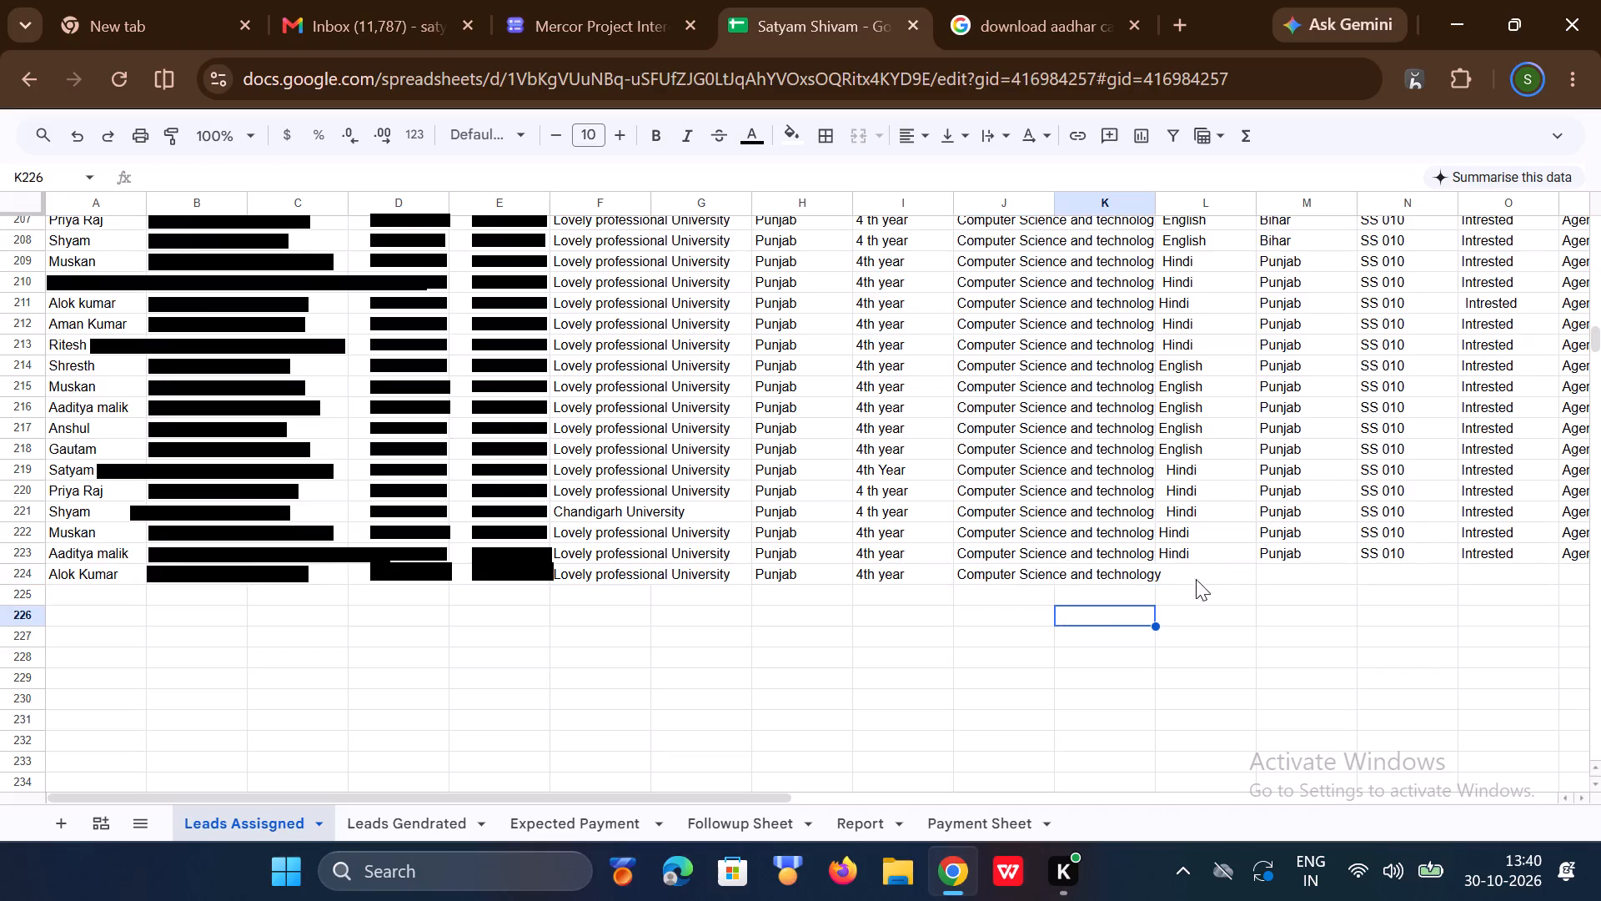
Enter Hindi as the language in cell L224 of the row being filled.
{"action": "left_click", "coordinate": [1182, 547]}
{"action": "double_click", "coordinate": [1200, 577]}
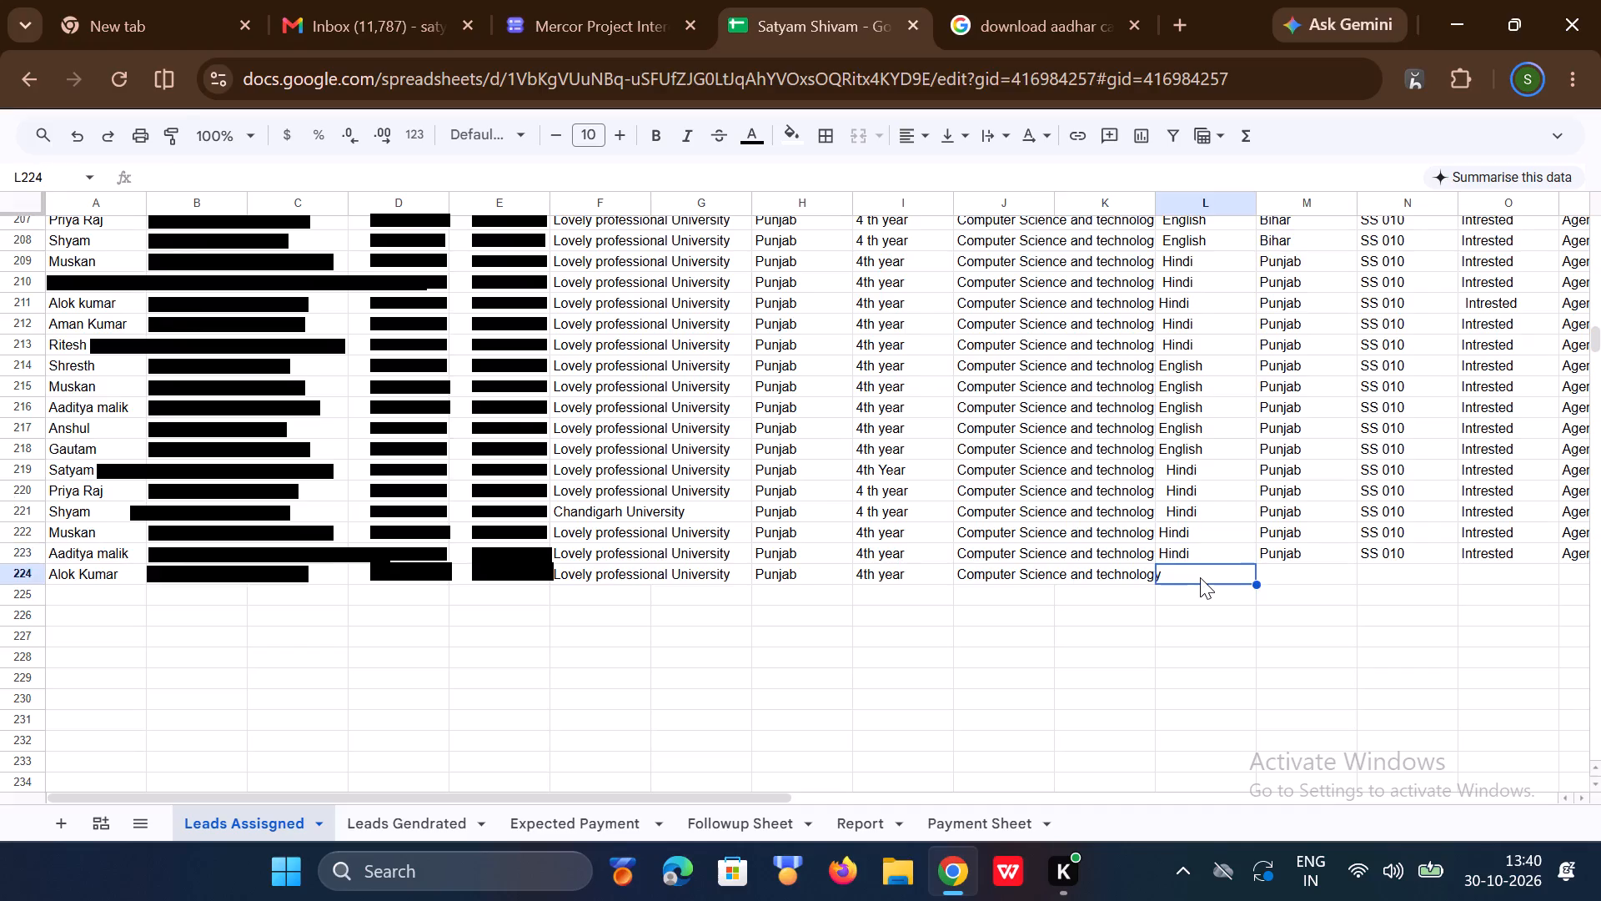
{"action": "key", "text": "shift+h"}
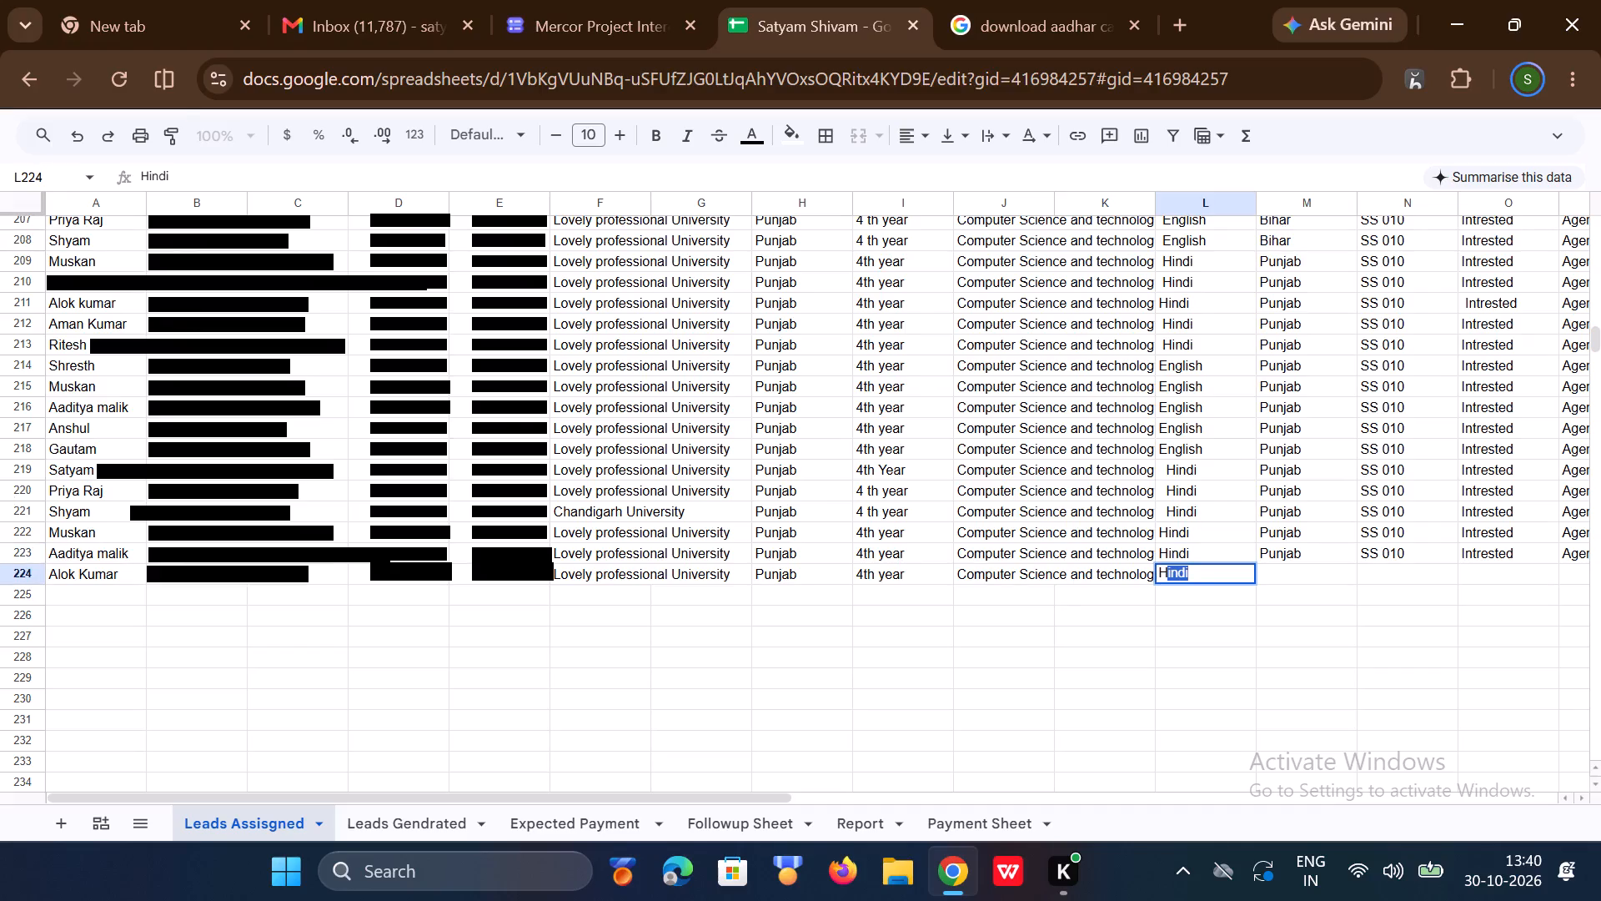
{"action": "type", "text": "in"}
{"action": "type", "text": "di"}
Open the empty cell M224 in the same lead's row for editing.
{"action": "left_click", "coordinate": [1312, 562]}
{"action": "double_click", "coordinate": [1293, 560]}
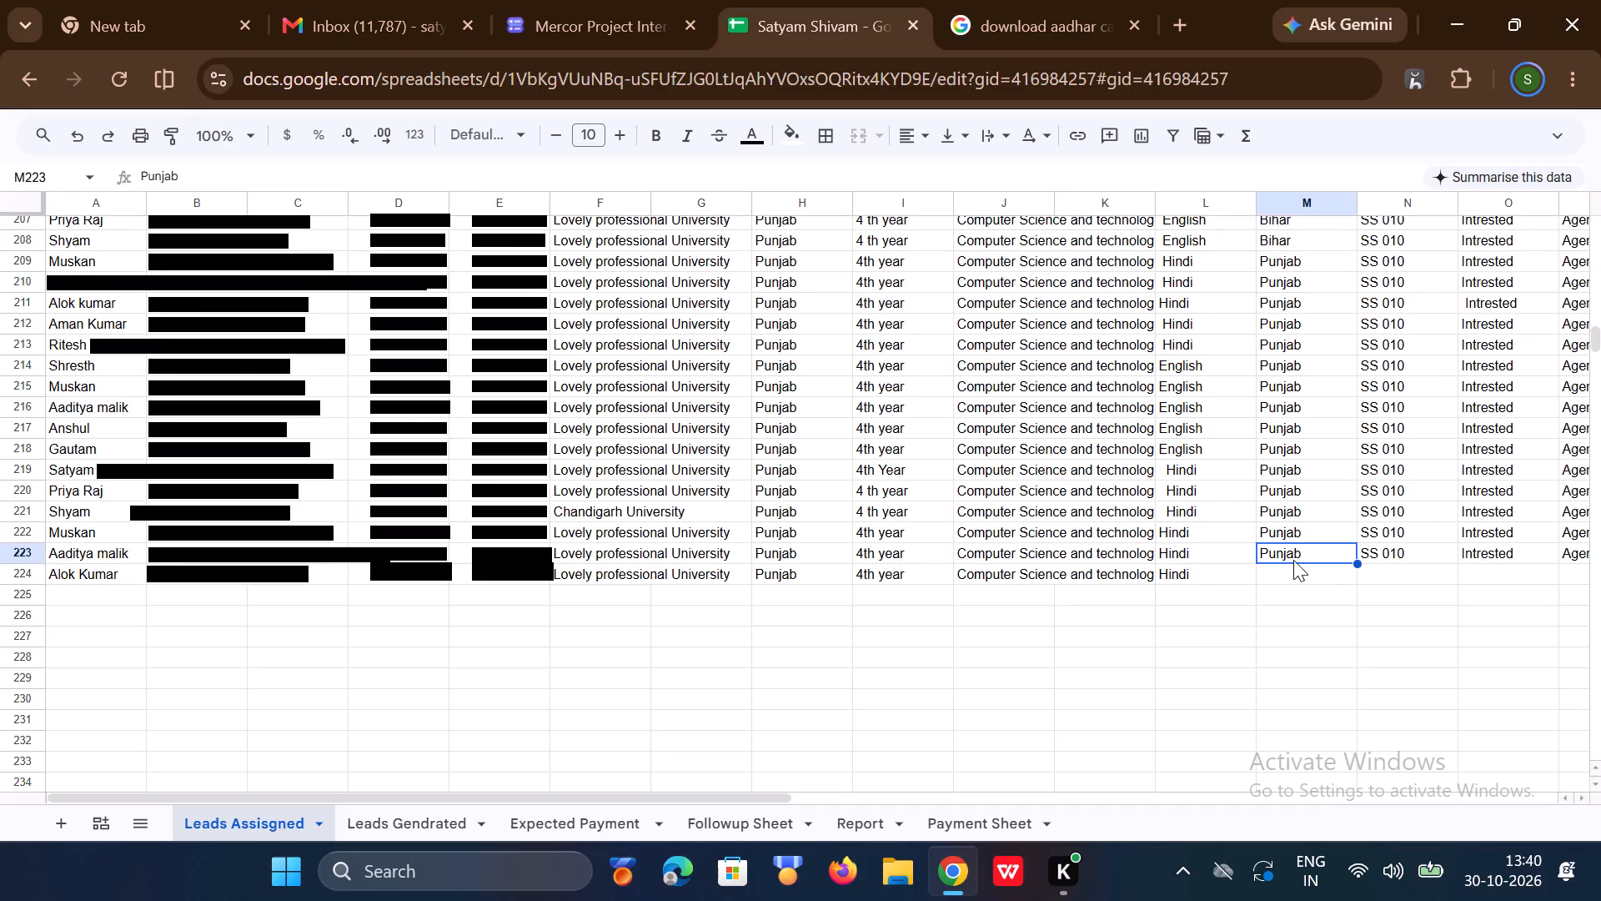
{"action": "double_click", "coordinate": [1293, 584]}
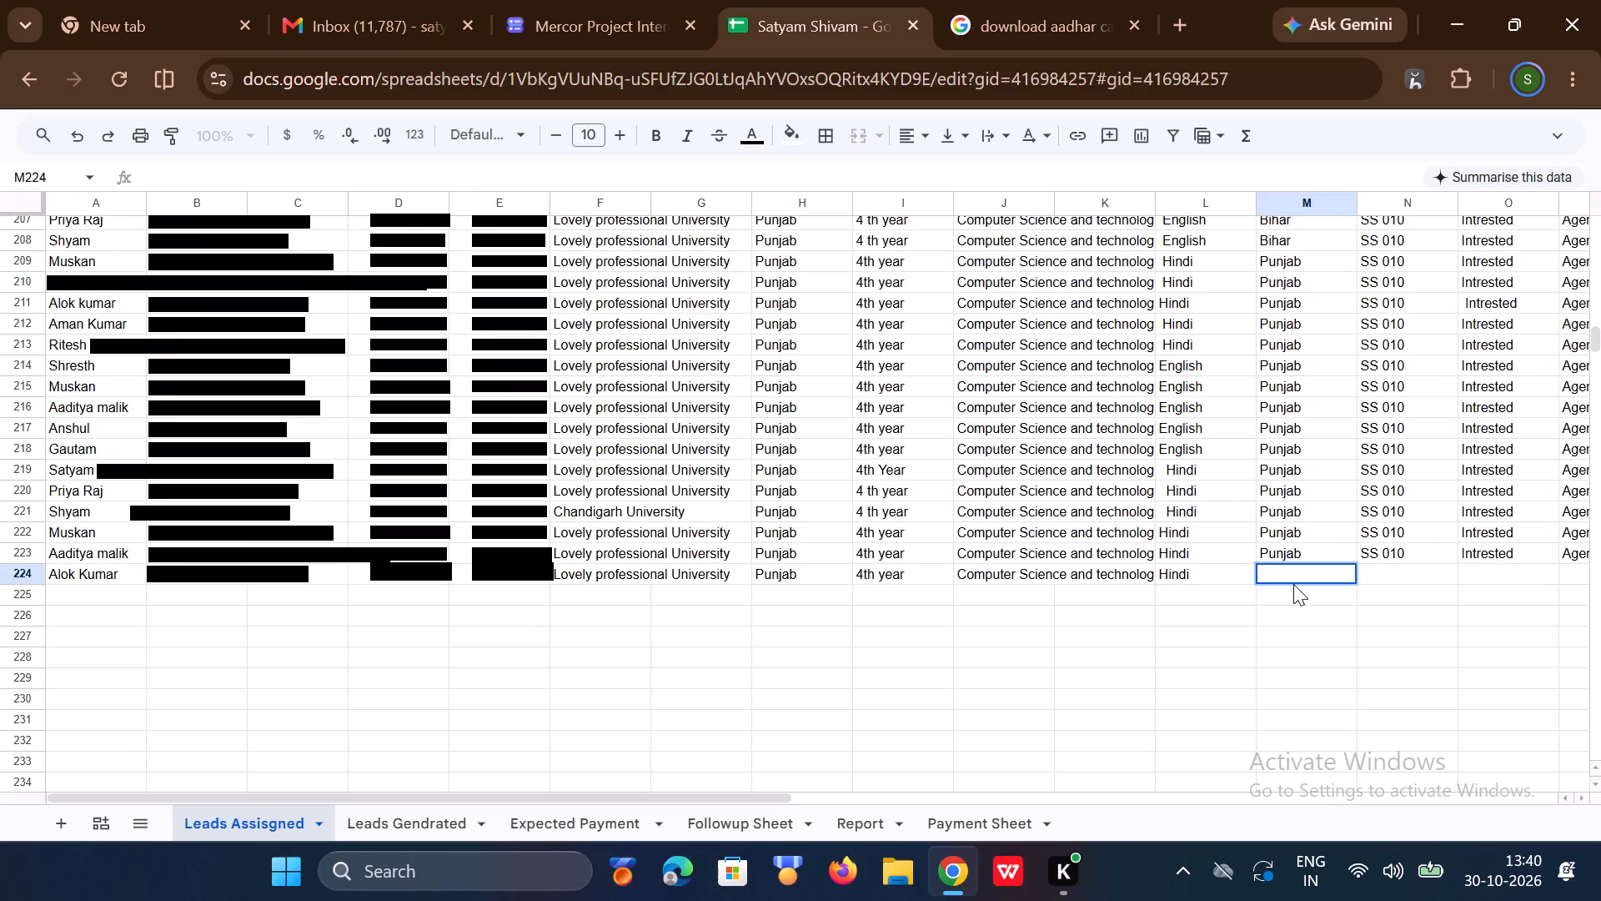
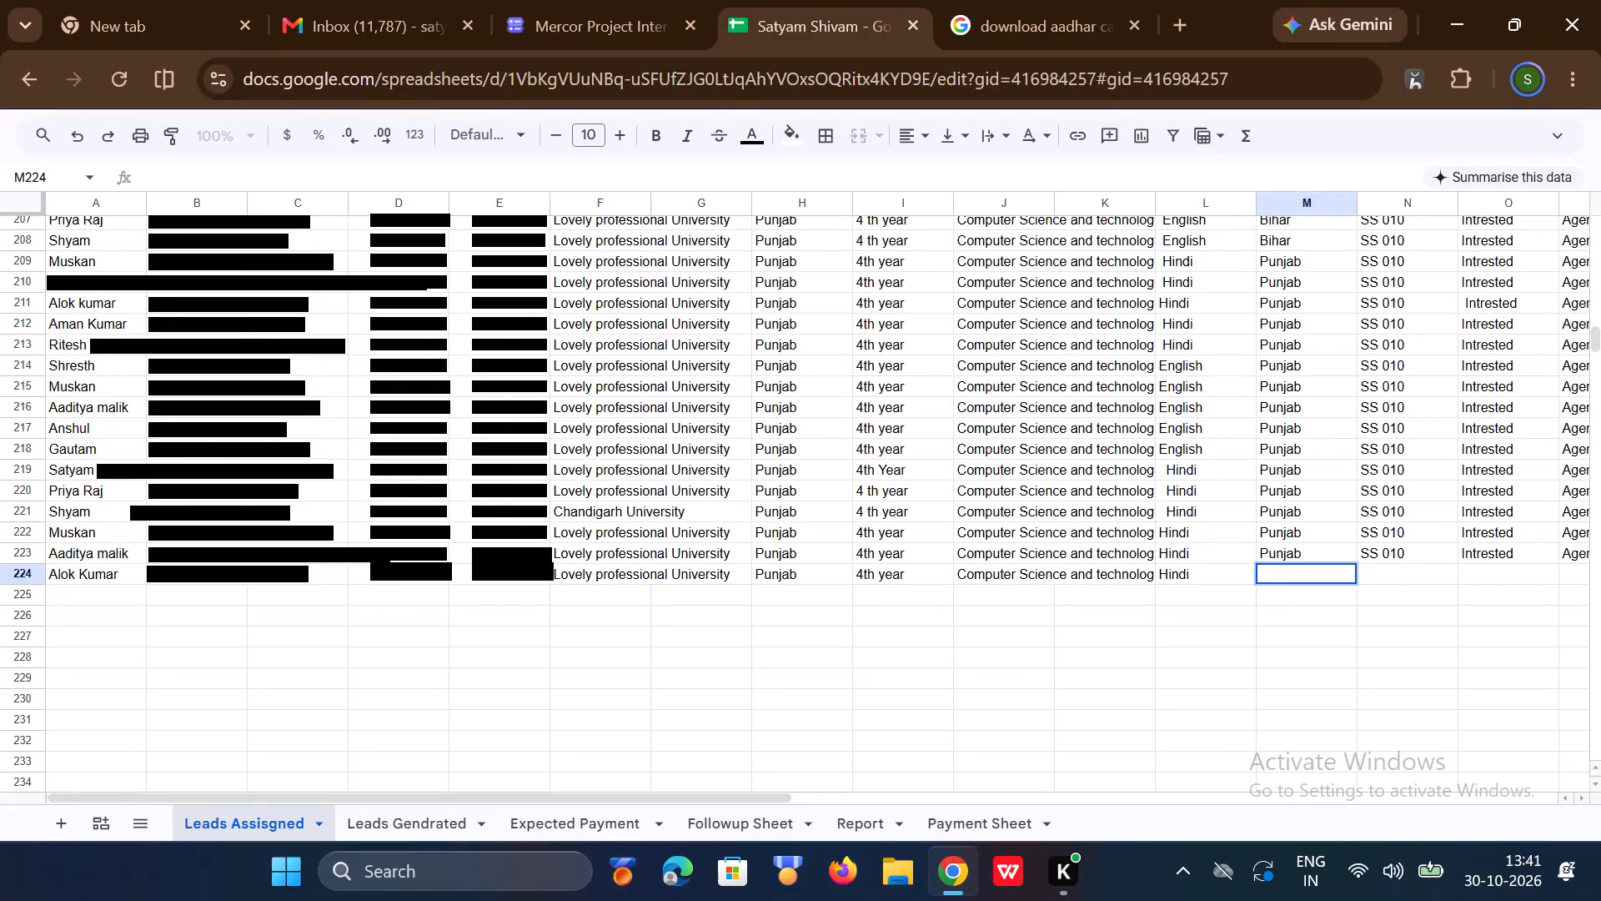
Enter Punjab as the state in cell M224 of the lead's row.
{"action": "double_click", "coordinate": [1280, 575]}
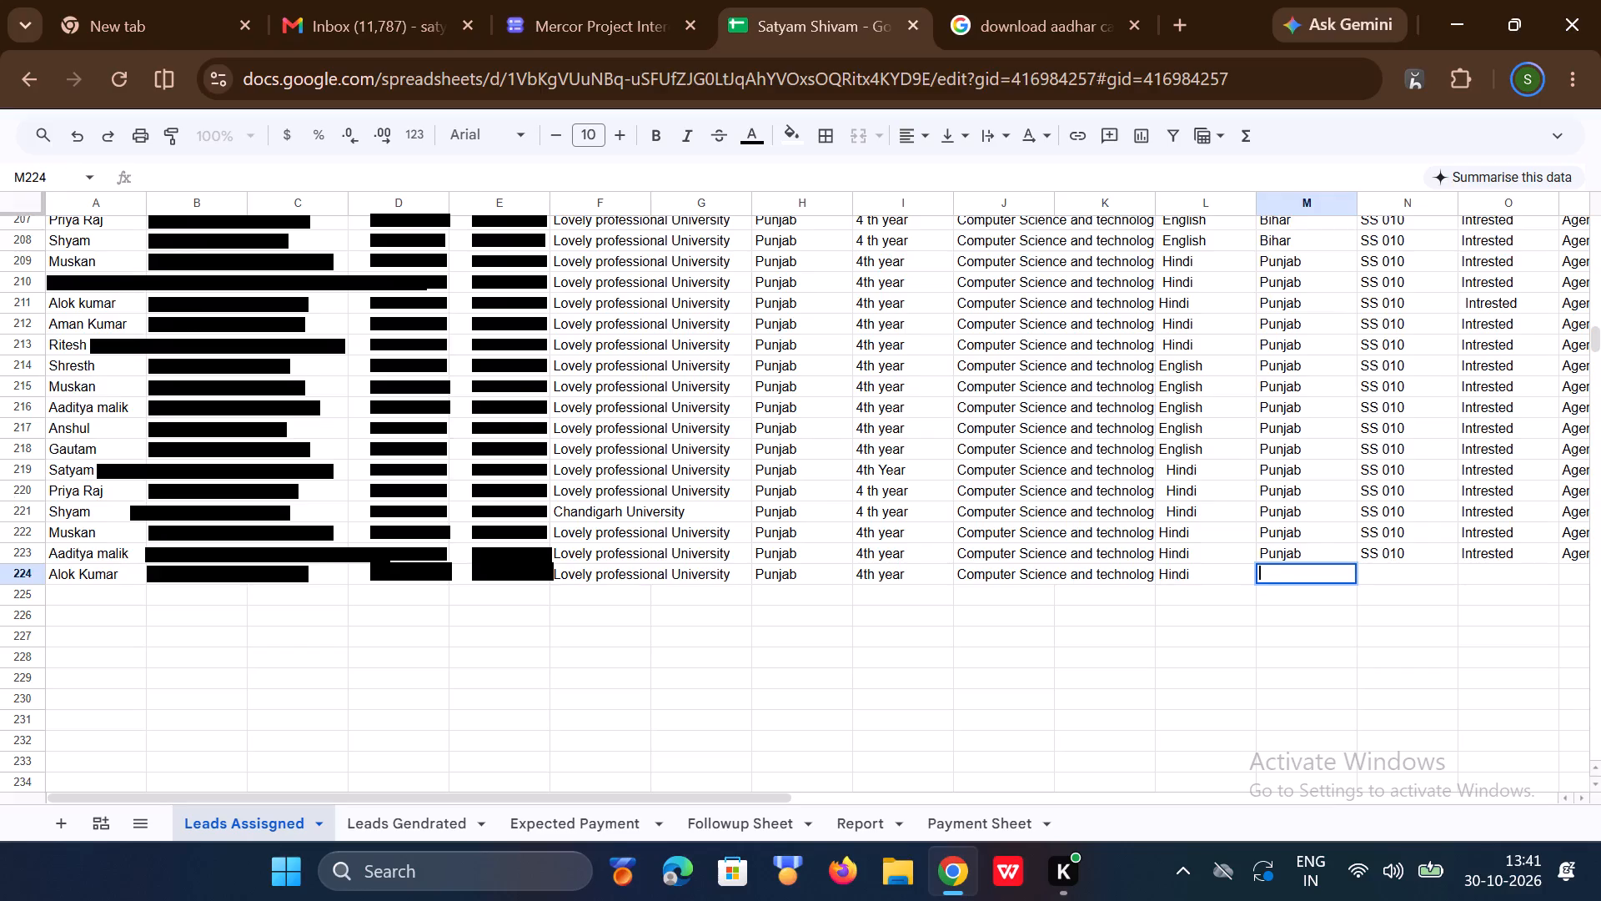
{"action": "left_click", "coordinate": [1280, 575]}
{"action": "key", "text": "shift+p"}
{"action": "key", "text": "u"}
{"action": "type", "text": "nja b"}
{"action": "key", "text": "space"}
{"action": "key", "text": "BackSpace"}
{"action": "key", "text": "BackSpace"}
{"action": "key", "text": "BackSpace"}
{"action": "type", "text": "b"}
{"action": "key", "text": "space"}
Enter the code SS 010 in cell N224 of the same lead's row.
{"action": "double_click", "coordinate": [1380, 570]}
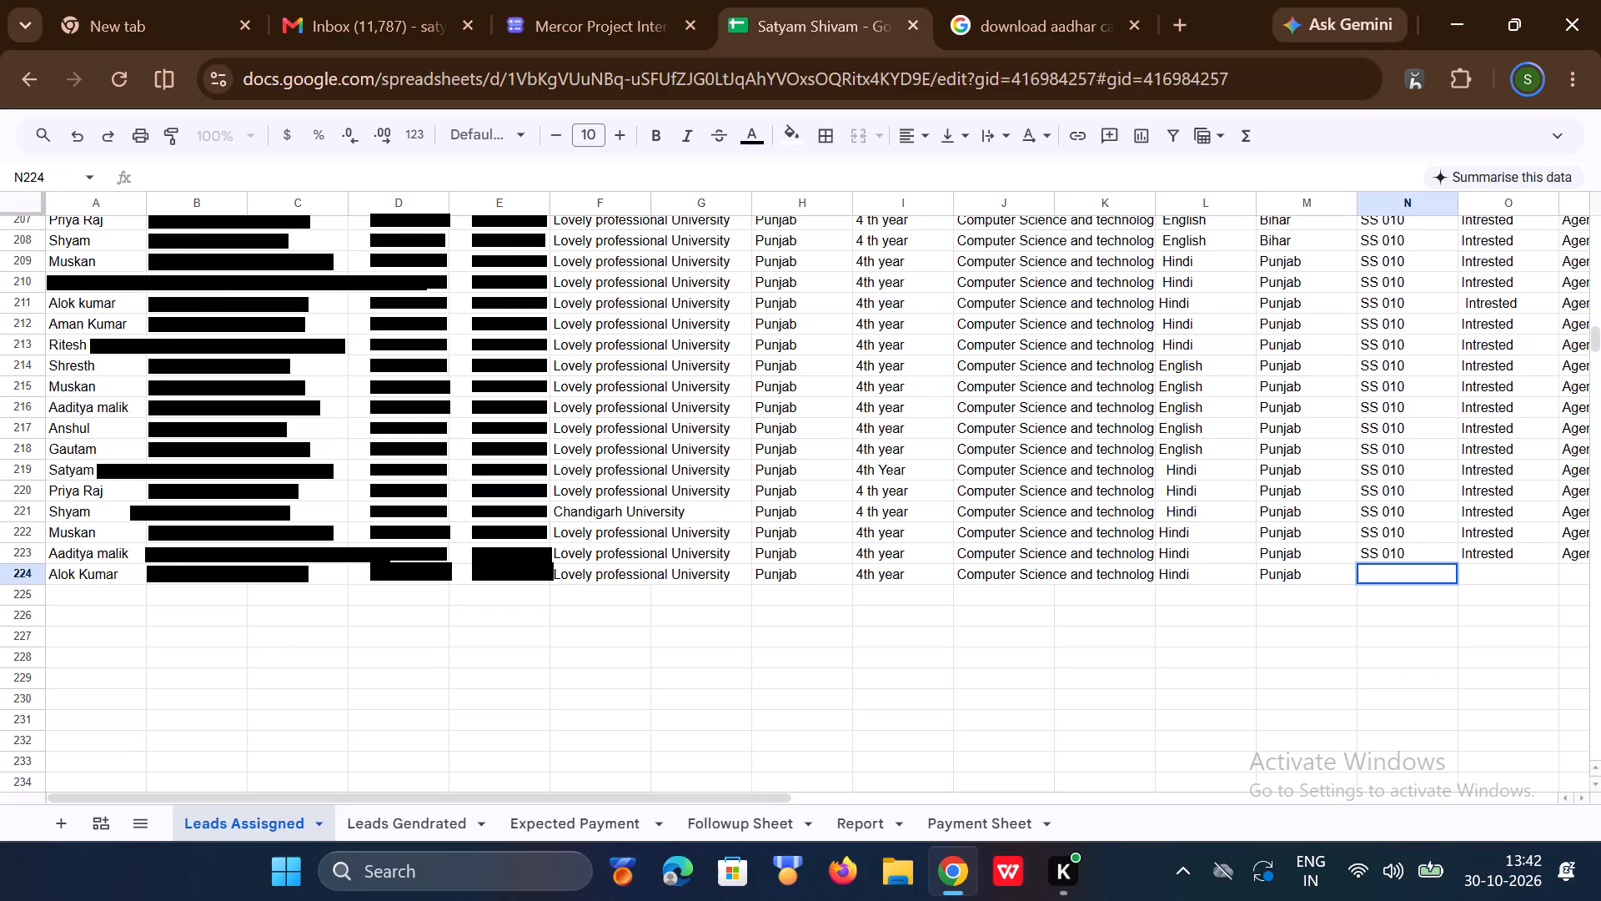
{"action": "type", "text": "Ss"}
{"action": "key", "text": "BackSpace"}
{"action": "key", "text": "shift+s"}
{"action": "key", "text": "space"}
{"action": "type", "text": "010"}
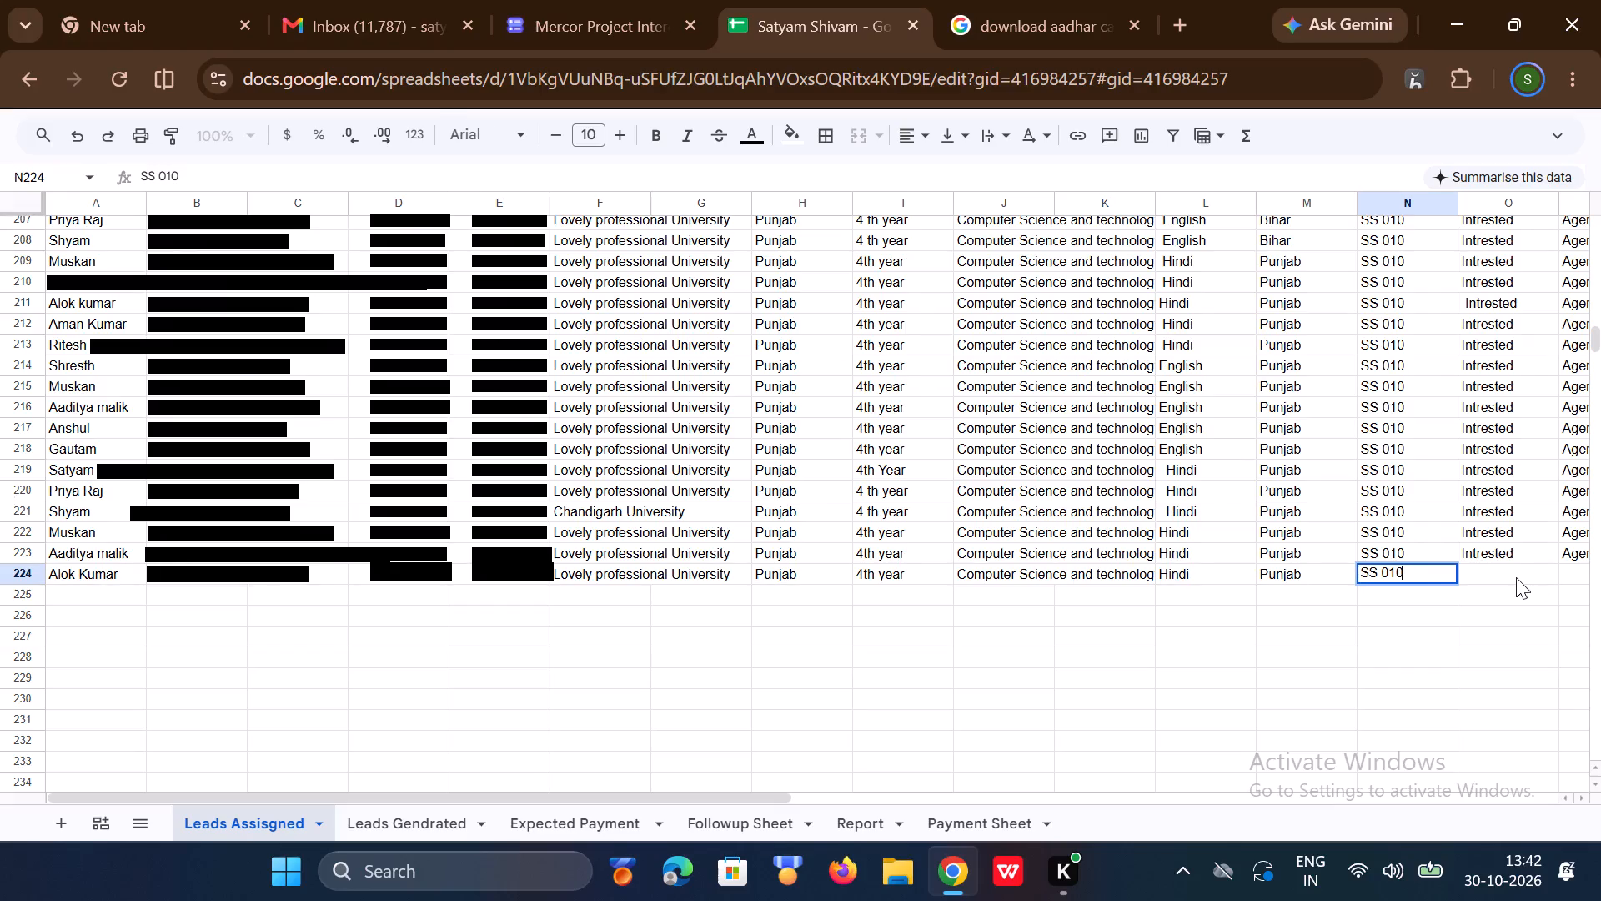
Enter Intrested as the lead's status in cell O224 and commit the entry.
{"action": "double_click", "coordinate": [1516, 577]}
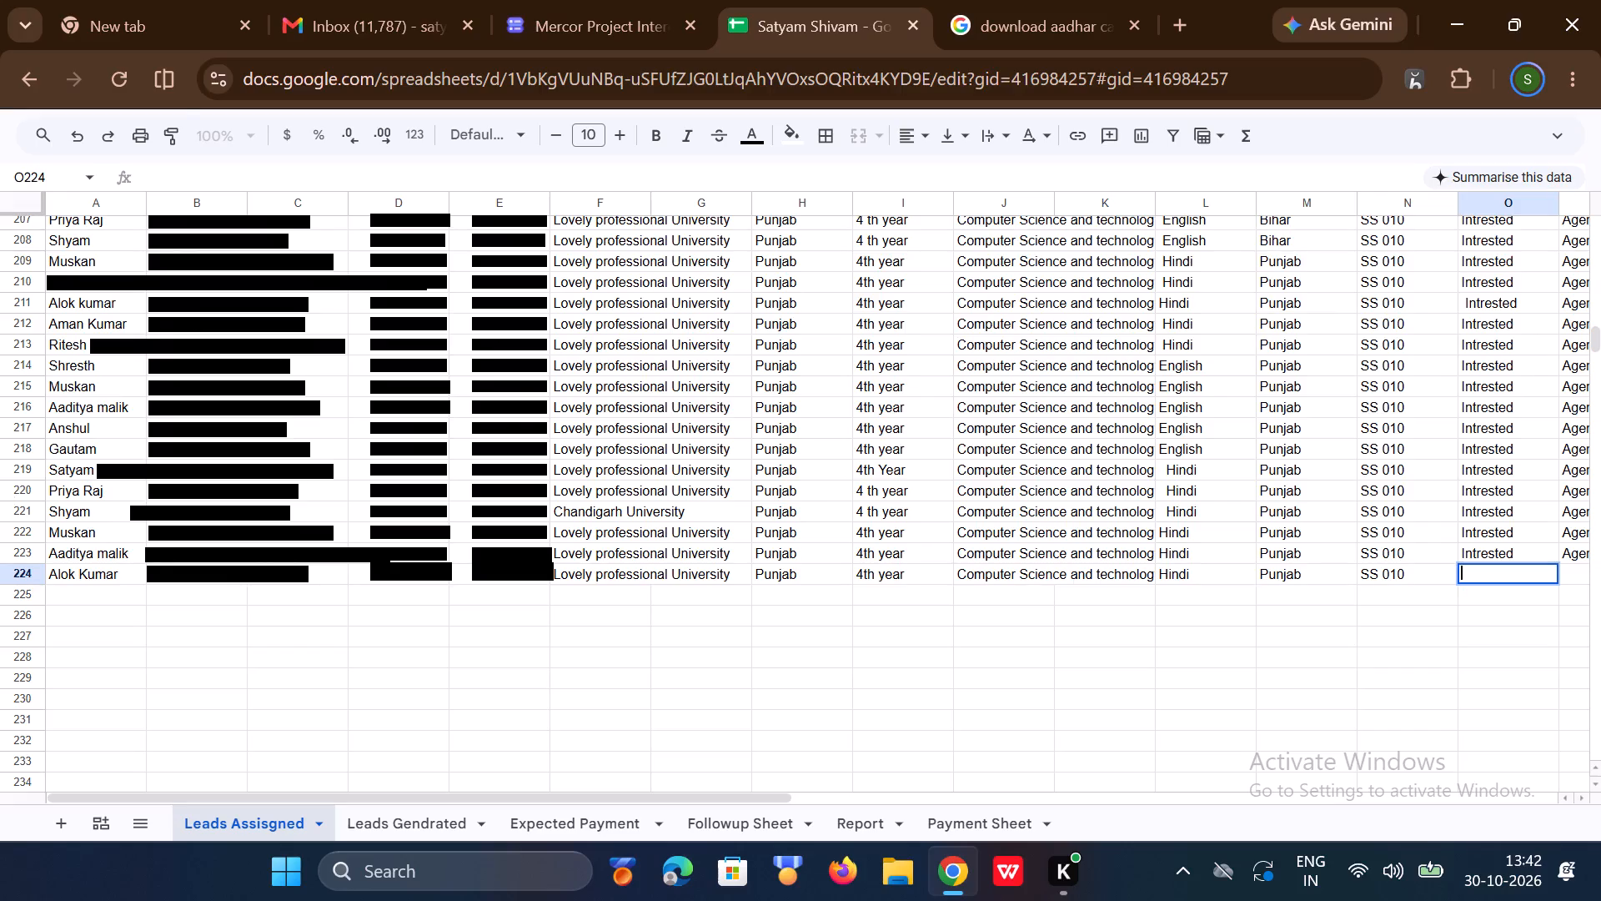
{"action": "key", "text": "shift+i"}
{"action": "key", "text": "n"}
{"action": "key", "text": "t"}
{"action": "type", "text": "rested"}
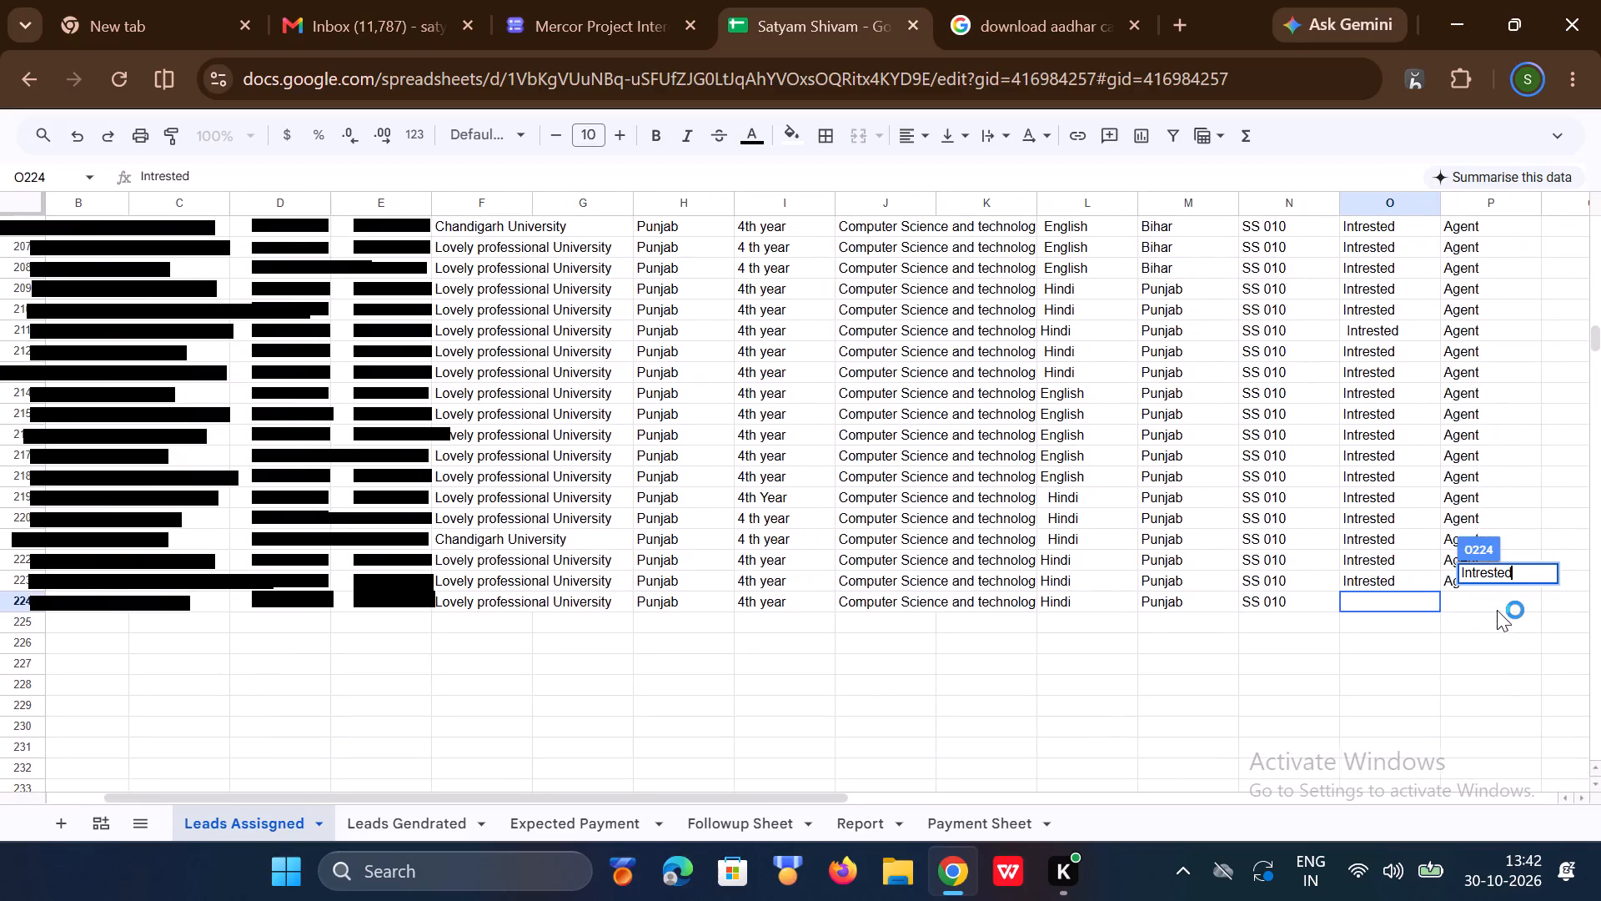
{"action": "left_click", "coordinate": [1352, 672]}
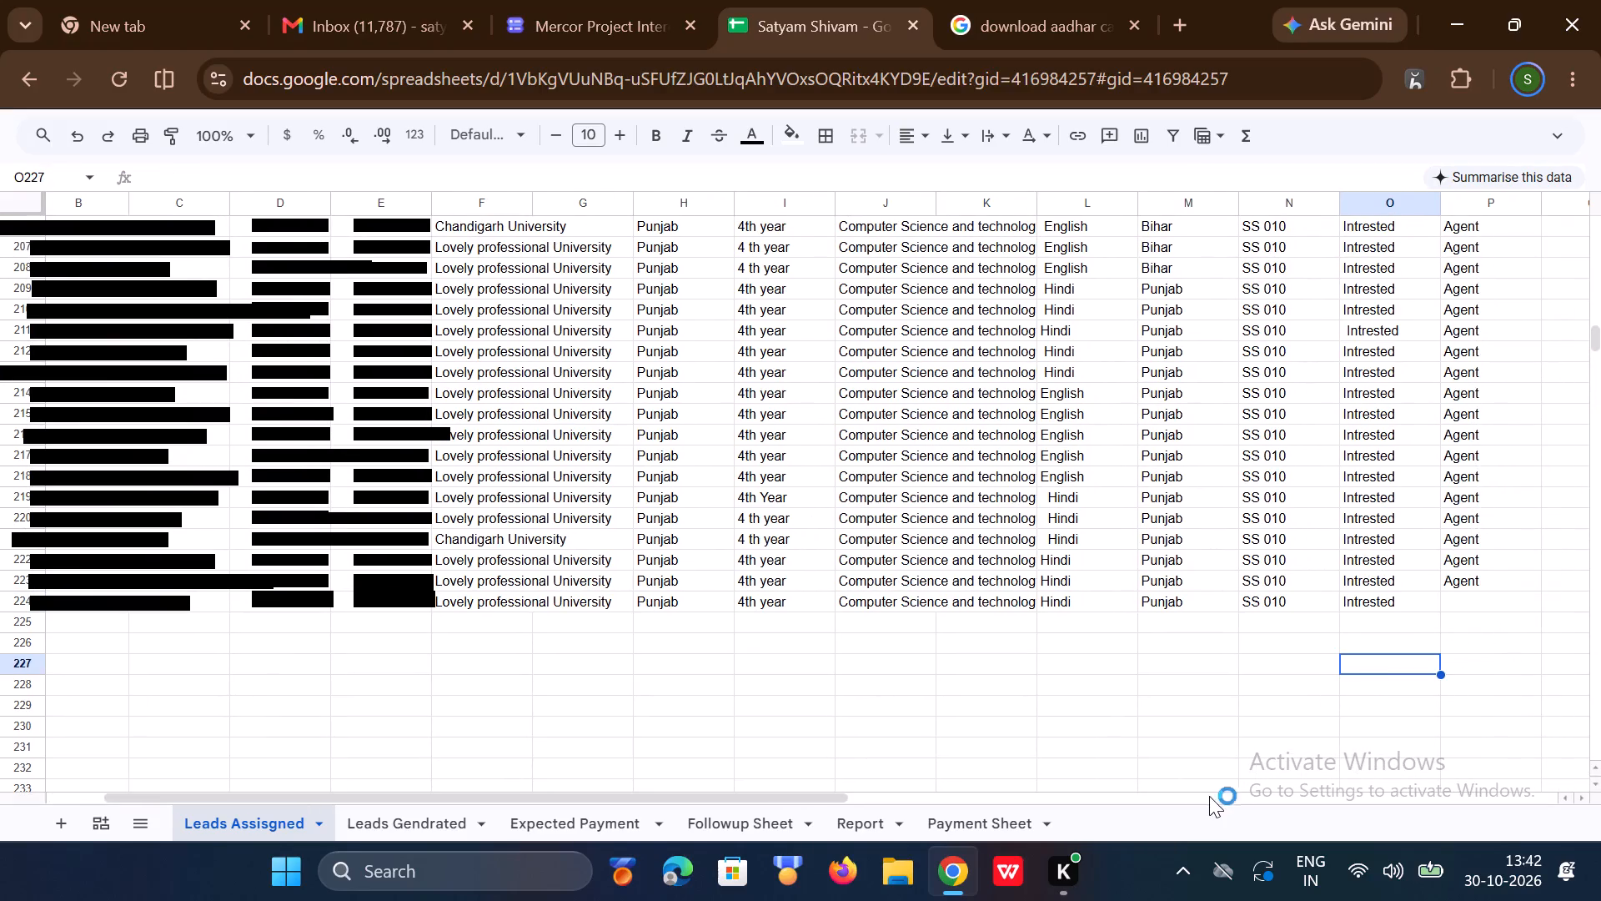
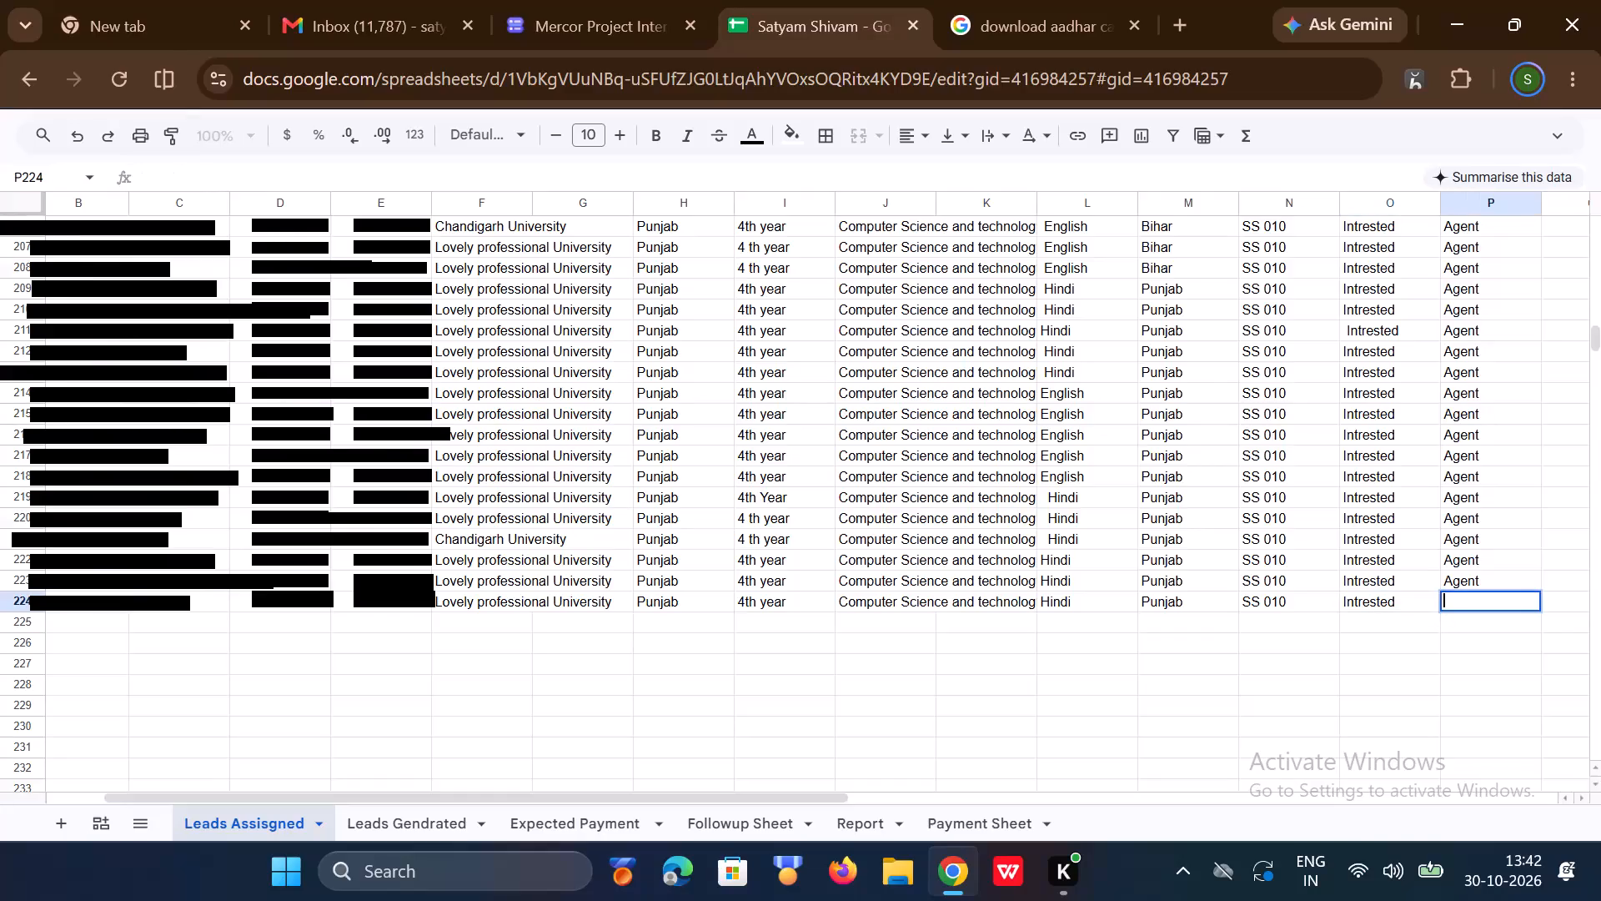
Enter Agent in cell P224 to complete the lead's row and commit the entry.
{"action": "key", "text": "shift+a"}
{"action": "key", "text": "g"}
{"action": "key", "text": "e"}
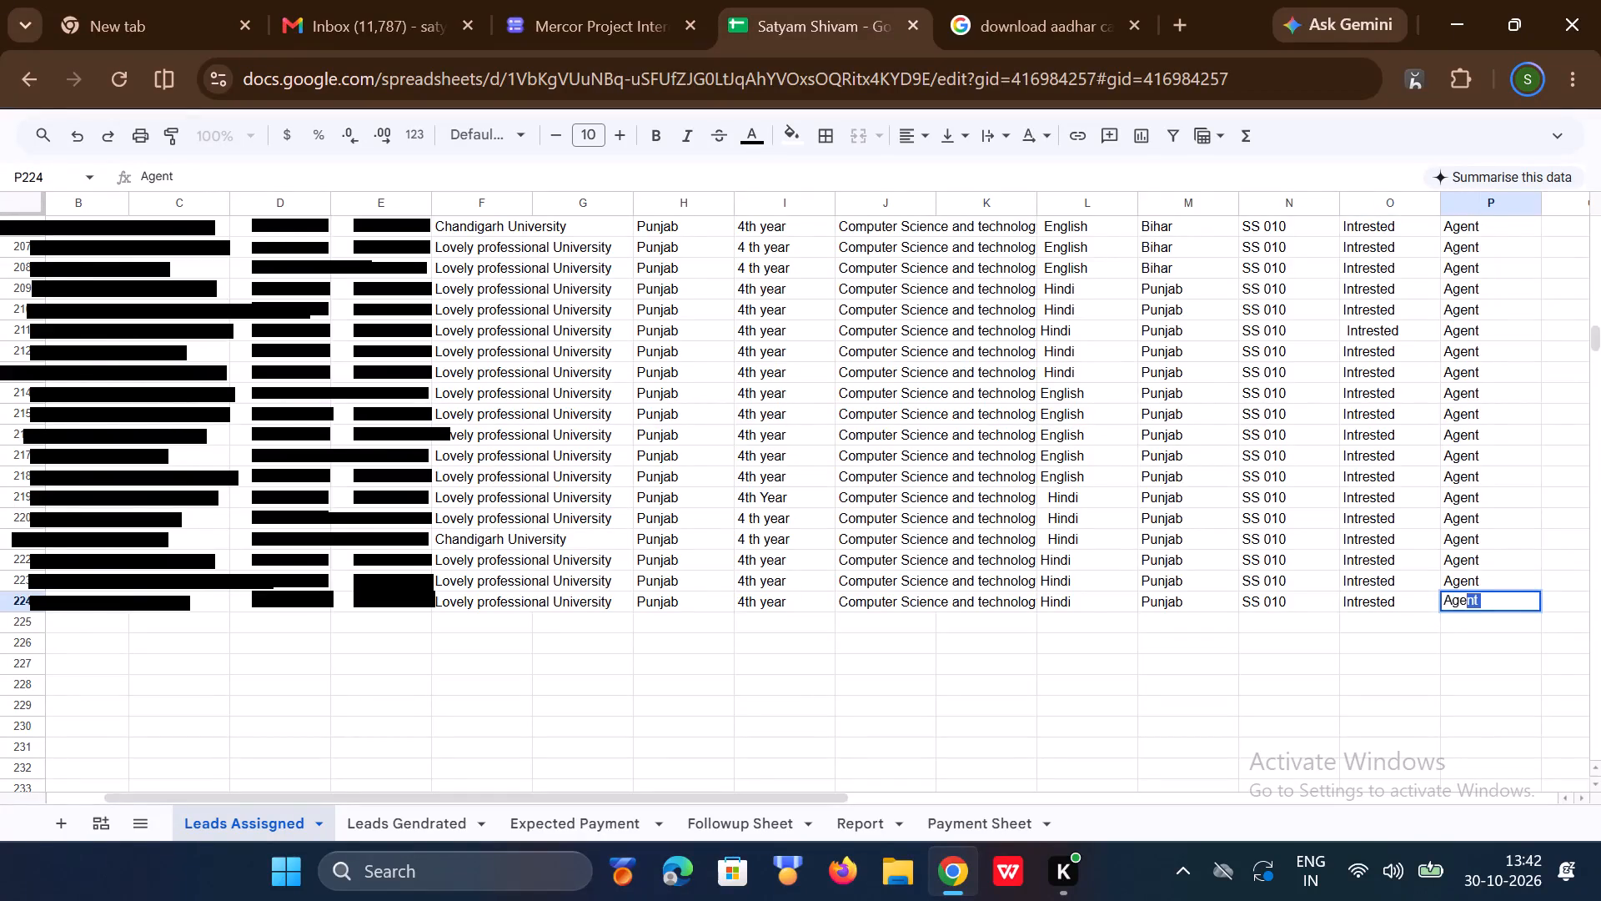
{"action": "type", "text": "nt"}
{"action": "scroll", "coordinate": [1262, 672], "scroll_direction": "right", "scroll_amount": 5}
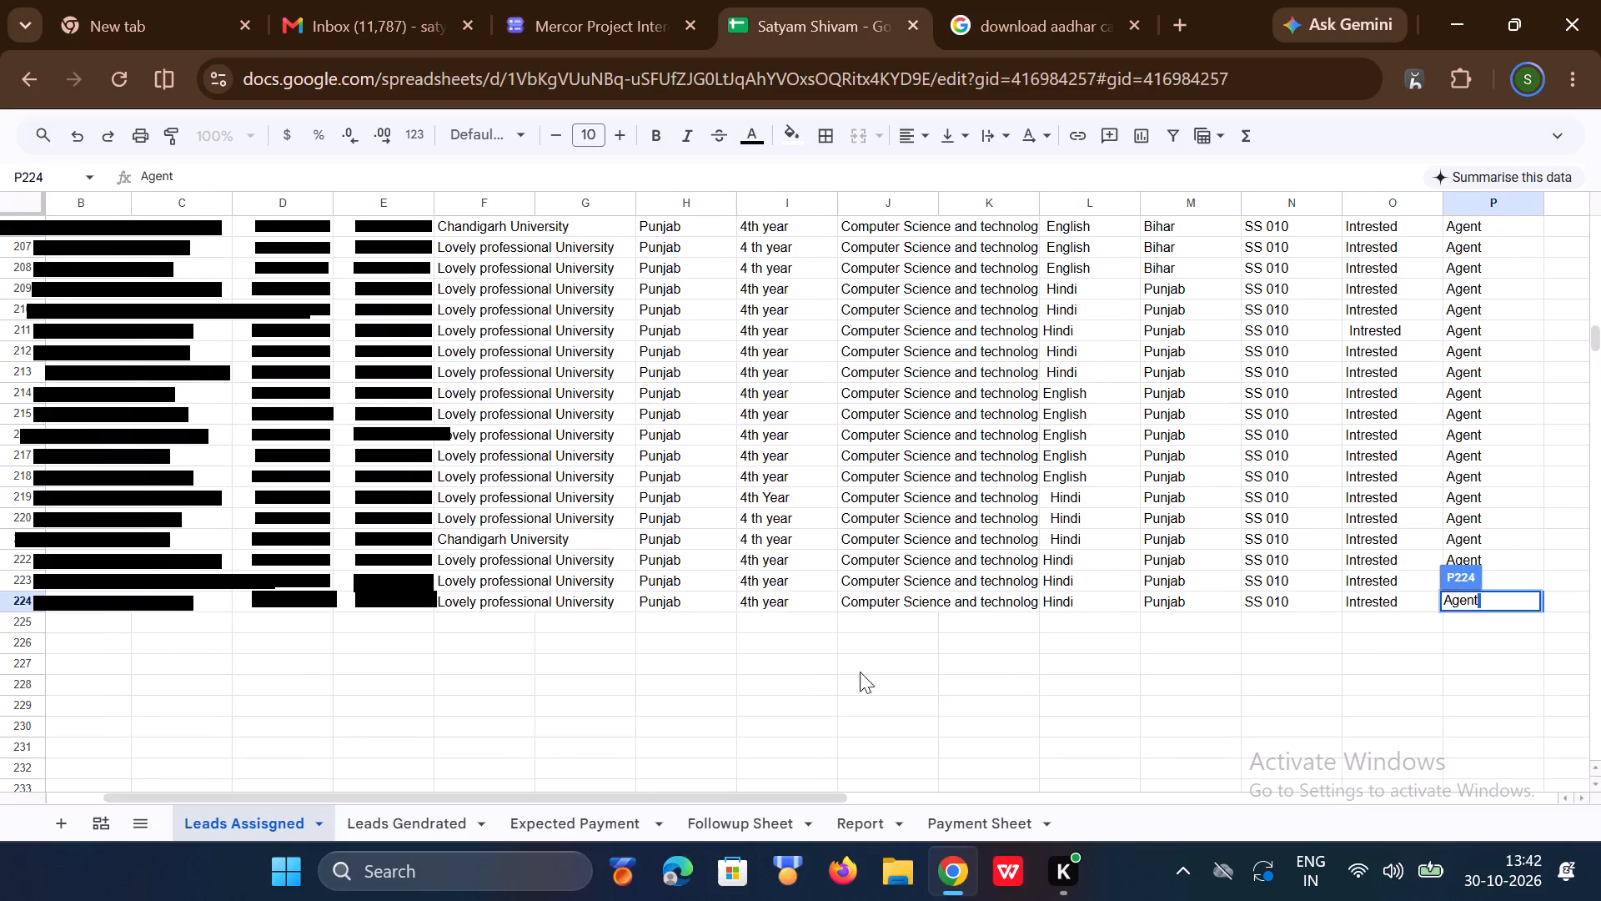
{"action": "left_click", "coordinate": [729, 703]}
Start a new lead record in row 225 by entering Shresth as the first name in cell A225.
{"action": "scroll", "coordinate": [565, 722], "scroll_direction": "right", "scroll_amount": 2}
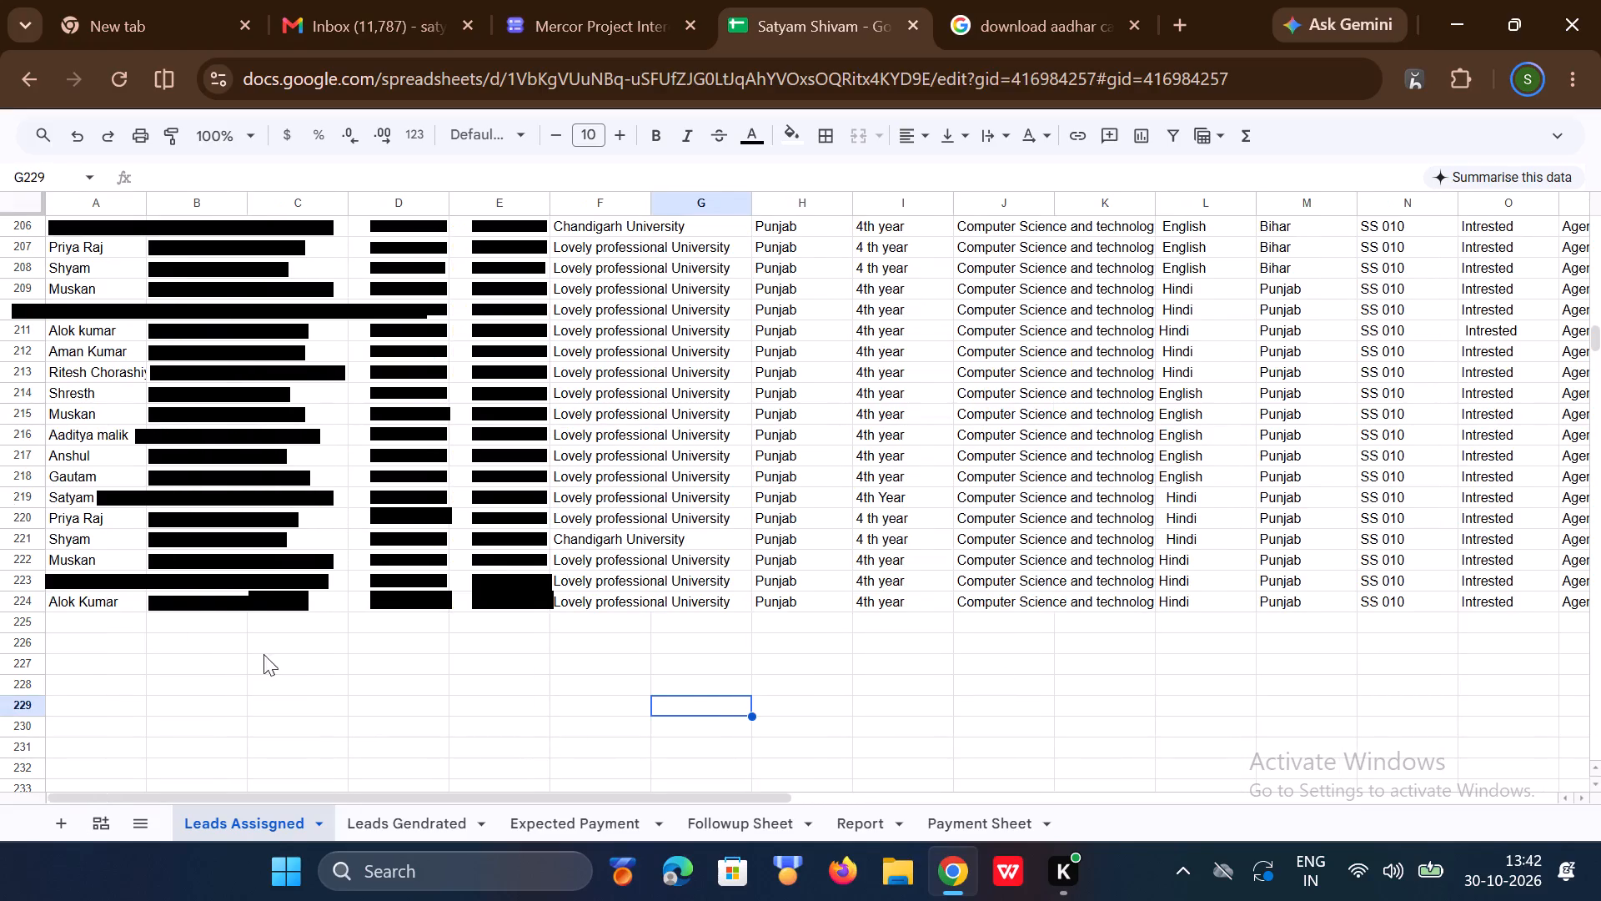
{"action": "double_click", "coordinate": [86, 625]}
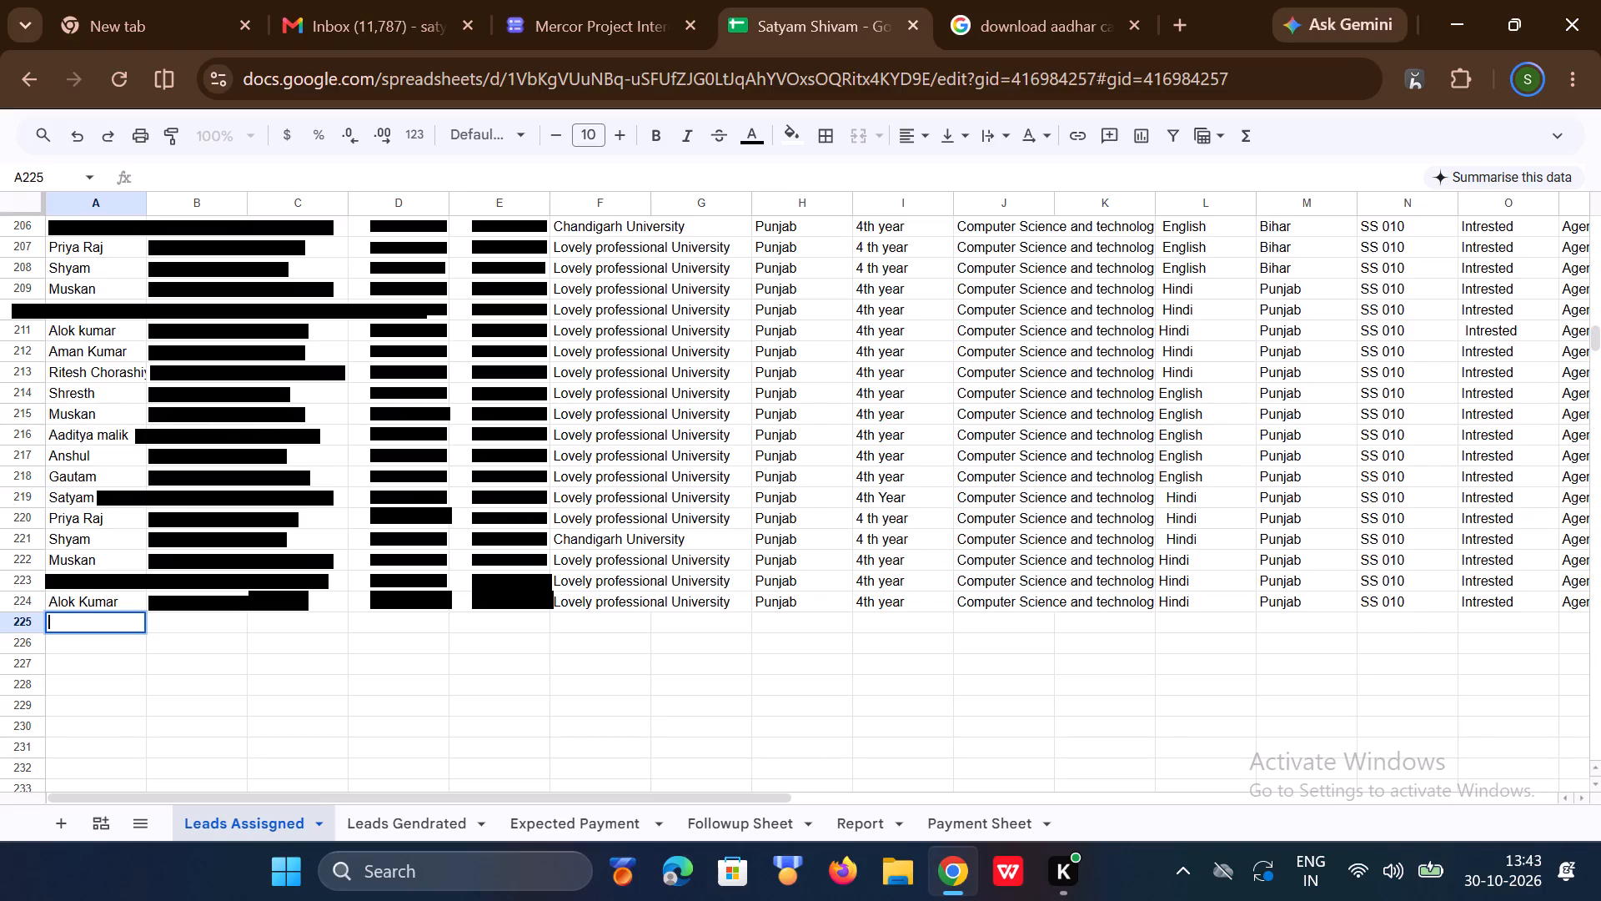
{"action": "scroll", "coordinate": [86, 625], "scroll_direction": "left", "scroll_amount": 3}
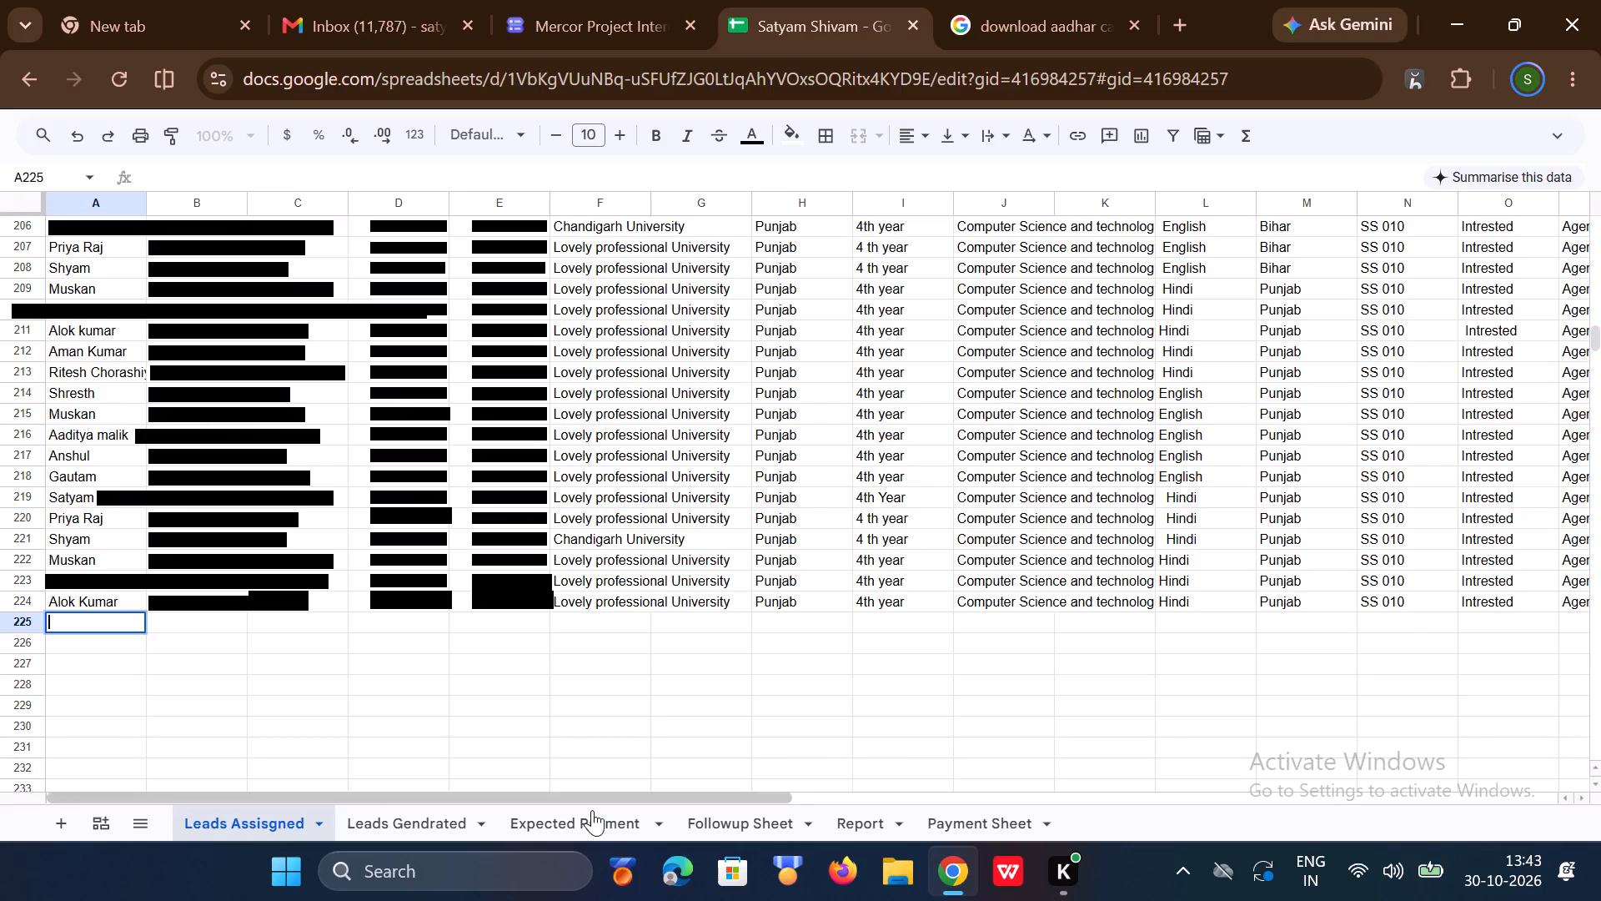
{"action": "left_click", "coordinate": [103, 627]}
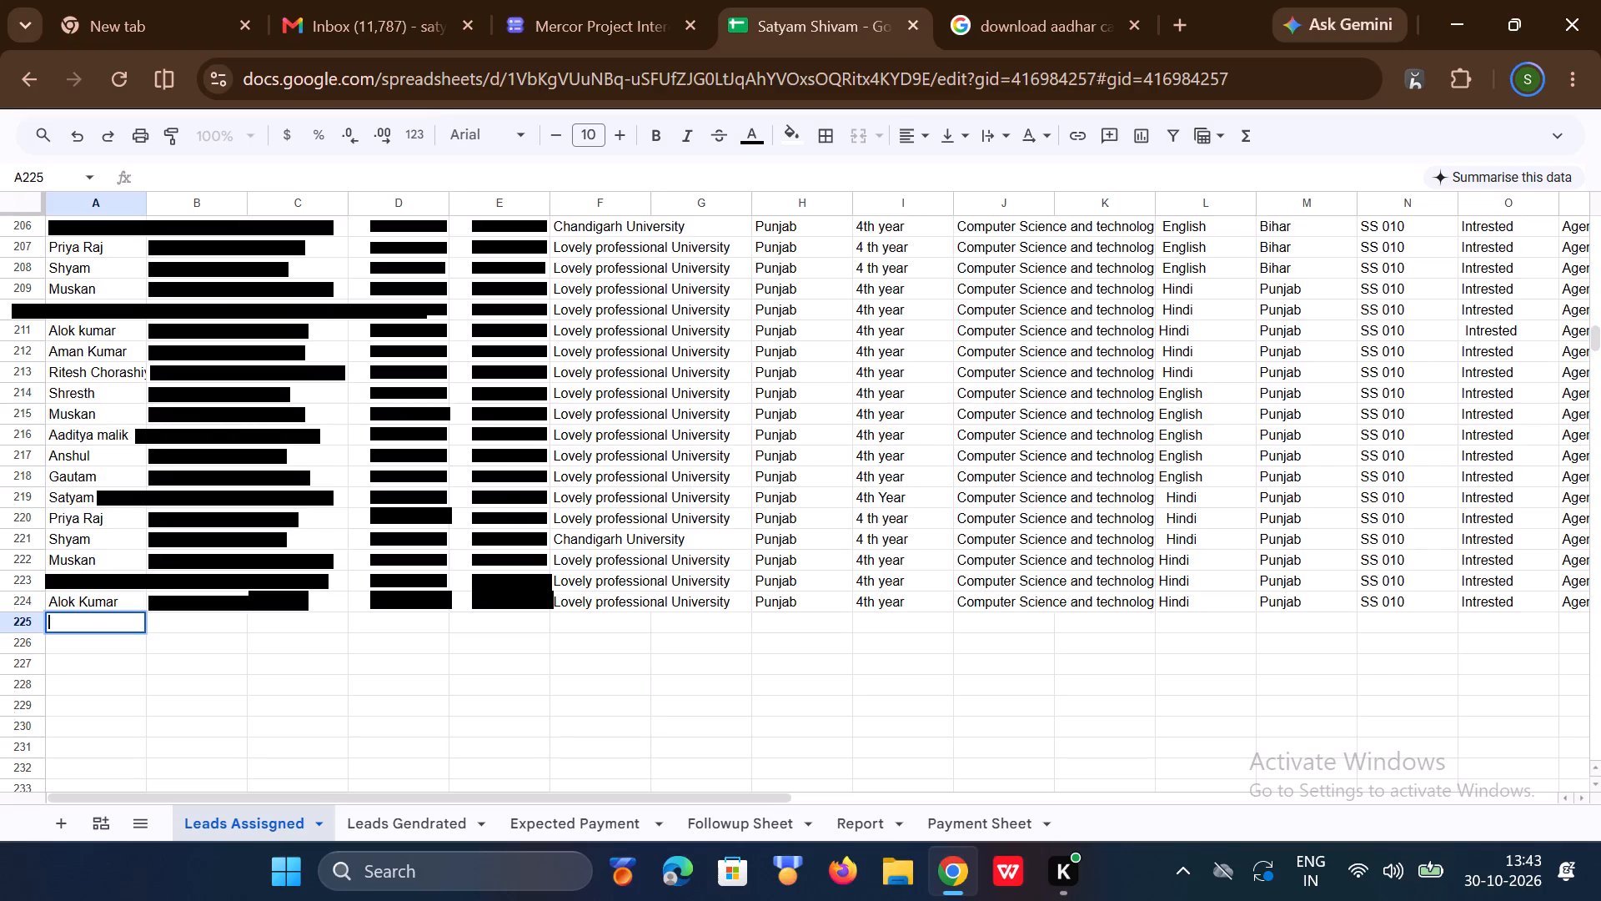
{"action": "key", "text": "shift+s"}
{"action": "type", "text": "hrest"}
{"action": "type", "text": "h"}
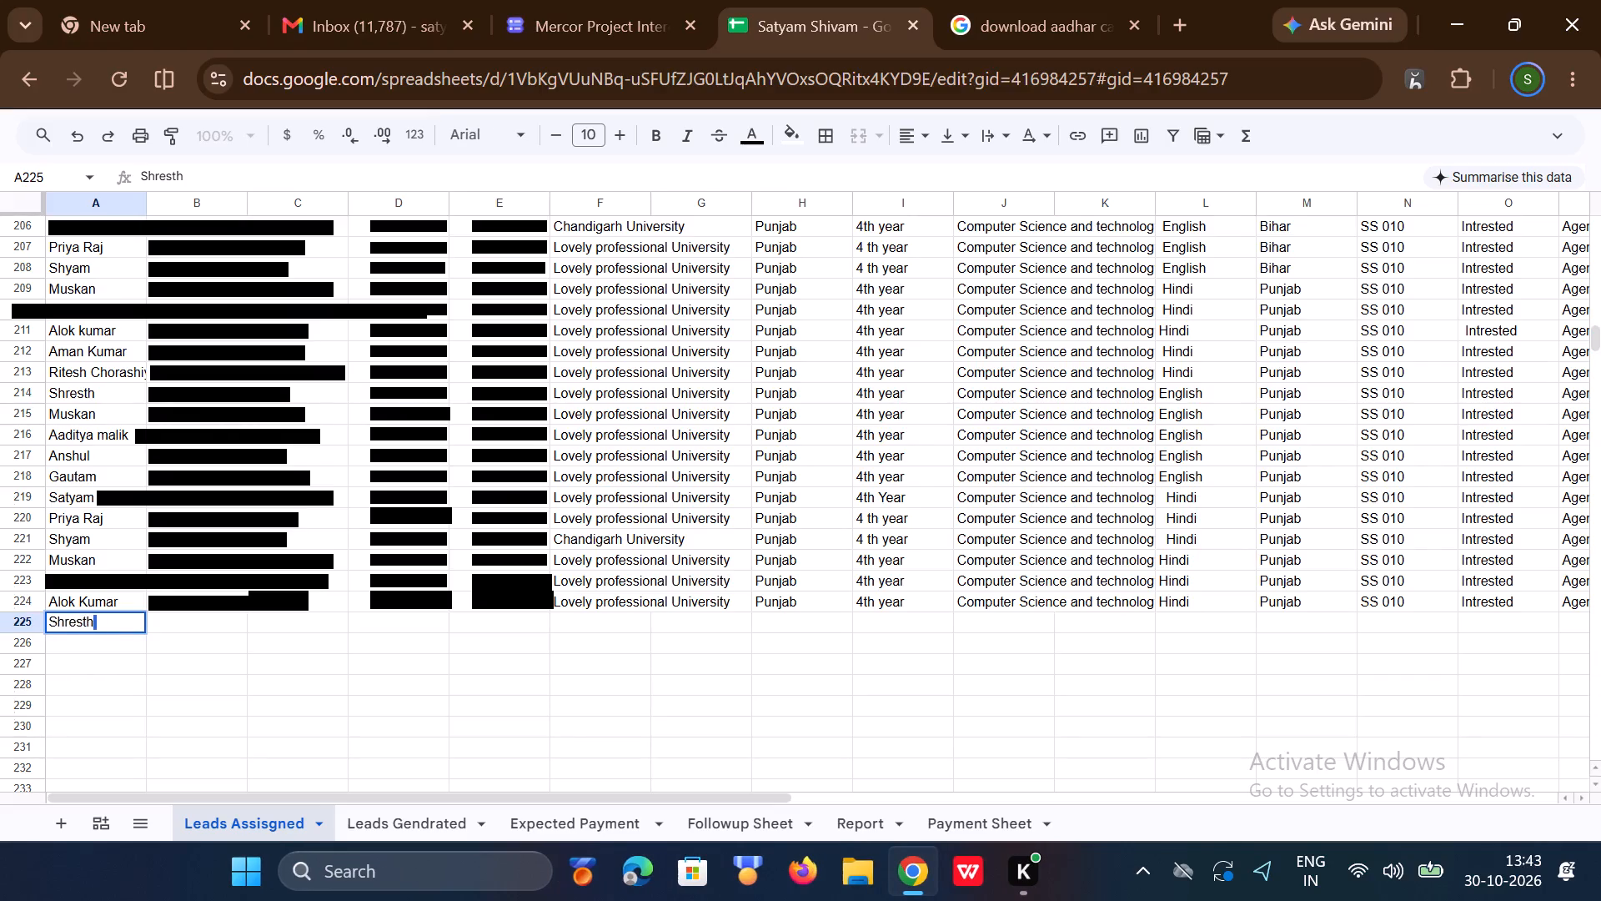
{"action": "key", "text": "space"}
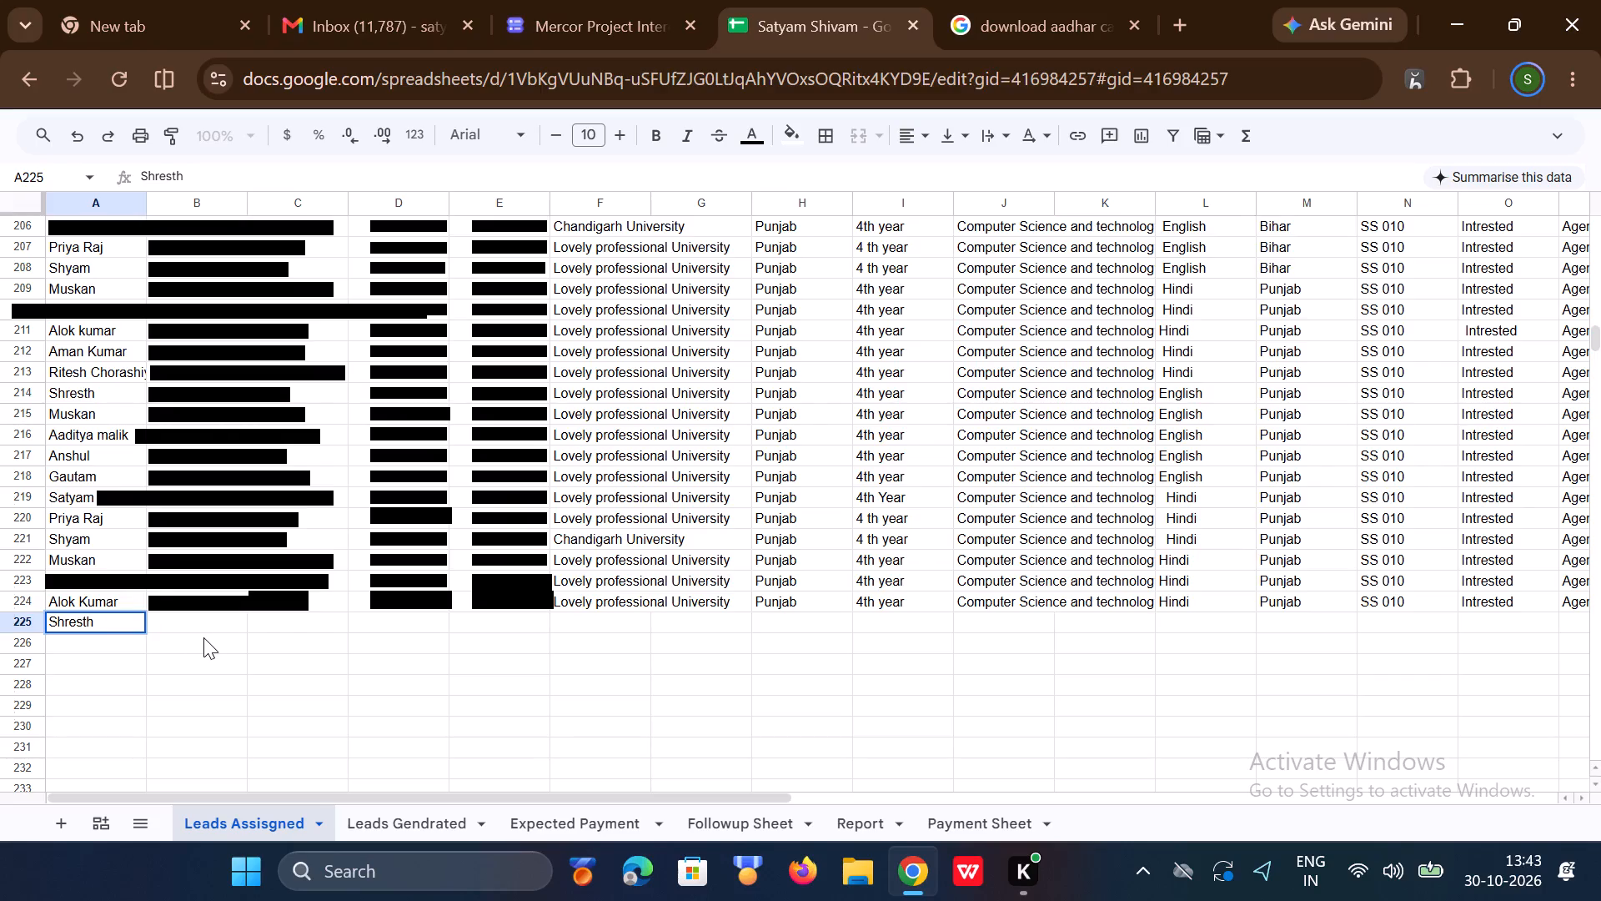
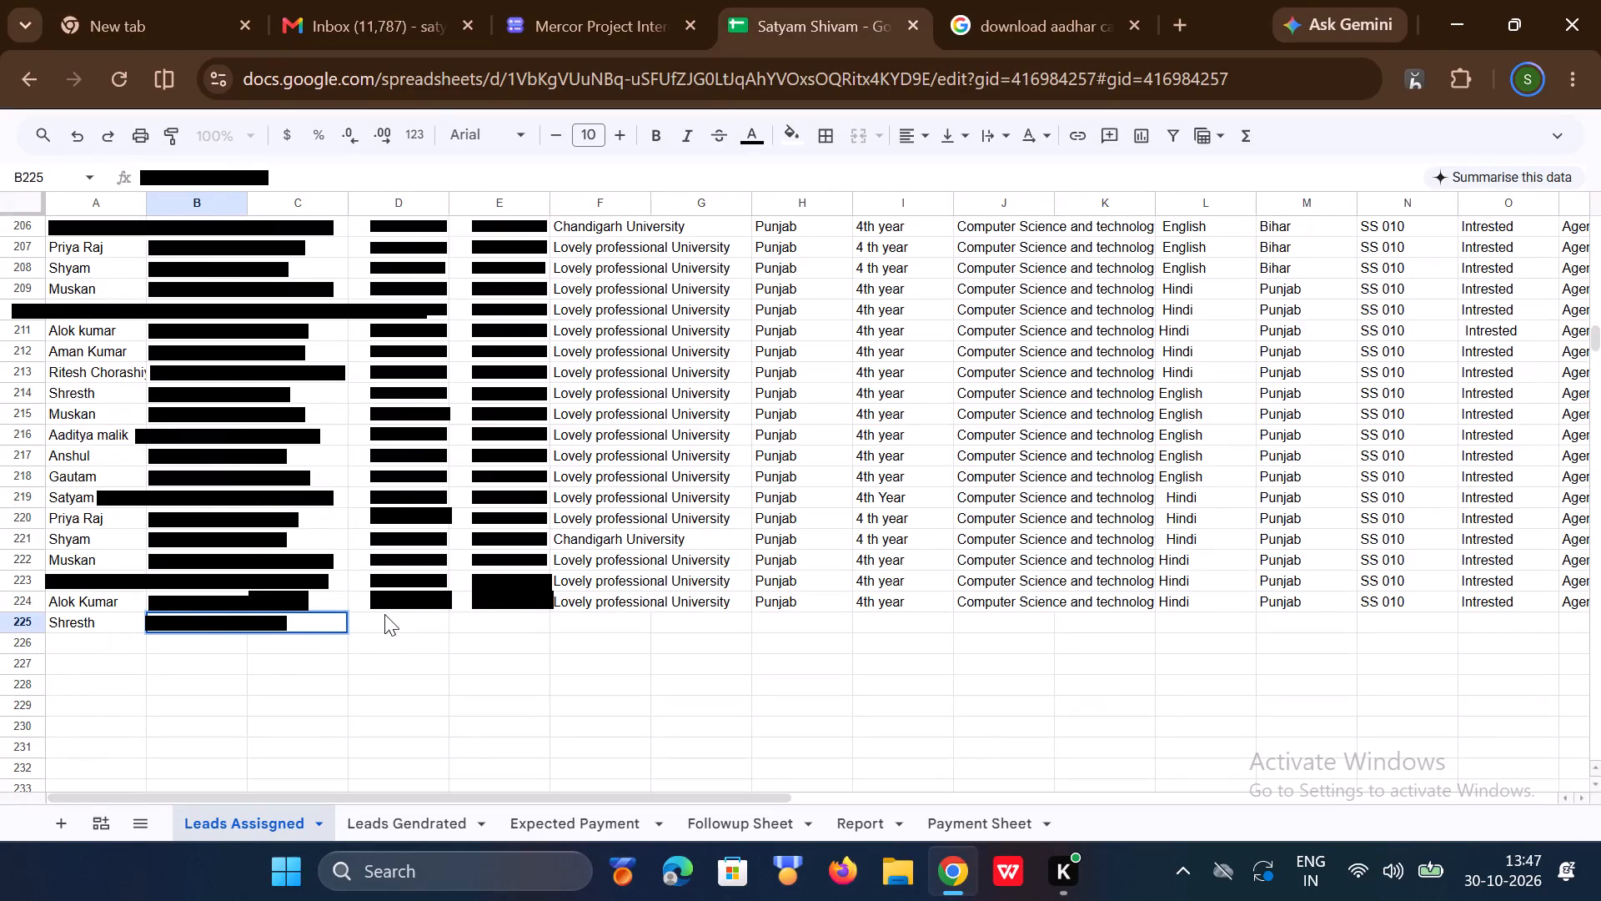
Commit the entry in cell B225 of Shresth's row and select cell D225 for the lead's next detail.
{"action": "left_click", "coordinate": [384, 614]}
{"action": "left_click", "coordinate": [384, 631]}
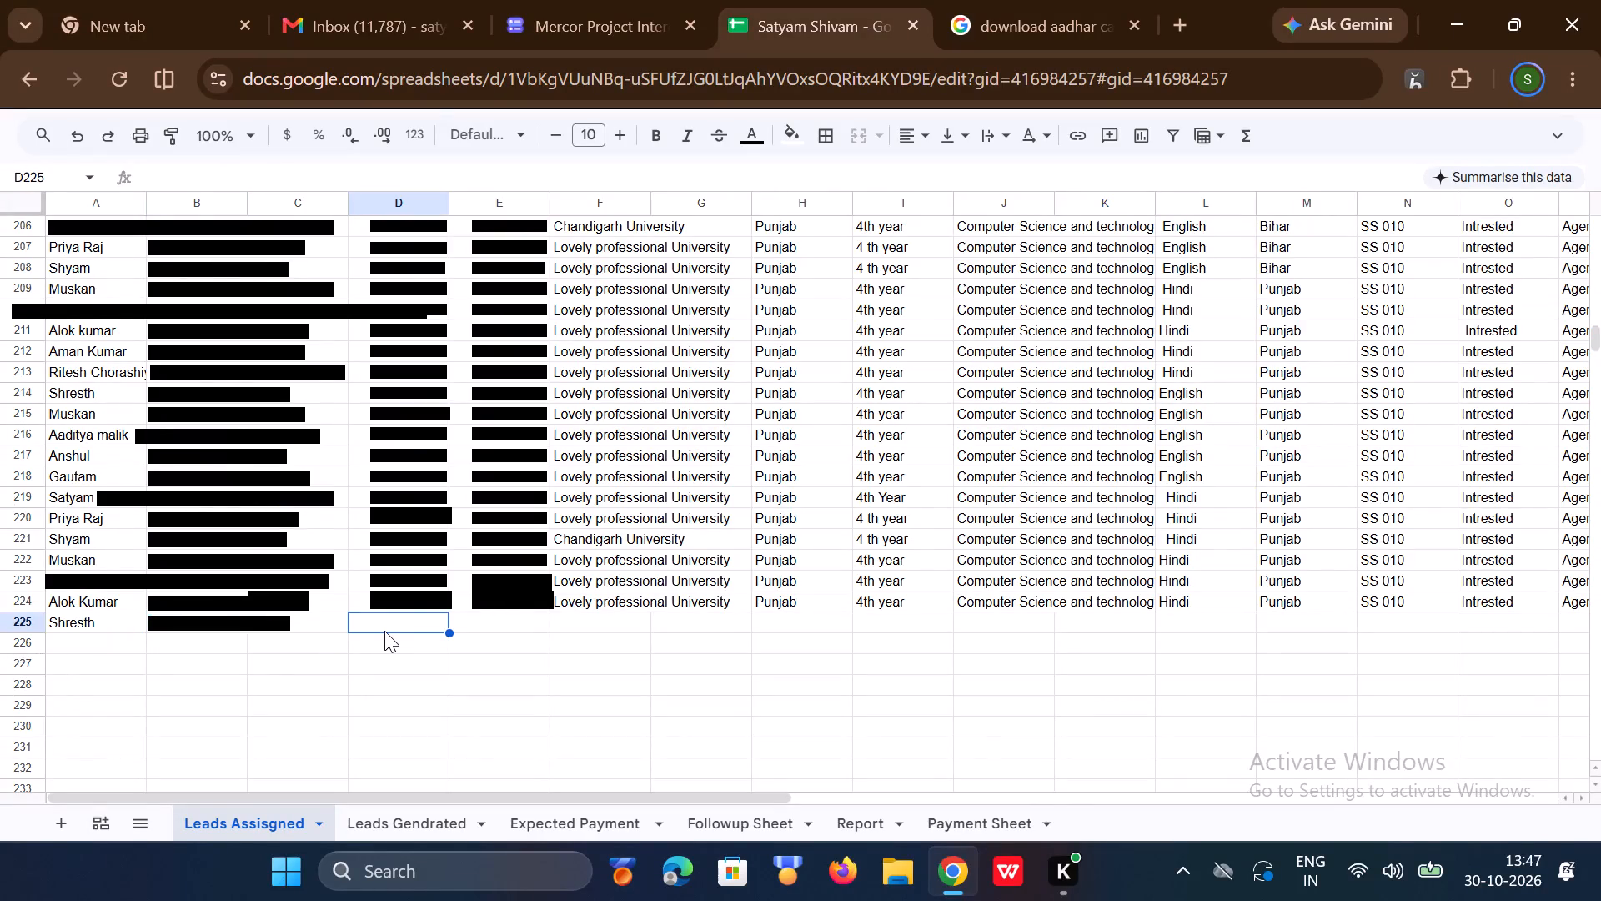
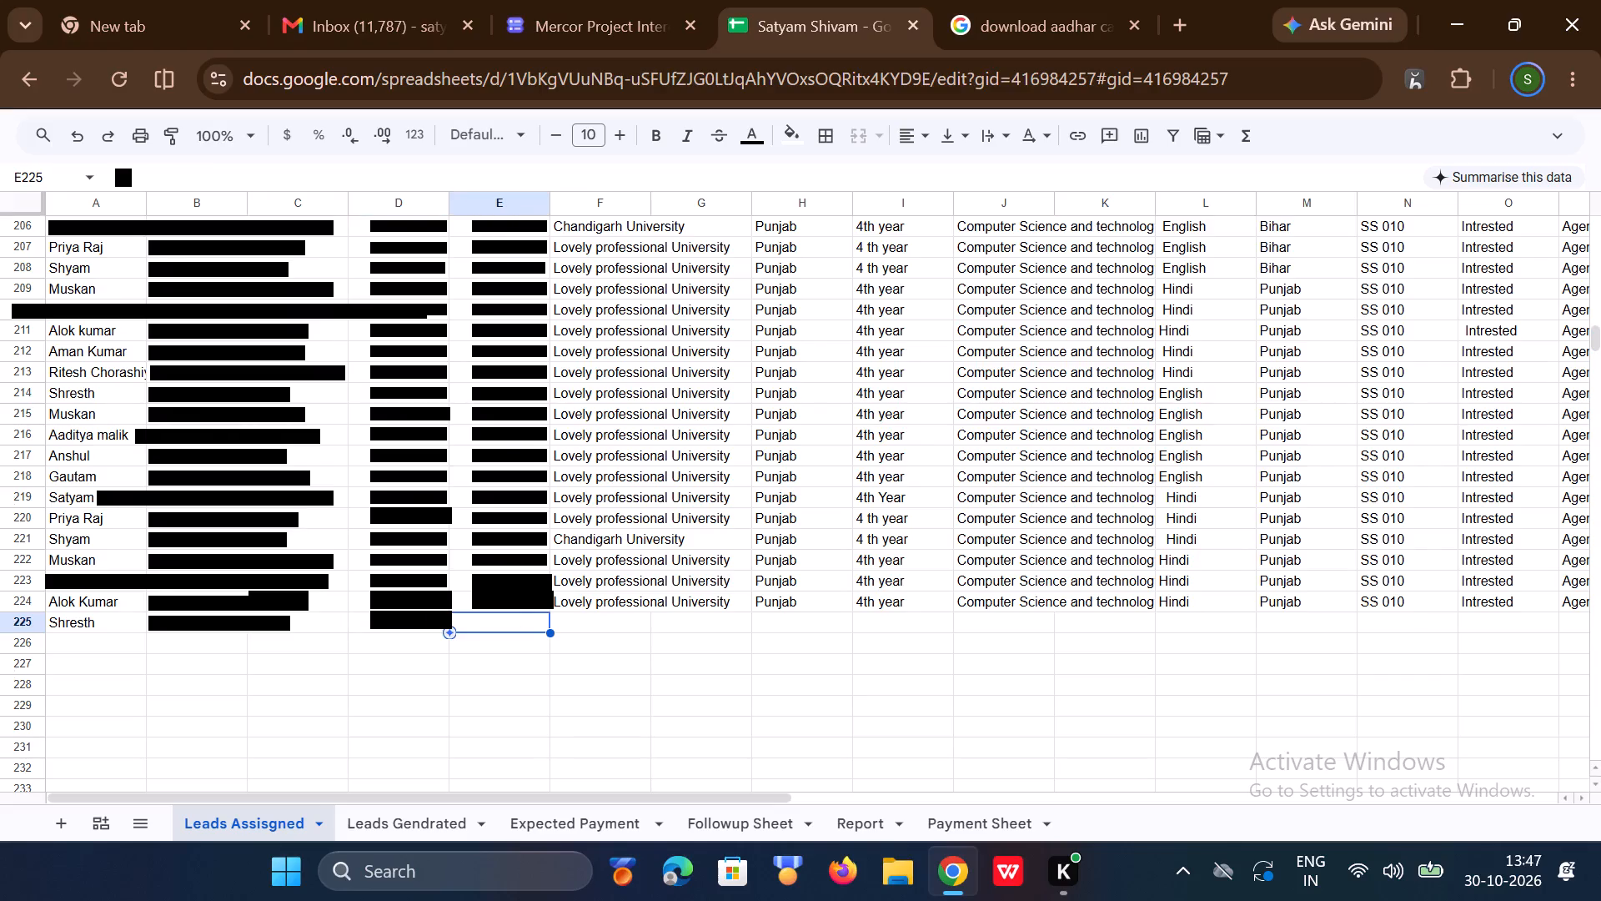
Enter the lead's number in cell E225 of Shresth's row, correcting the mistyped digits.
{"action": "type", "text": "5678"}
{"action": "key", "text": "BackSpace"}
{"action": "key", "text": "BackSpace"}
{"action": "key", "text": "BackSpace"}
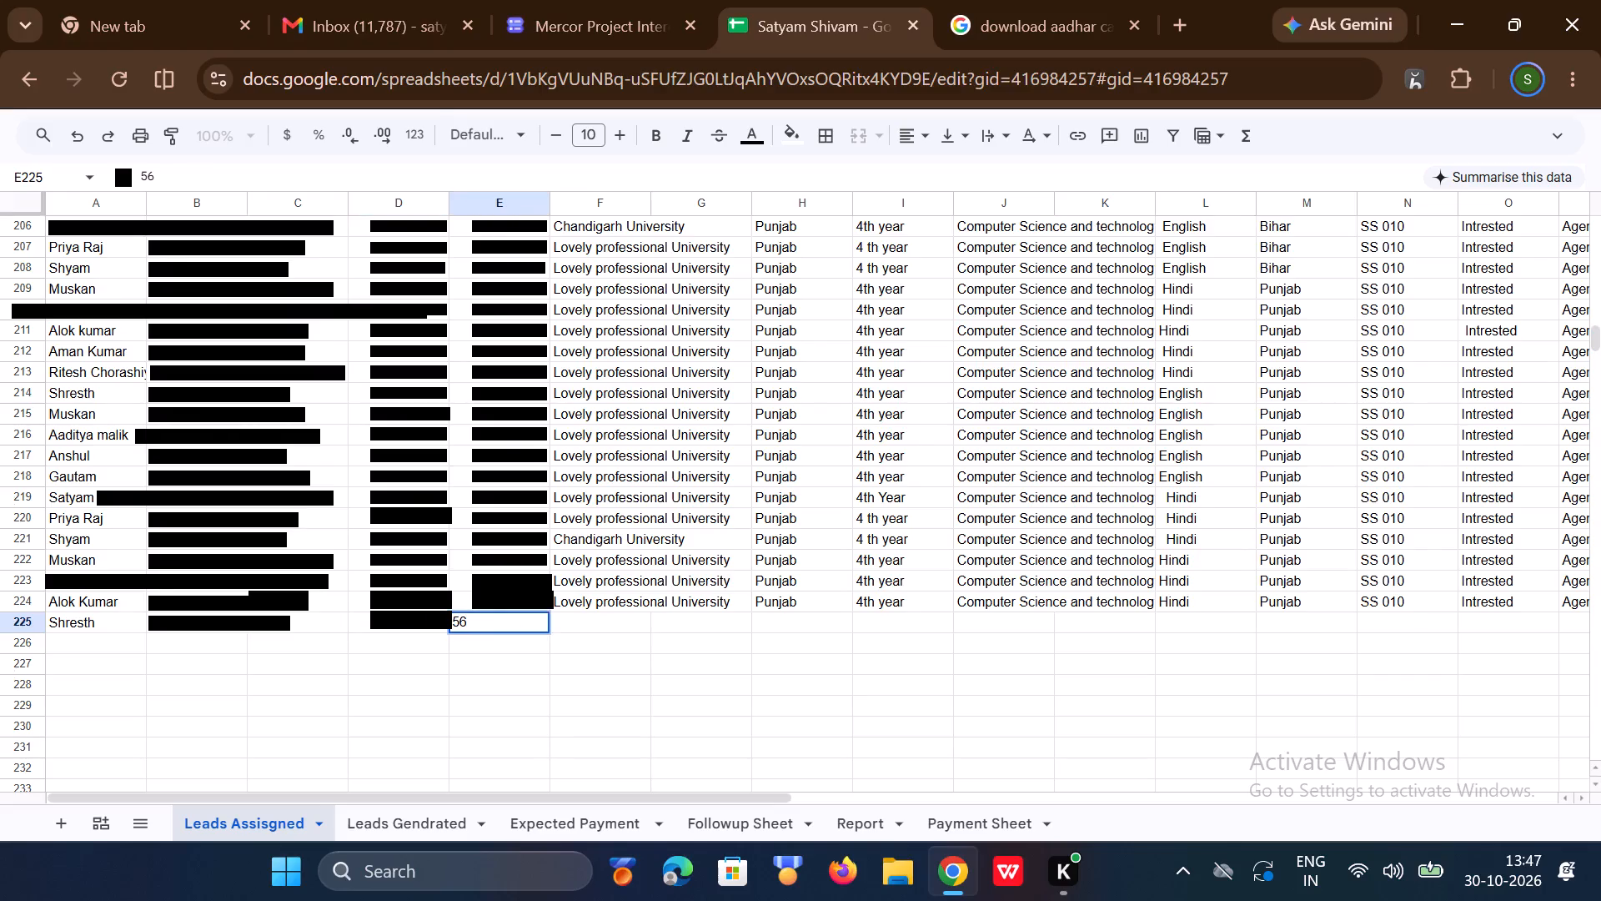
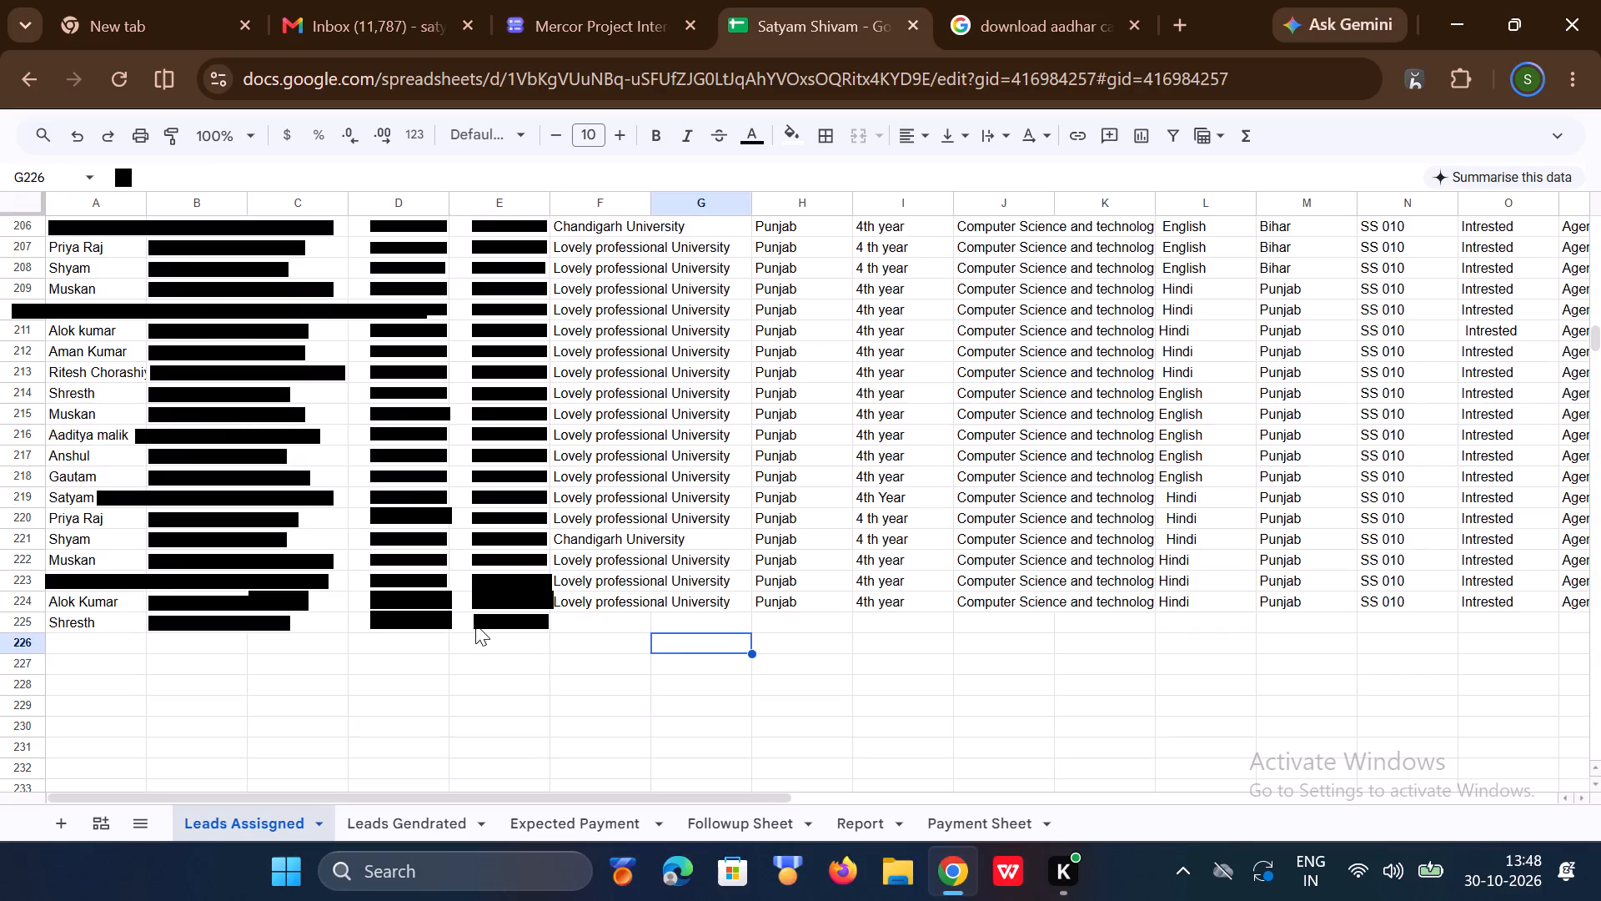
Correct the digits of the lead's number in cell E225 of Shresth's row.
{"action": "left_click", "coordinate": [475, 624]}
{"action": "left_click", "coordinate": [475, 624]}
{"action": "triple_click", "coordinate": [476, 624]}
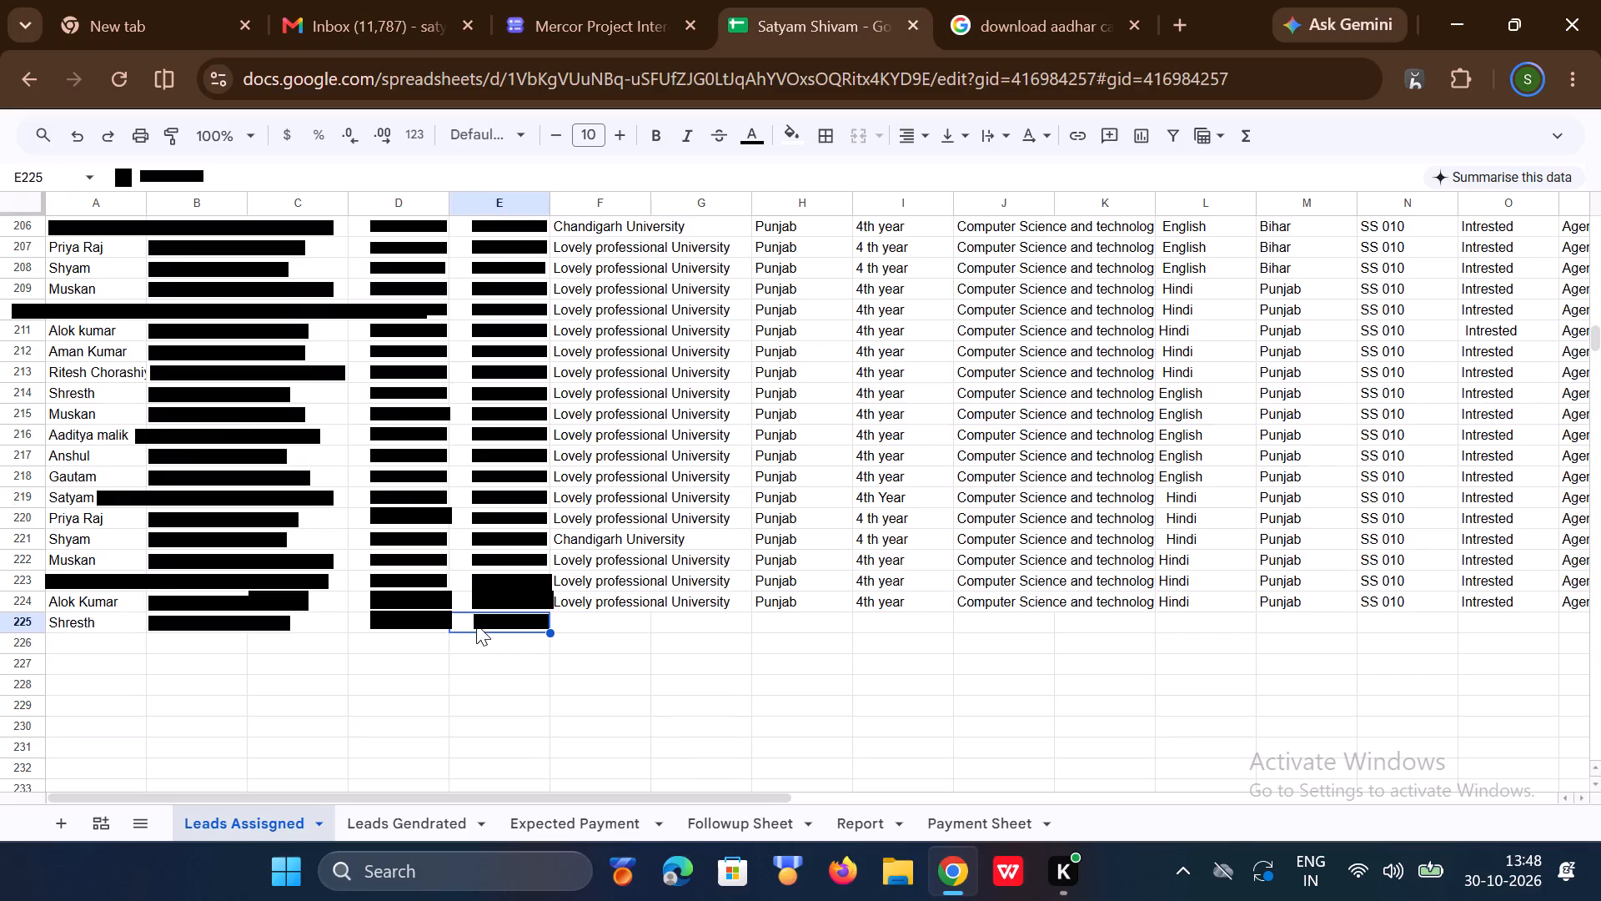
{"action": "left_click", "coordinate": [476, 624]}
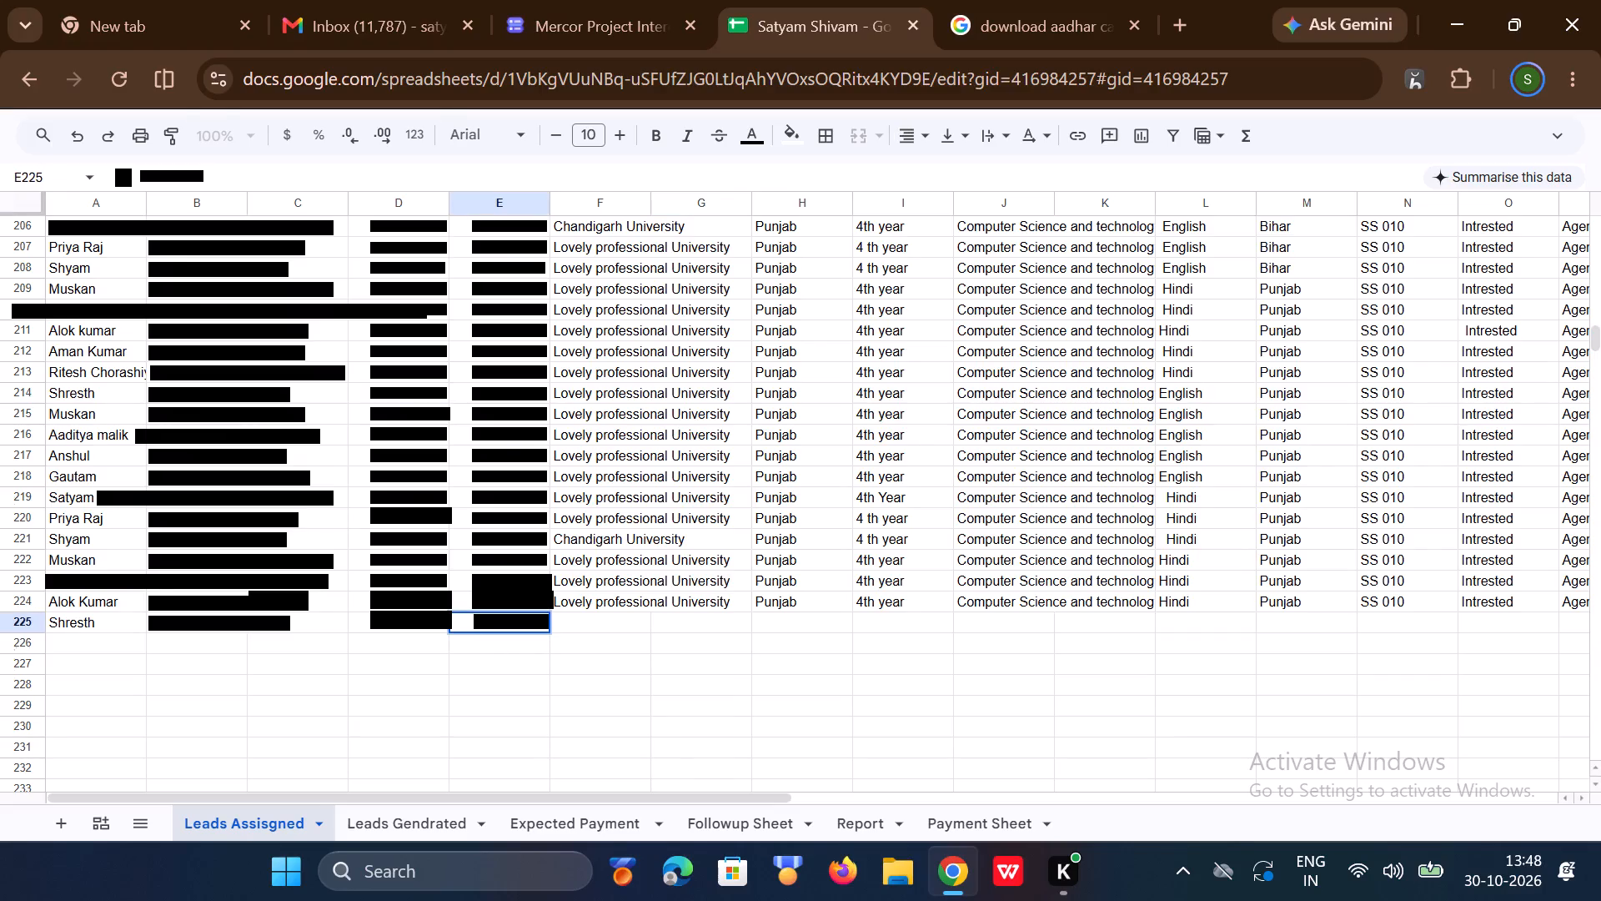
{"action": "type", "text": "67"}
{"action": "key", "text": "BackSpace"}
Enter "Lovely professional University" as the university in cell F225 of Shresth's row.
{"action": "triple_click", "coordinate": [622, 619]}
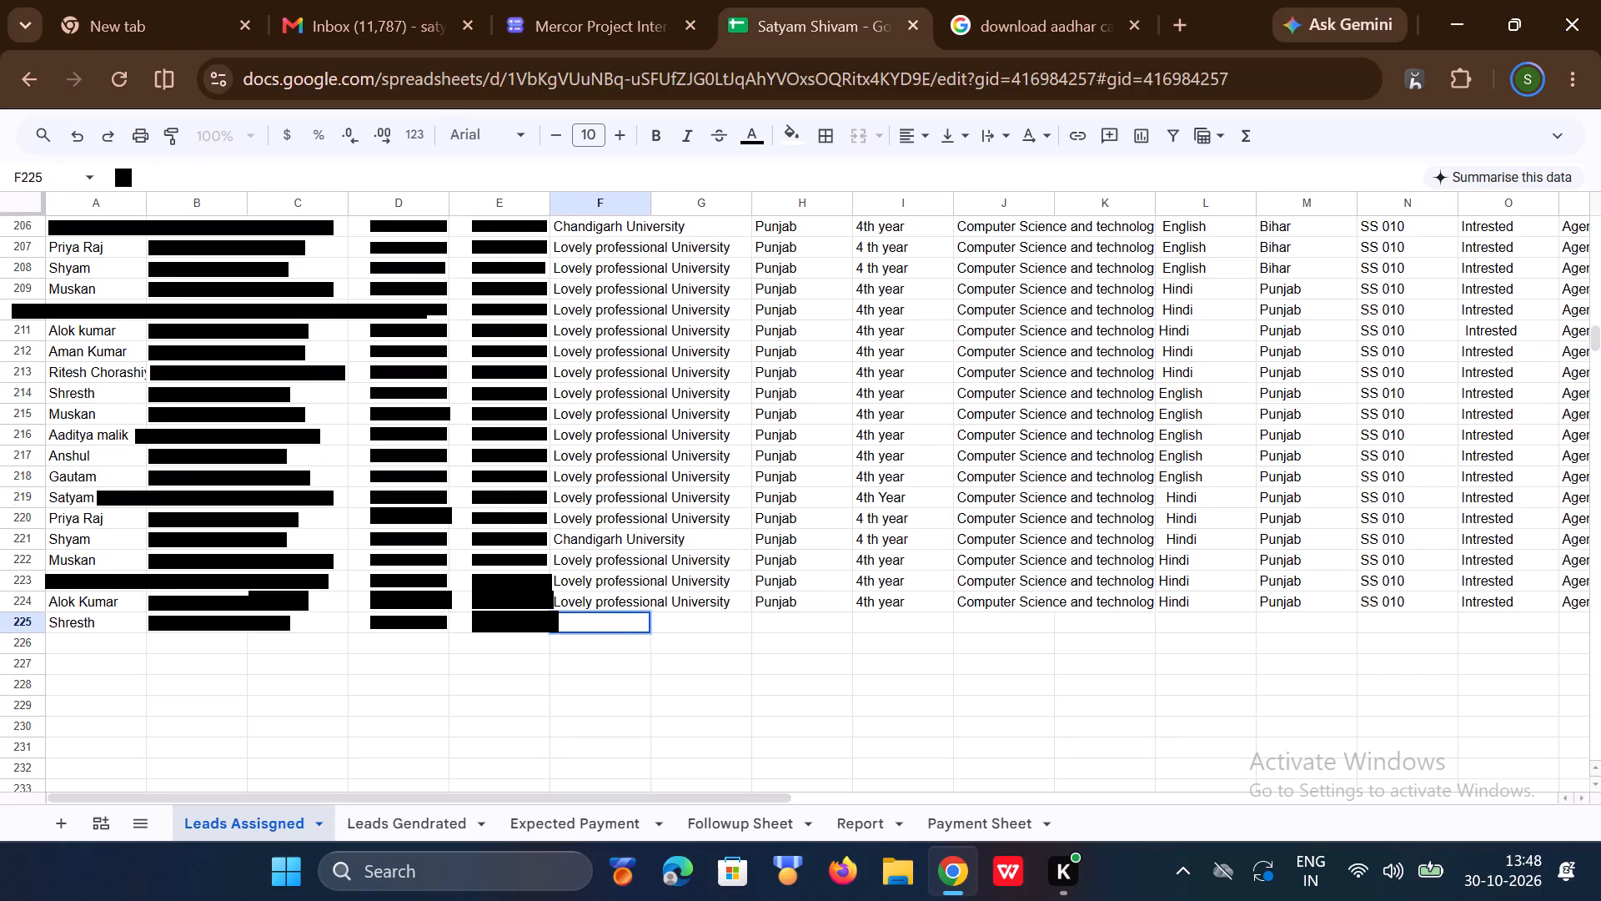
{"action": "left_click", "coordinate": [622, 619]}
{"action": "type", "text": "lop"}
{"action": "key", "text": "BackSpace"}
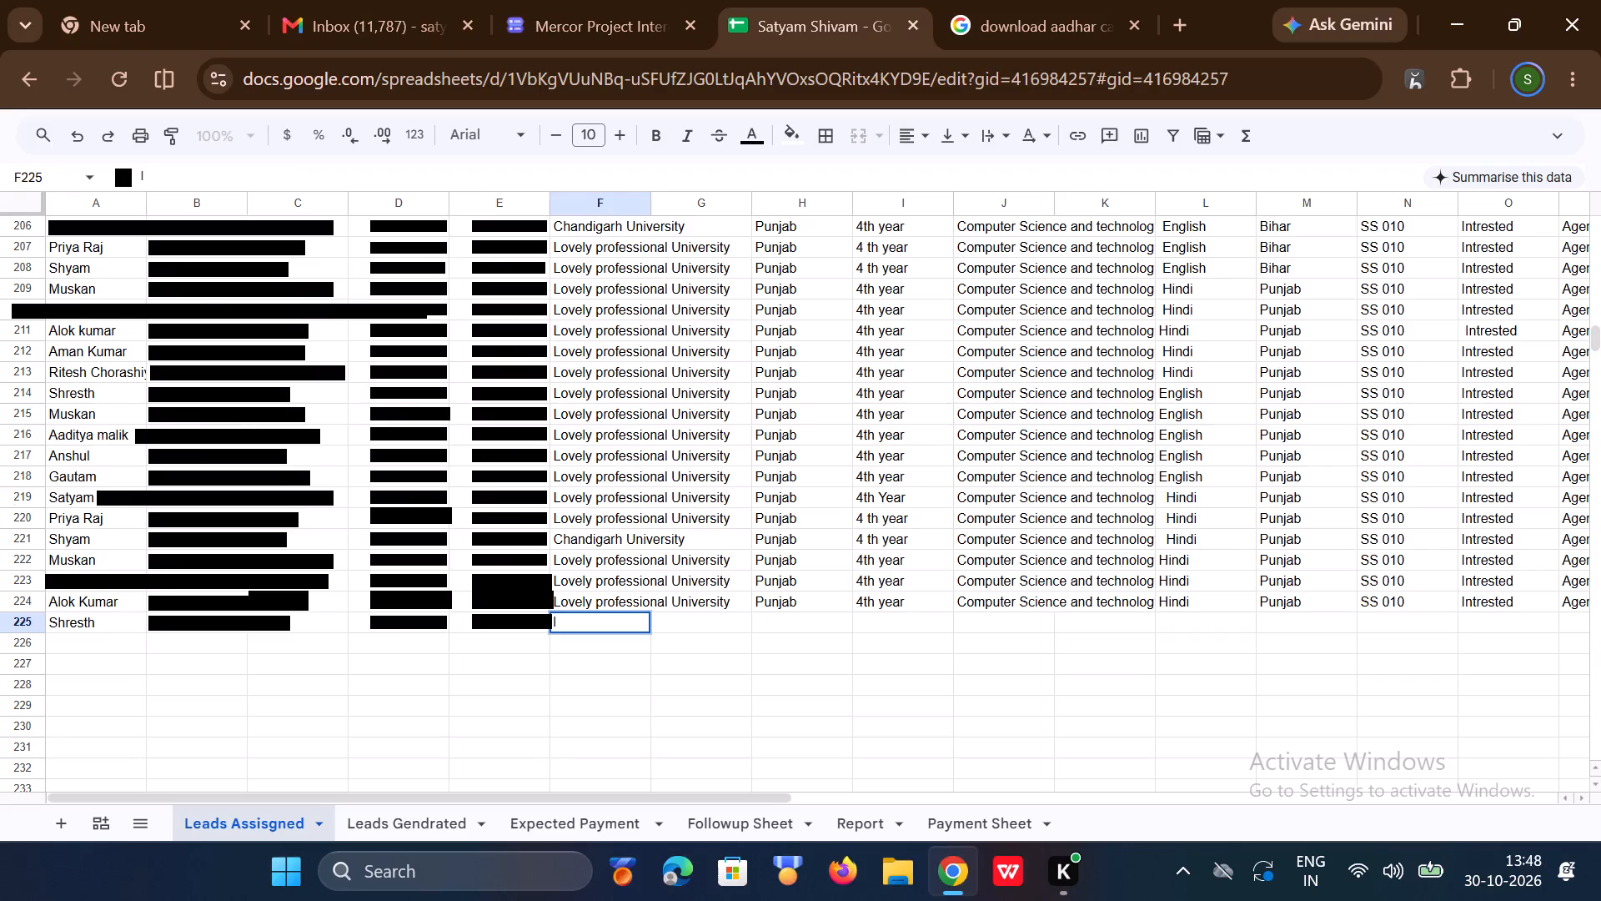
{"action": "key", "text": "BackSpace"}
{"action": "type", "text": "lo"}
{"action": "type", "text": "vely"}
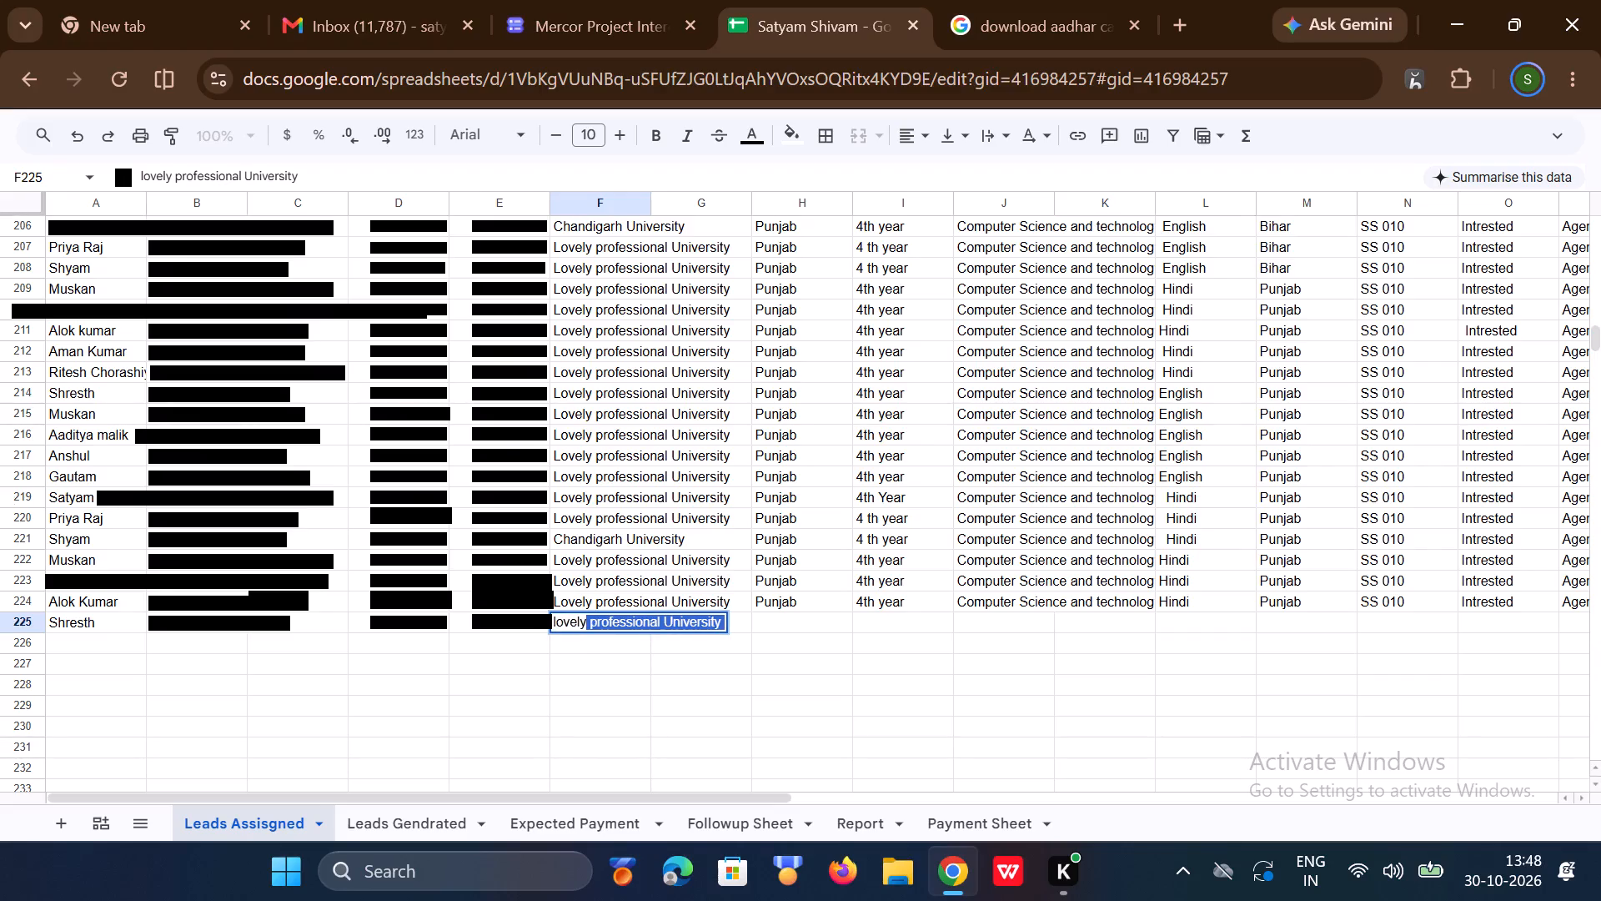
{"action": "key", "text": "space"}
{"action": "type", "text": "prof"}
{"action": "type", "text": "ess"}
{"action": "type", "text": "iona"}
{"action": "type", "text": "l"}
{"action": "key", "text": "space"}
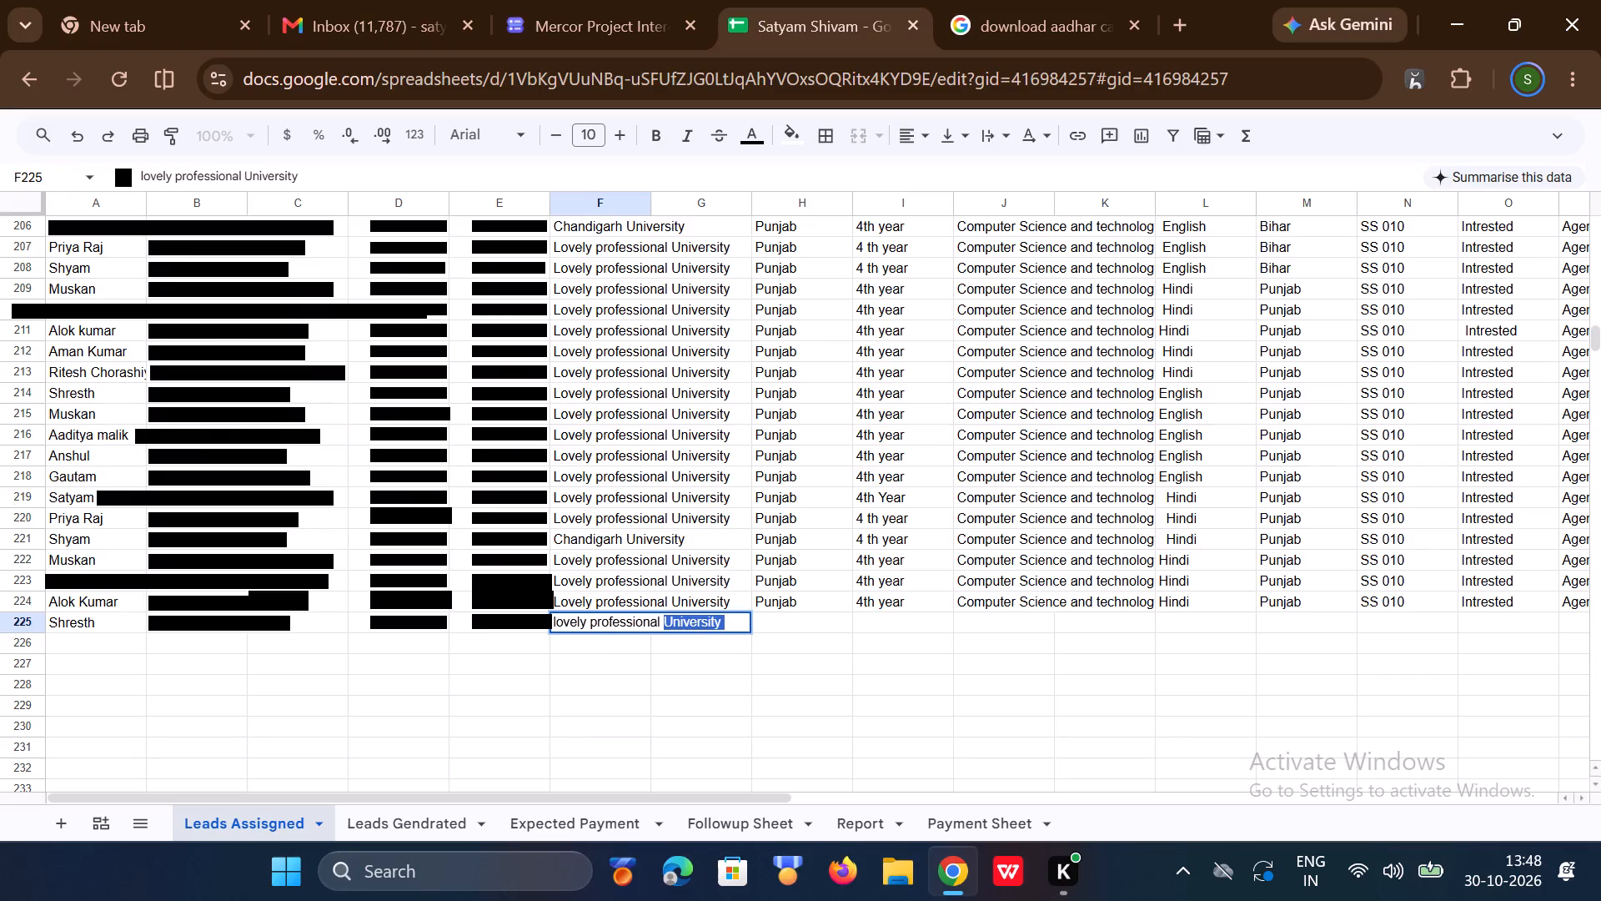
{"action": "key", "text": "shift+u"}
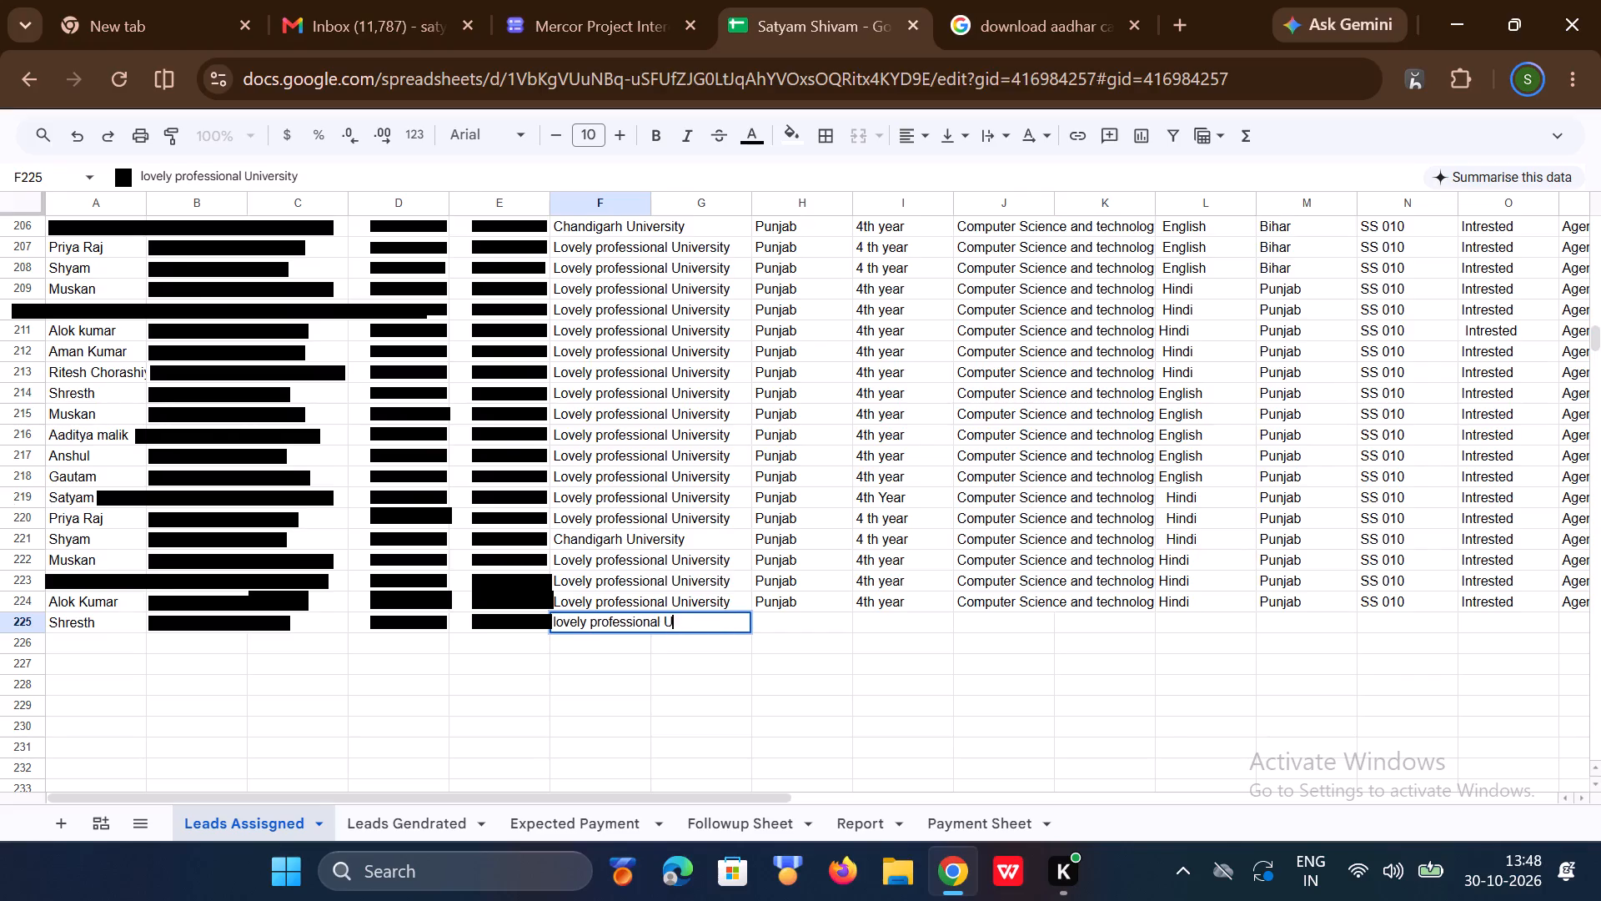
{"action": "type", "text": "ni"}
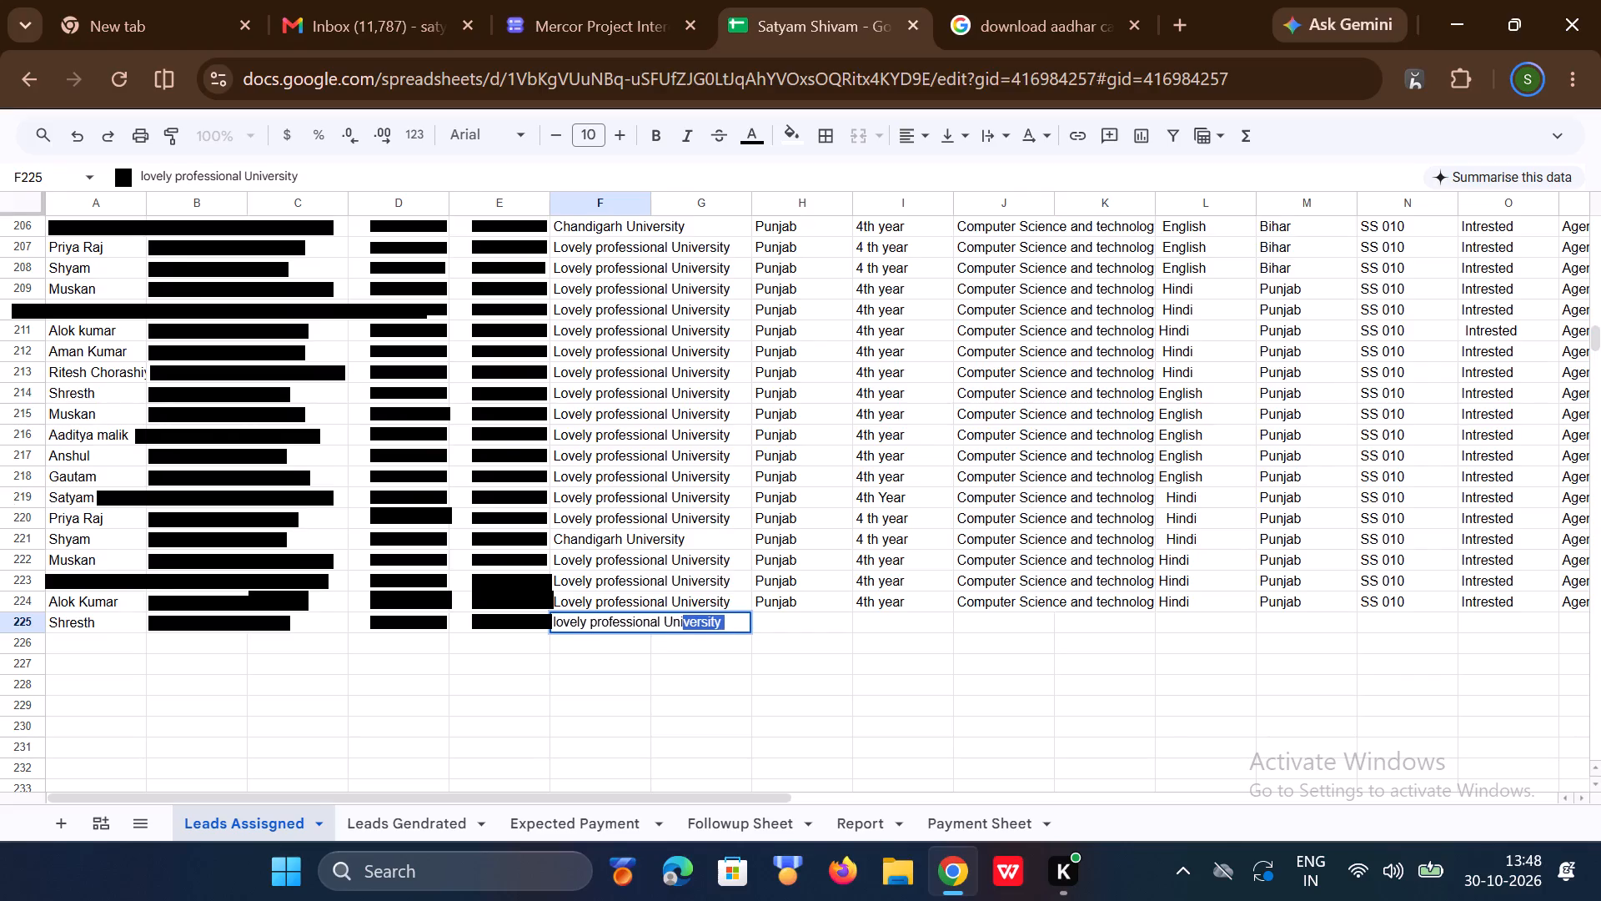
{"action": "type", "text": "ver"}
{"action": "type", "text": "sity"}
Enter "Punjab" in cell H225 of Shresth's row.
{"action": "left_click", "coordinate": [818, 612]}
{"action": "double_click", "coordinate": [812, 626]}
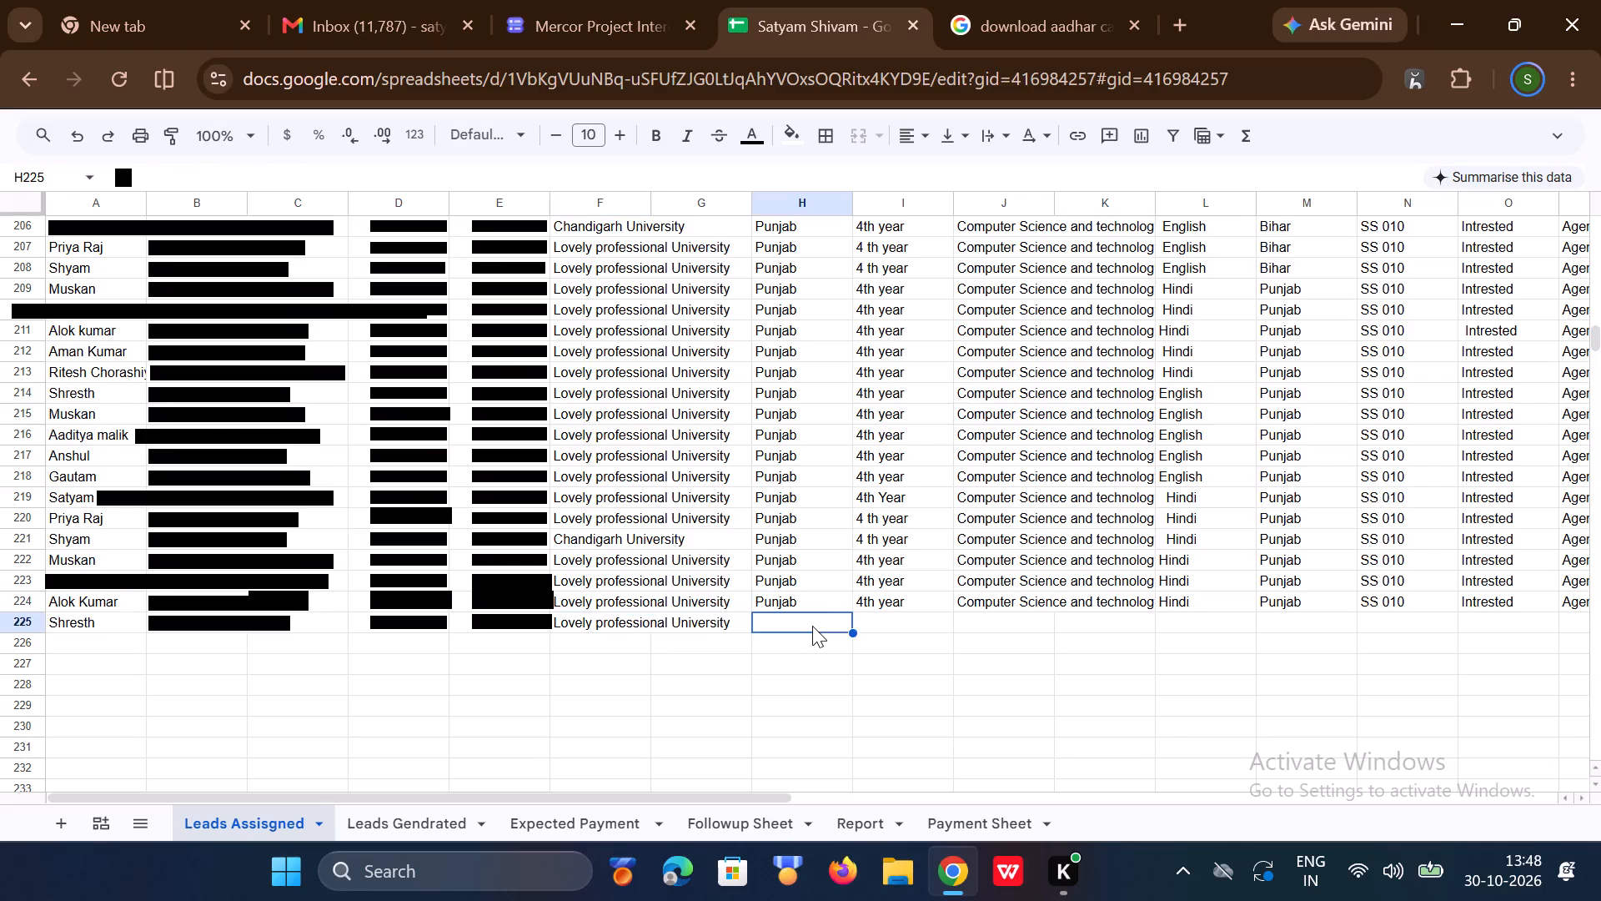
{"action": "key", "text": "shift+p"}
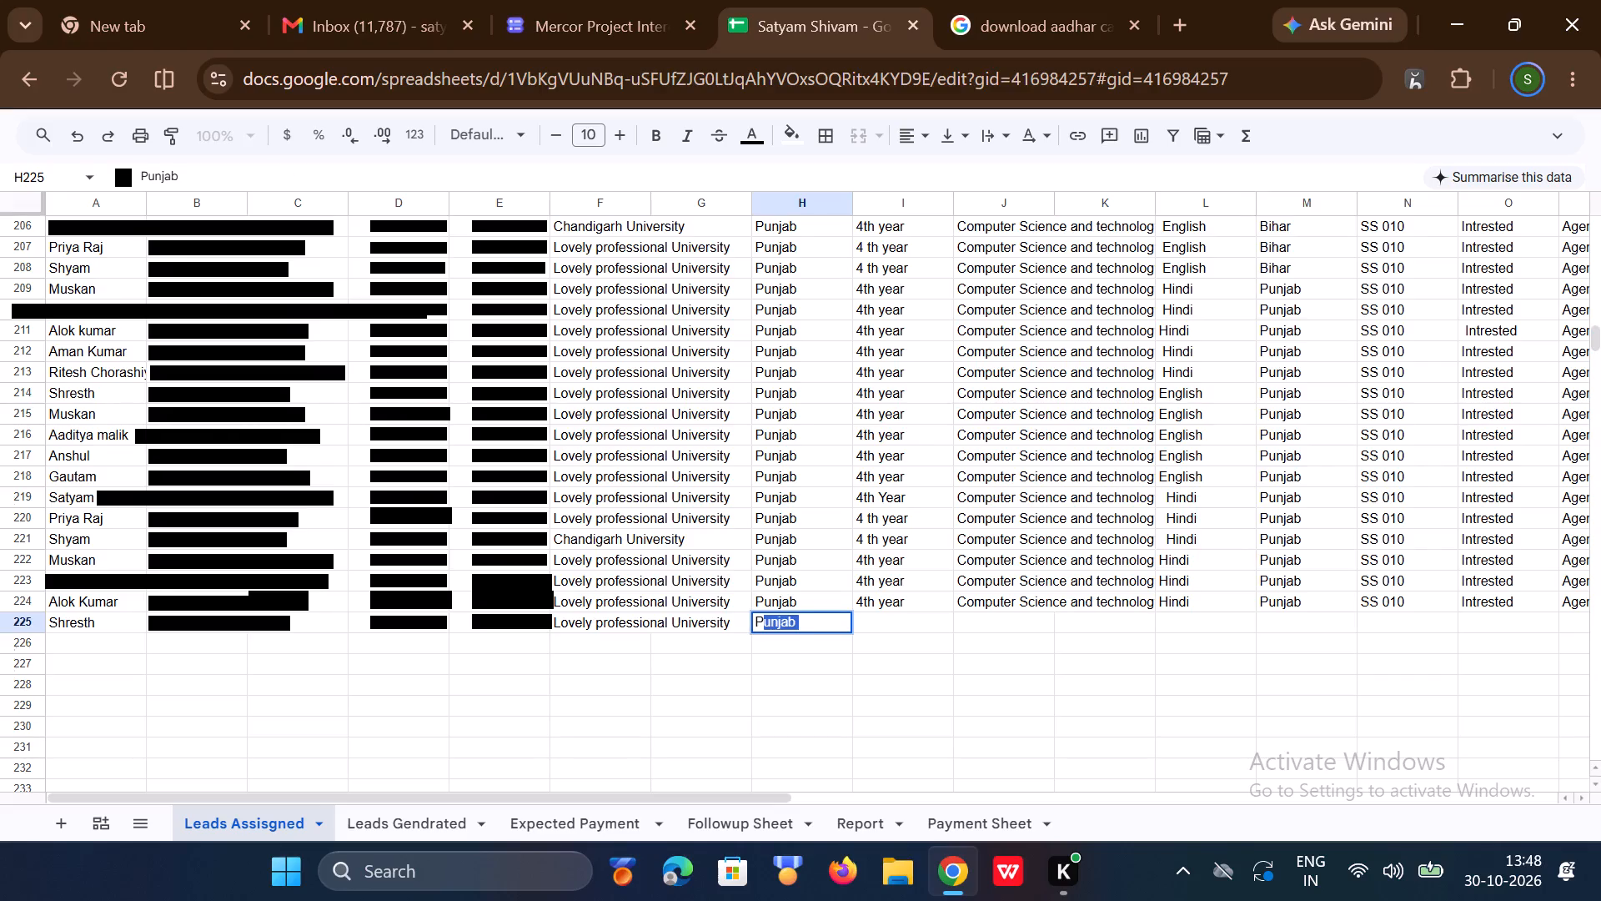
{"action": "type", "text": "unjab"}
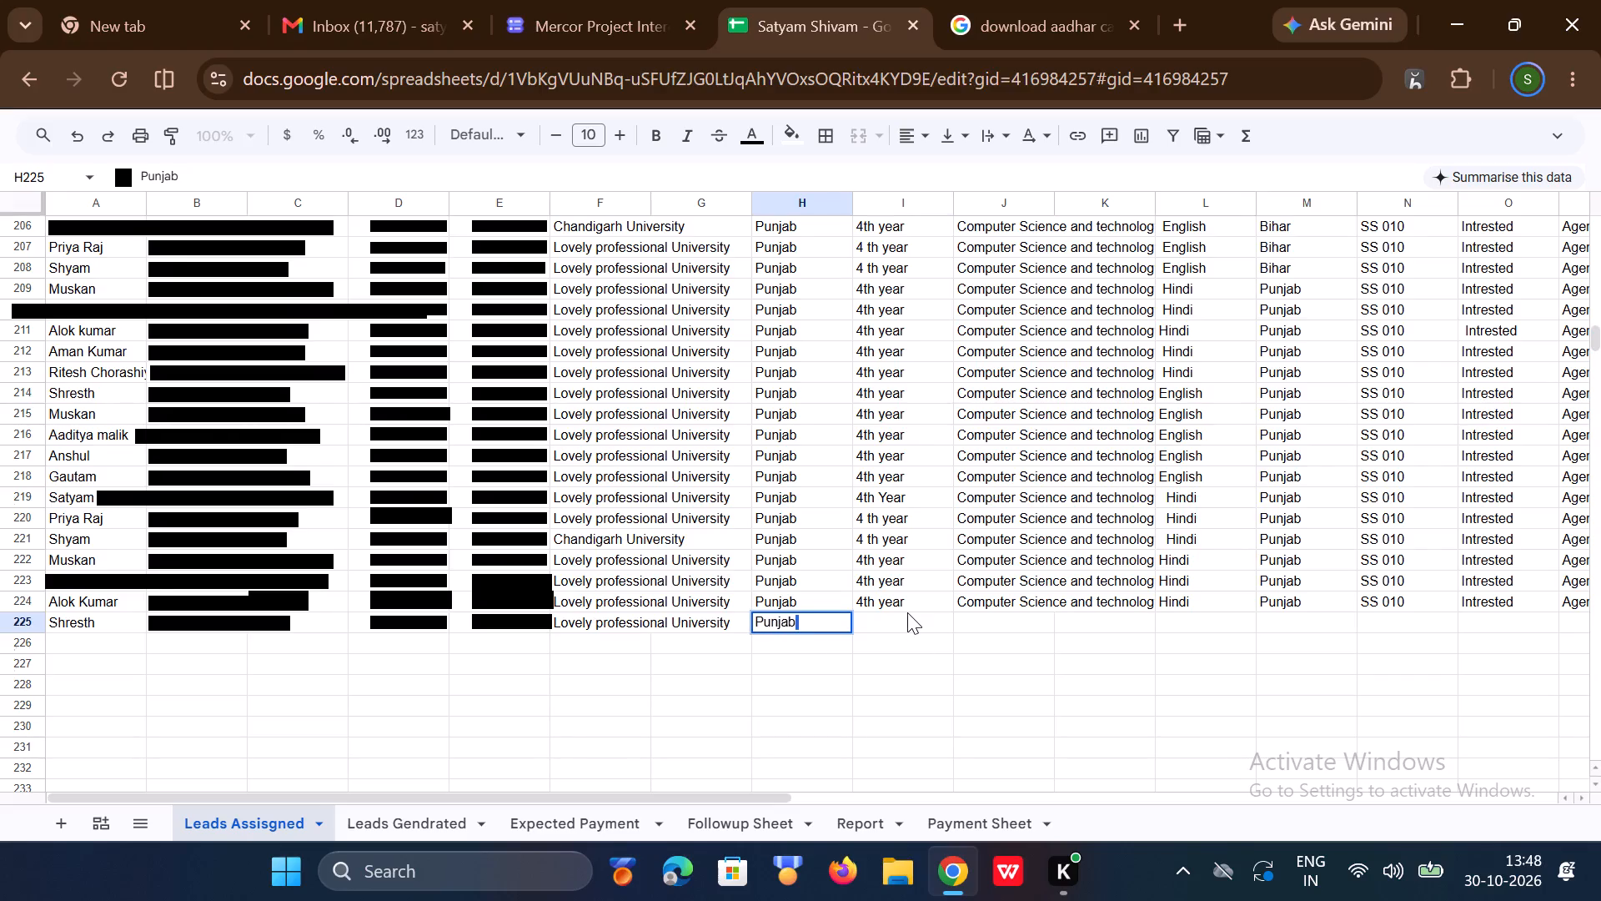
Open the study-year cell I225 of Shresth's row for editing.
{"action": "left_click", "coordinate": [907, 612]}
{"action": "double_click", "coordinate": [905, 622]}
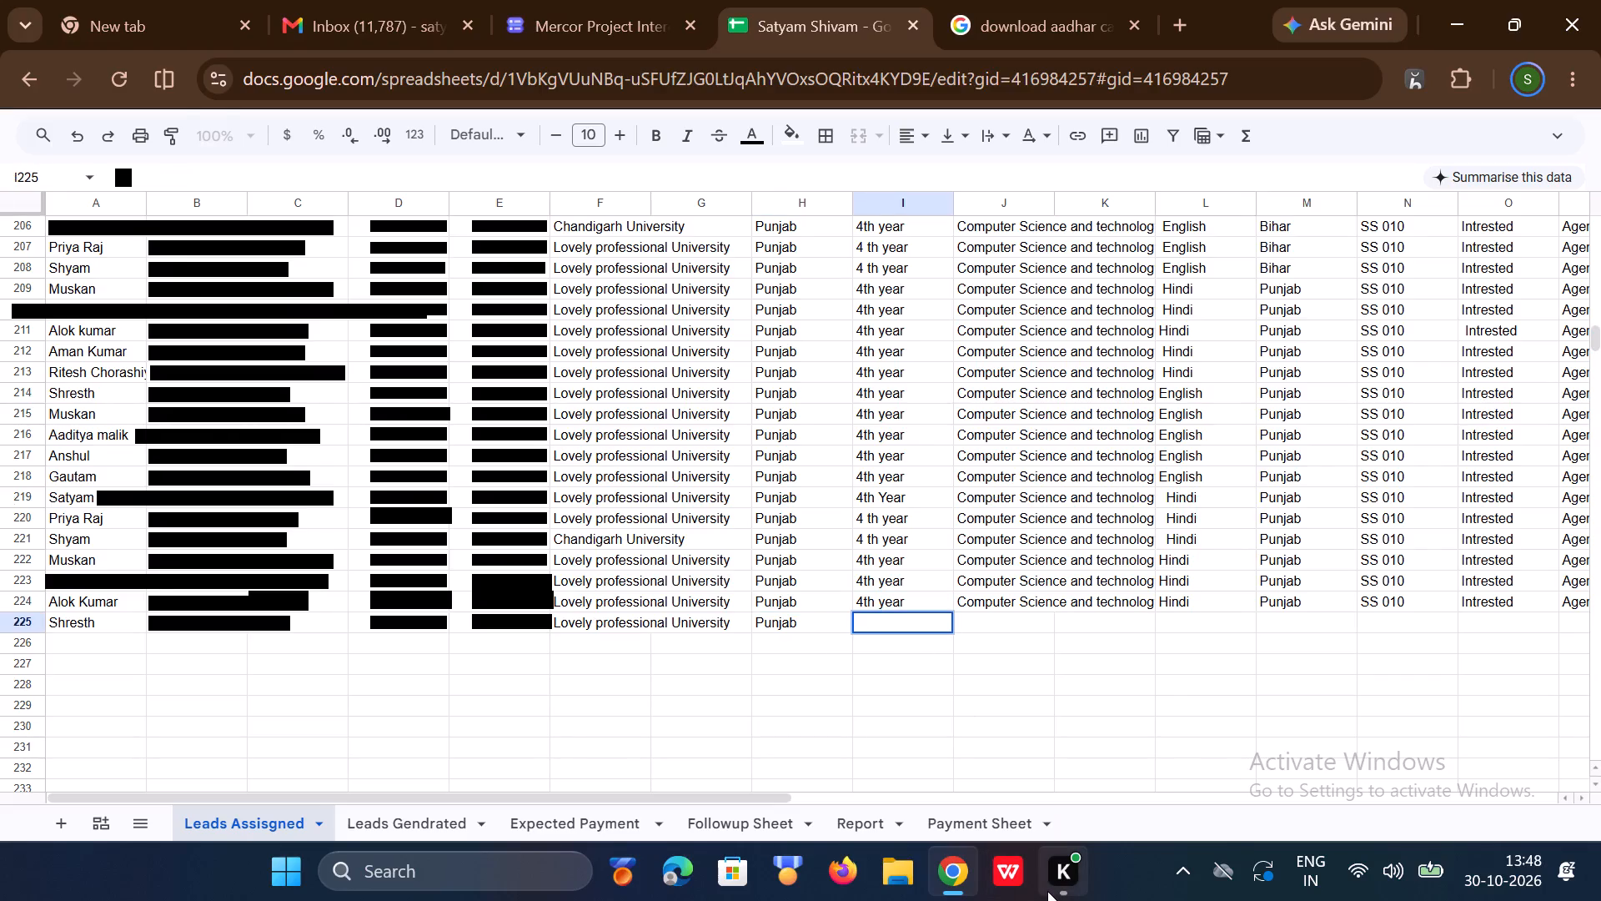
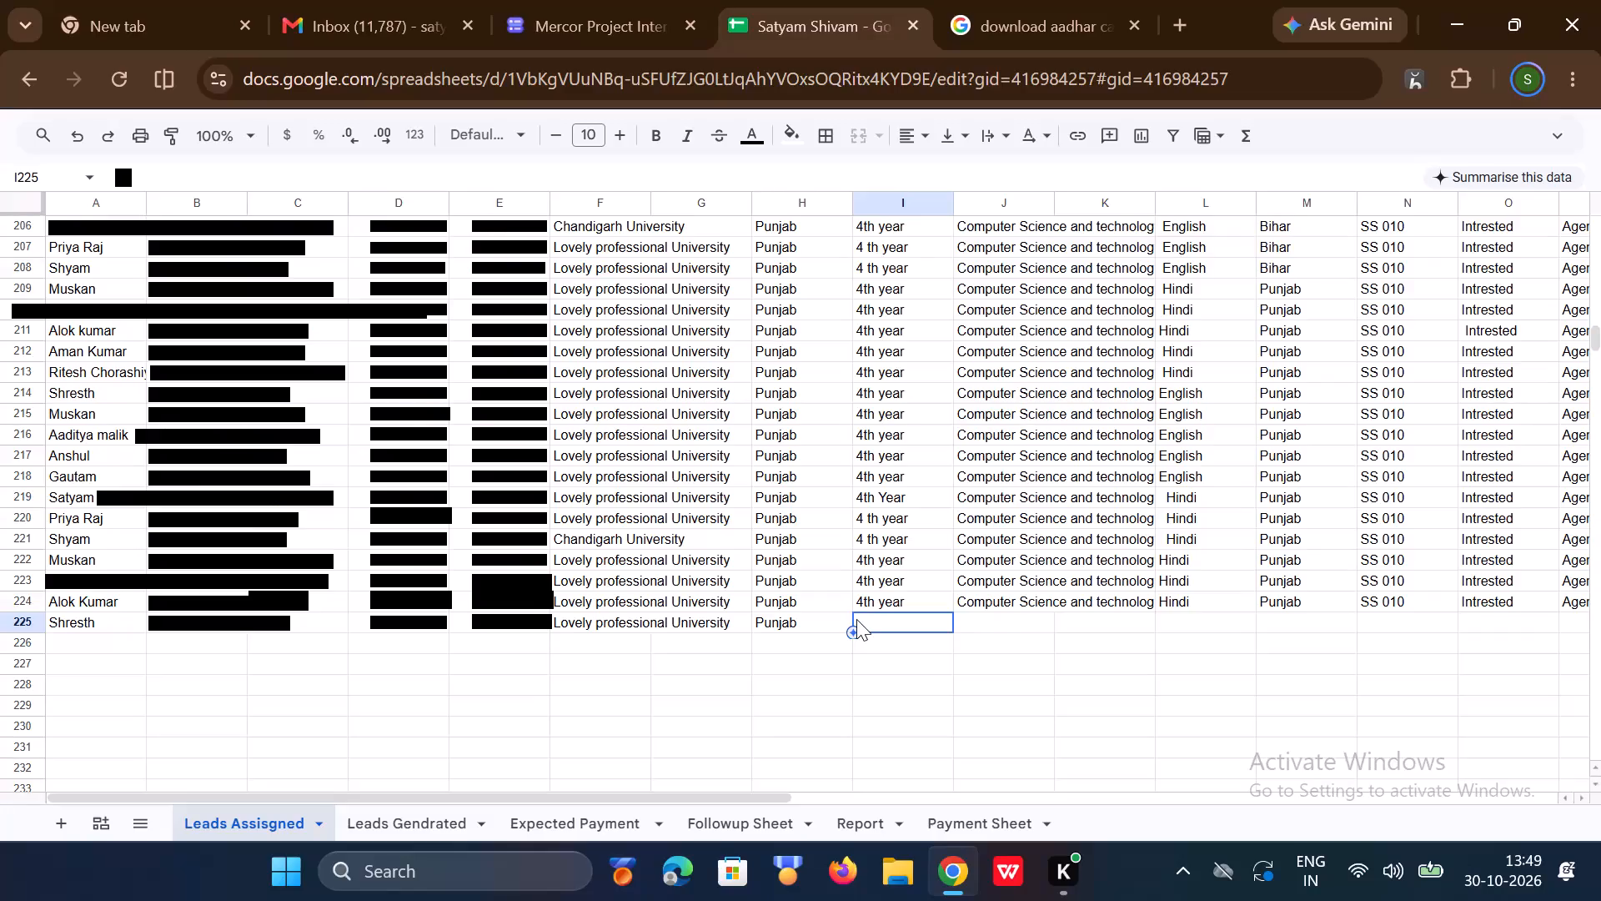
Enter "4 th year" as the study year in cell I225 of Shresth's row.
{"action": "left_click", "coordinate": [856, 619]}
{"action": "key", "text": "3"}
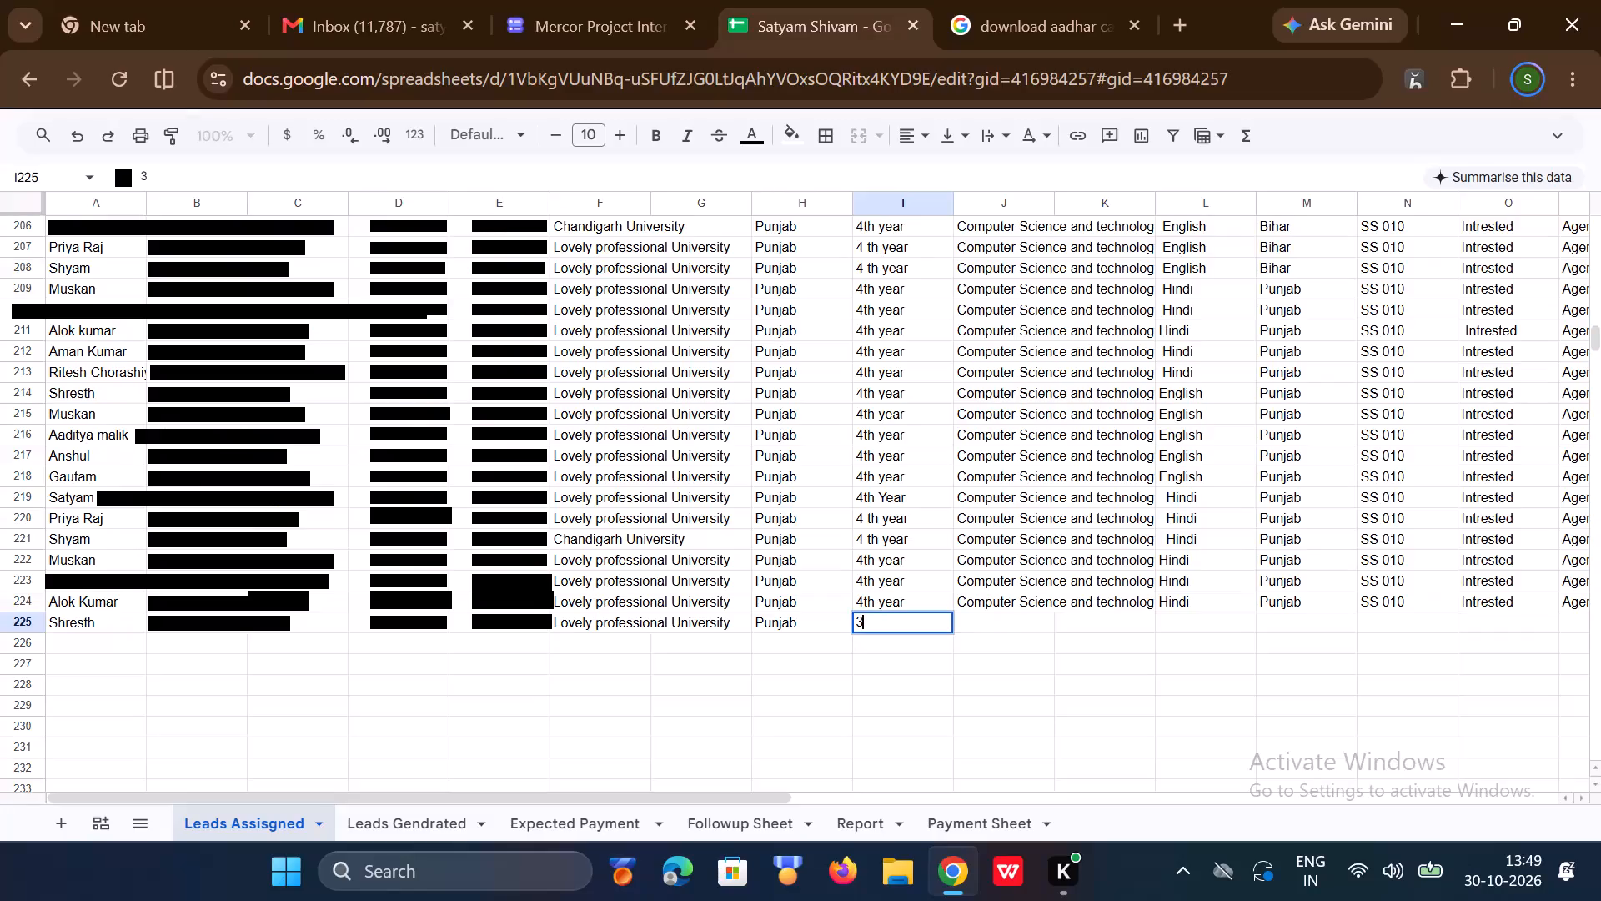
{"action": "key", "text": "BackSpace"}
{"action": "key", "text": "4"}
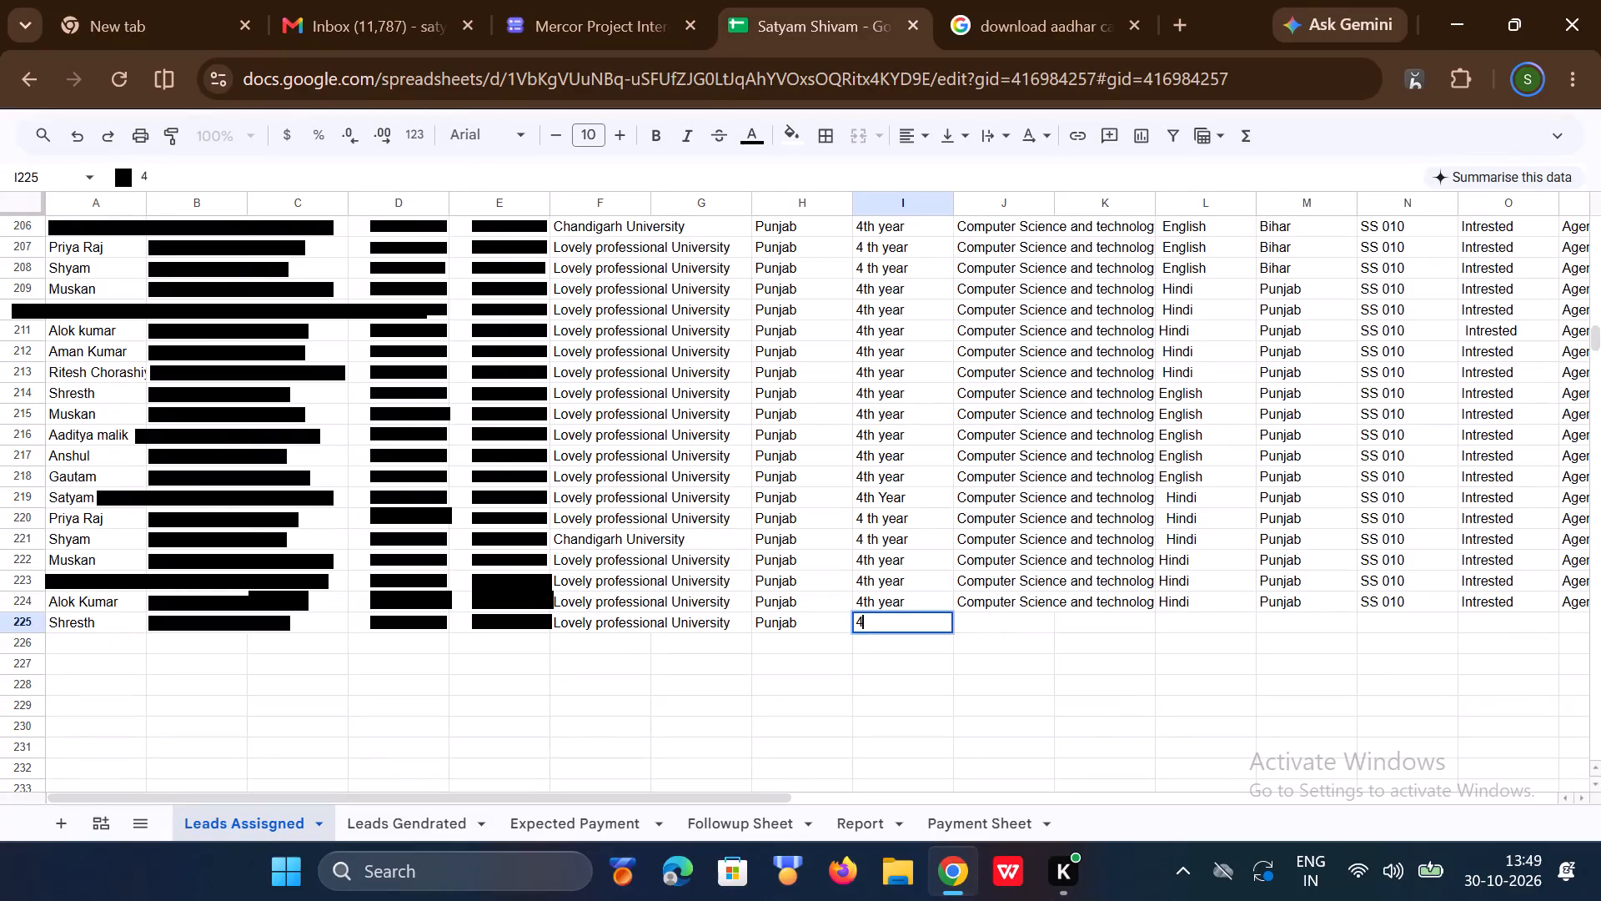
{"action": "key", "text": "space"}
{"action": "type", "text": "th"}
{"action": "key", "text": "space"}
{"action": "type", "text": "year"}
{"action": "key", "text": "space"}
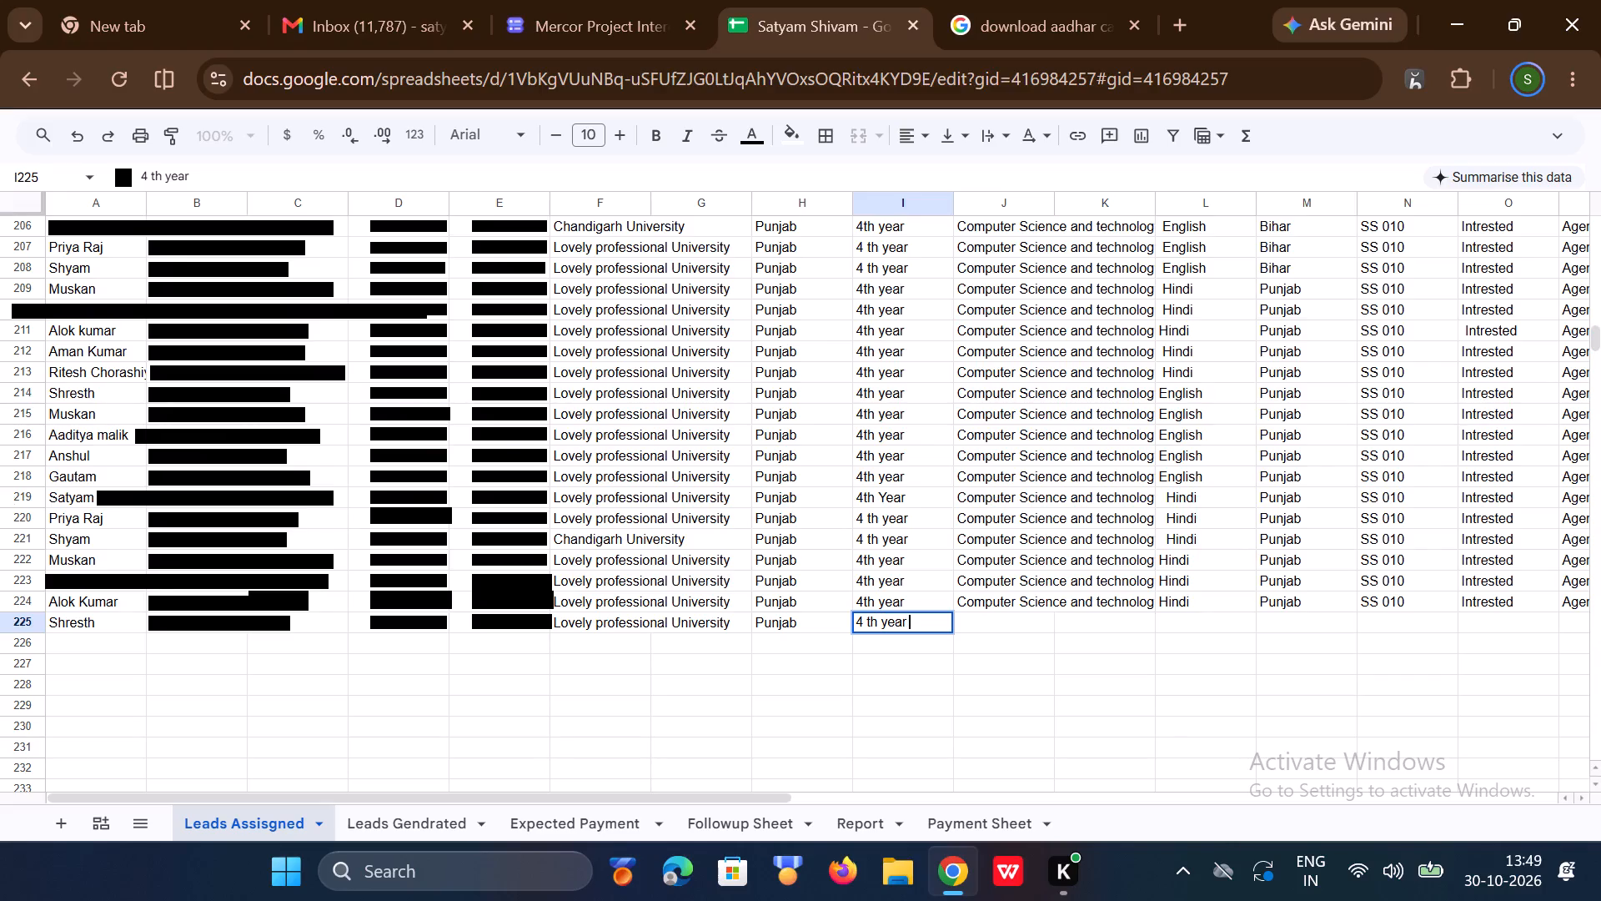
Enter "Computer Science and technology" as the field of study in cell J225 of Shresth's row.
{"action": "double_click", "coordinate": [1002, 622]}
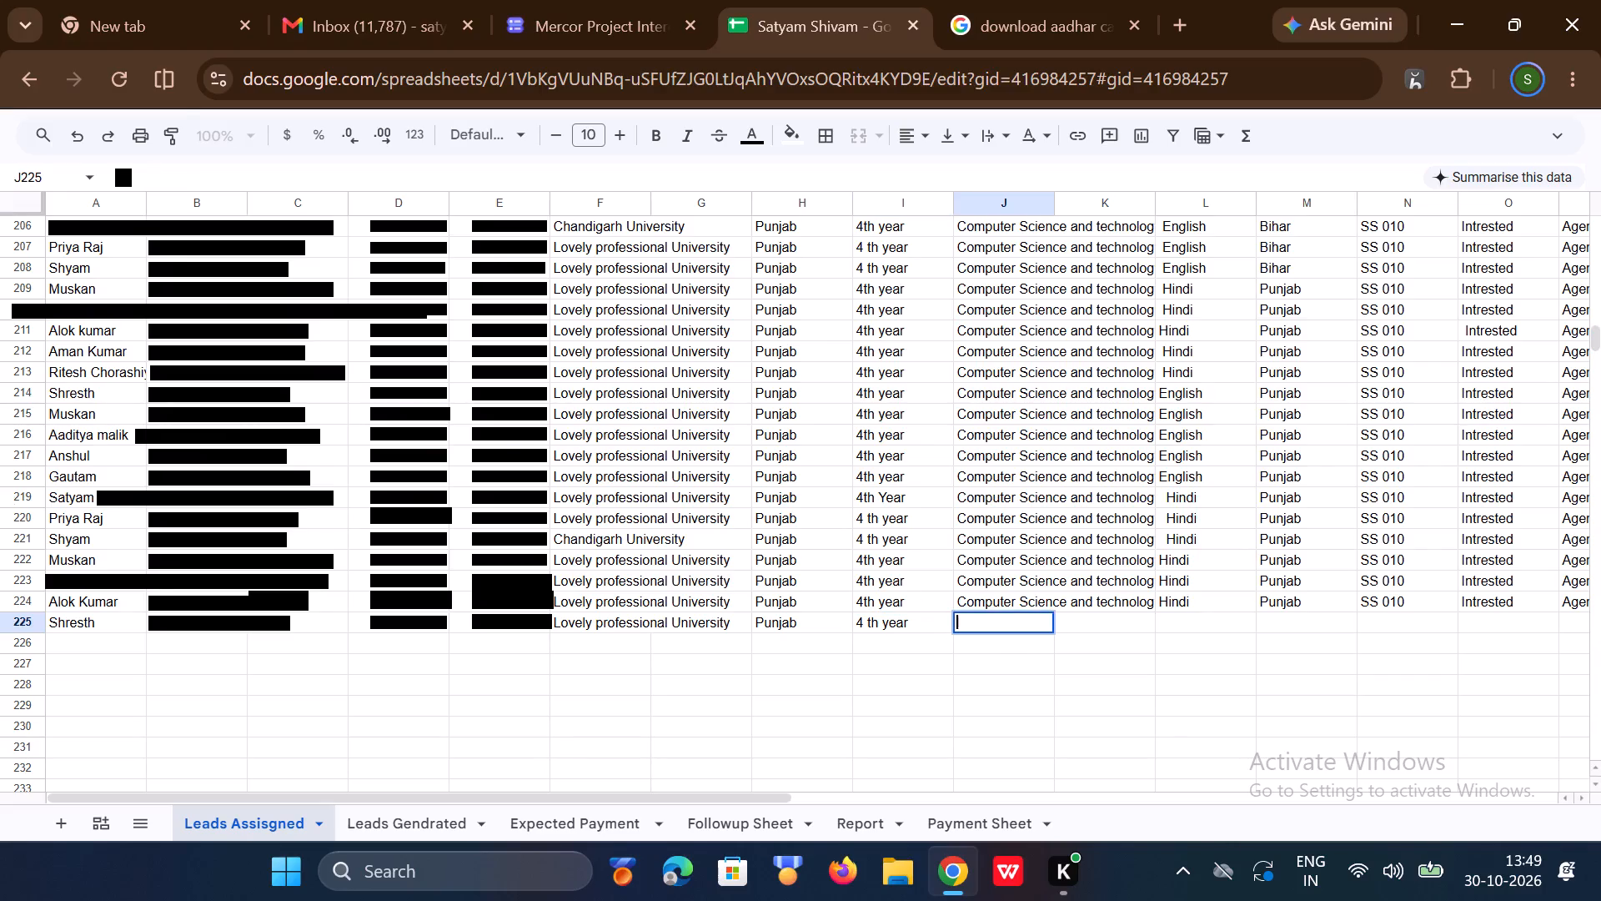
{"action": "key", "text": "shift+c"}
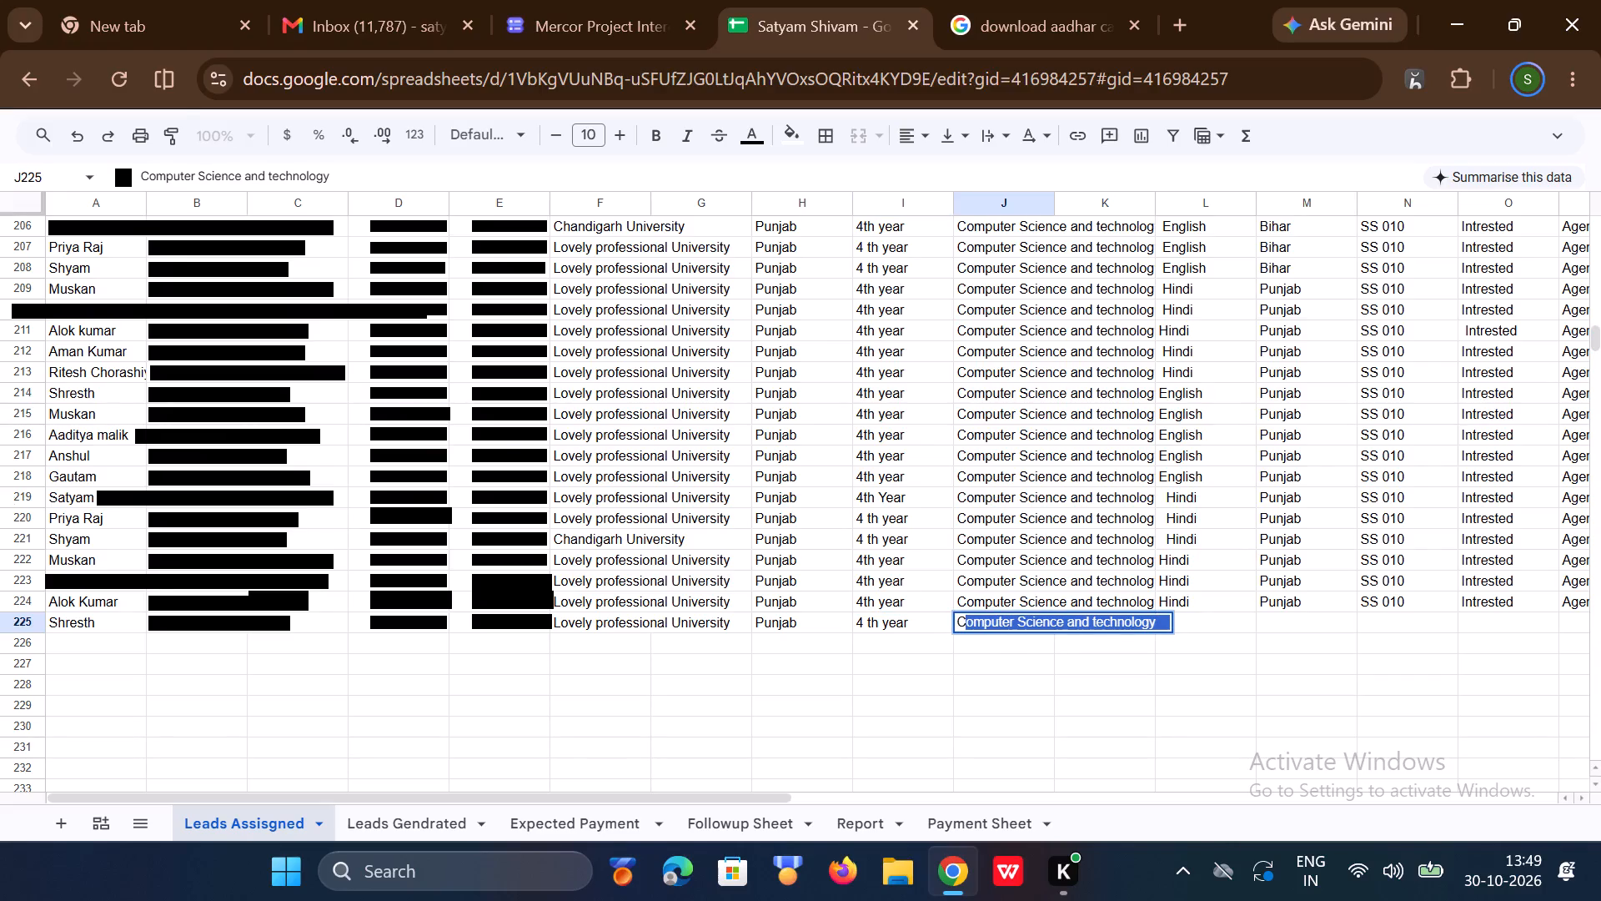
{"action": "type", "text": "omputer"}
{"action": "key", "text": "space"}
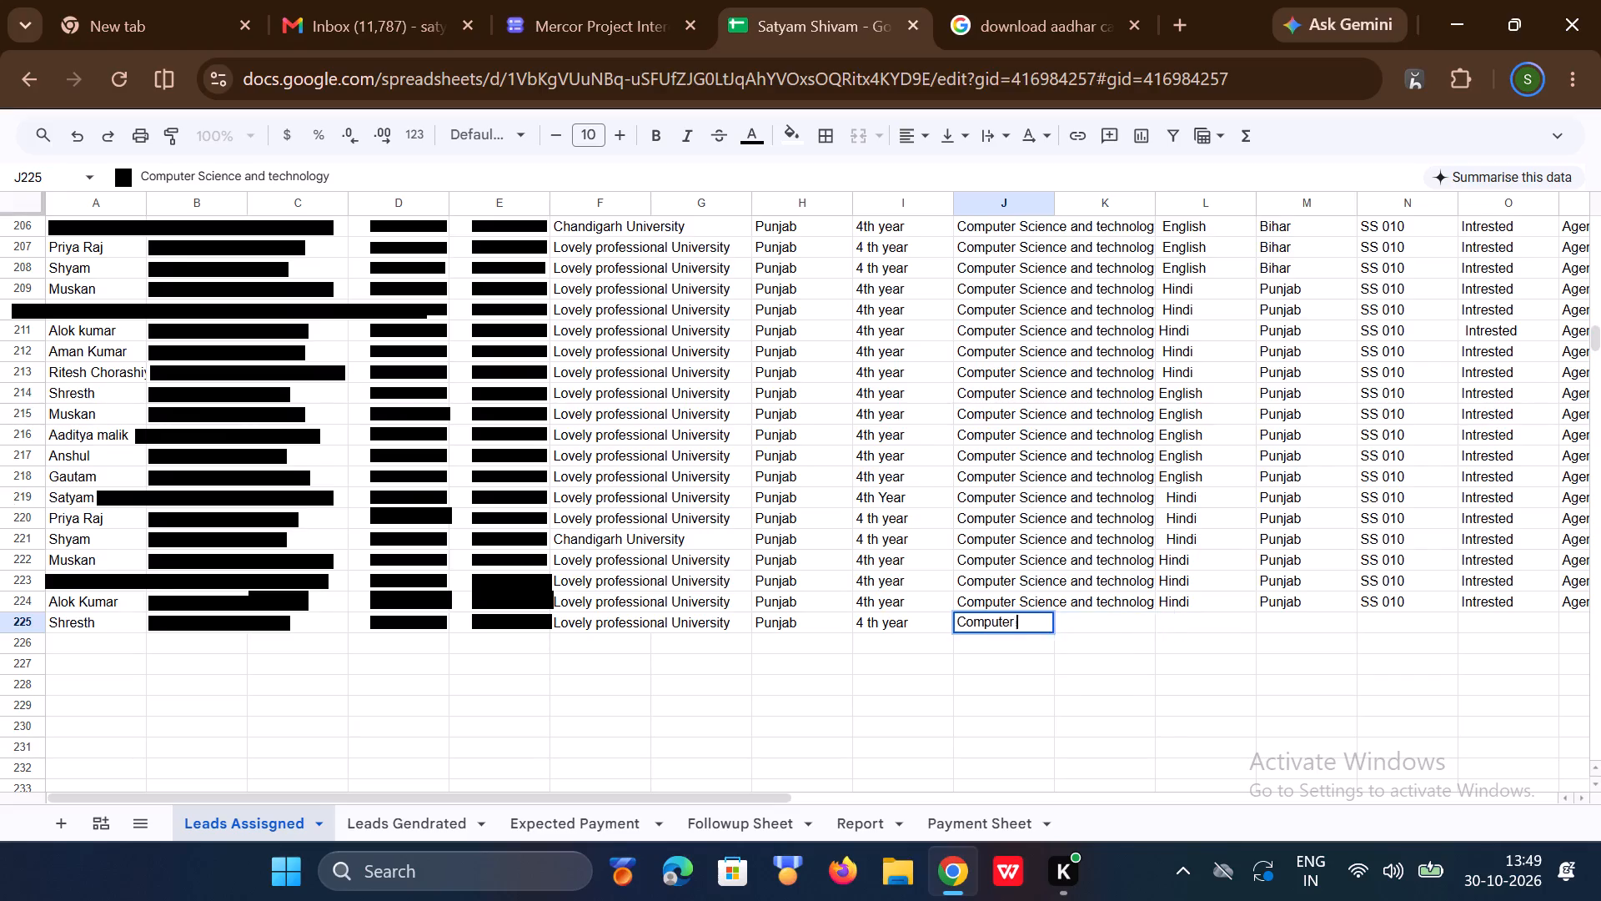
{"action": "key", "text": "shift+s"}
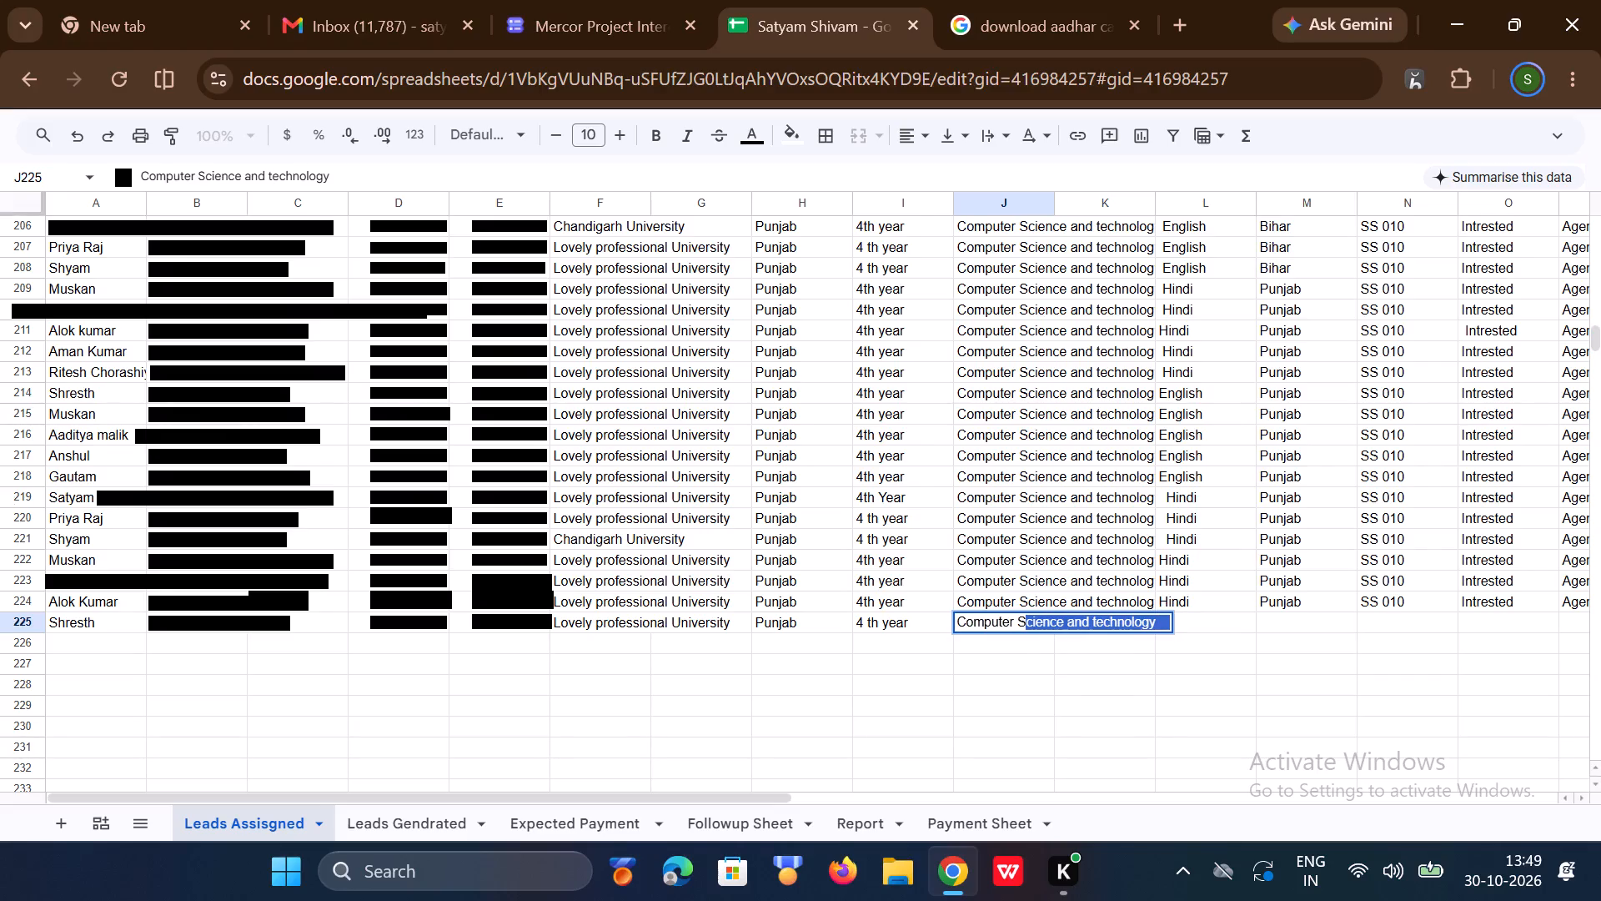
{"action": "type", "text": "cience v"}
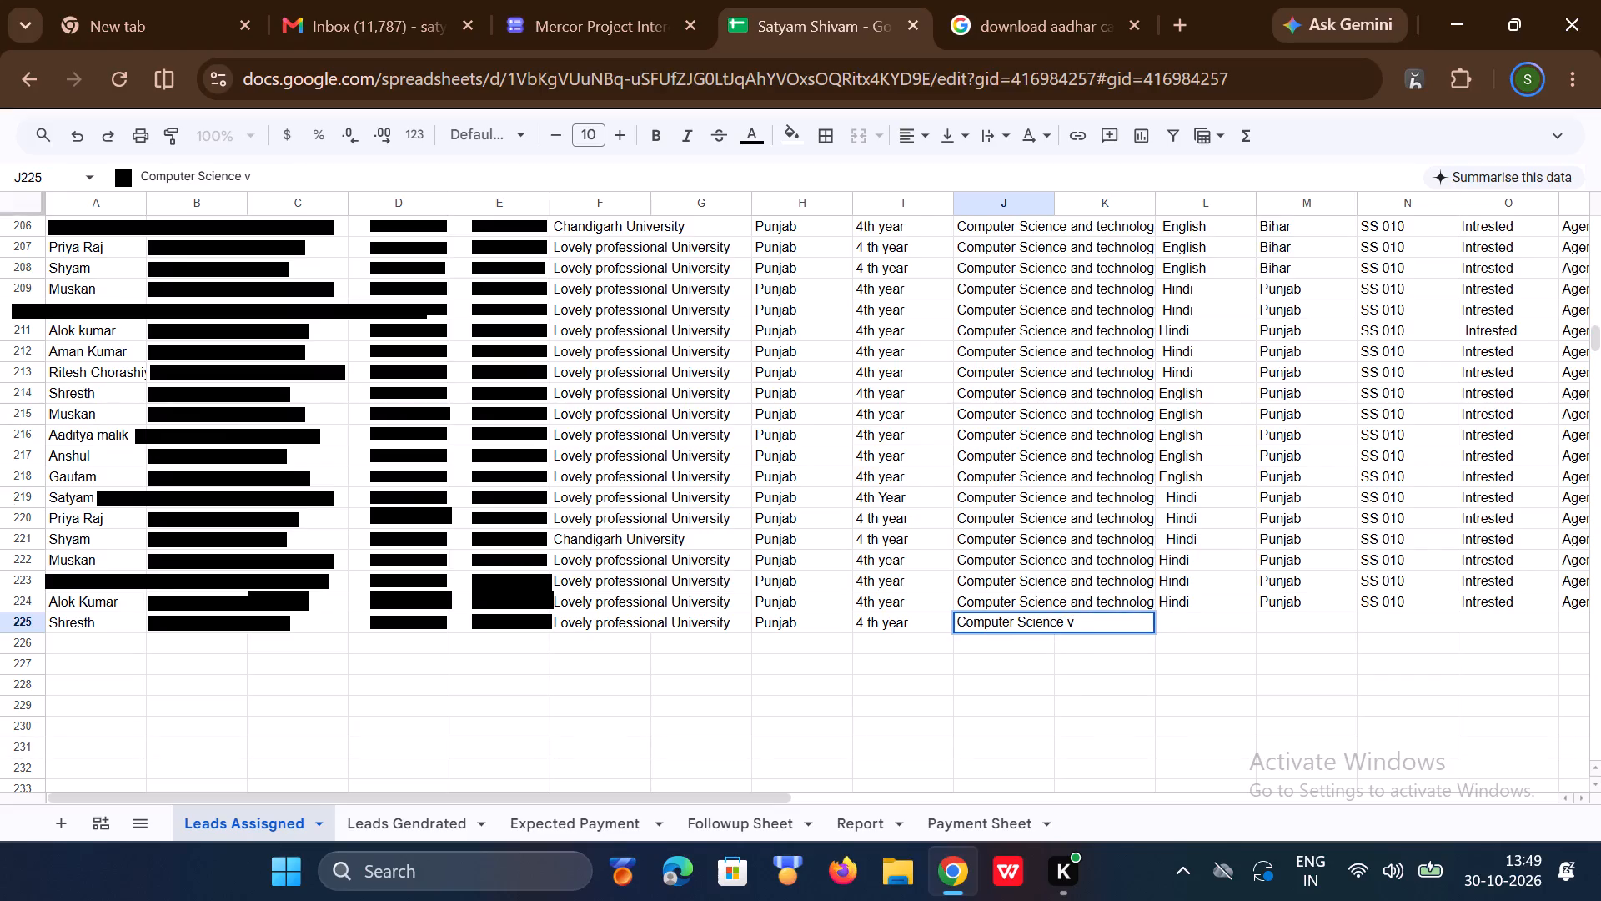
{"action": "key", "text": "backslash"}
{"action": "key", "text": "BackSpace"}
{"action": "key", "text": "backslash"}
{"action": "key", "text": "BackSpace"}
{"action": "key", "text": "BackSpace"}
{"action": "type", "text": "and"}
{"action": "key", "text": "space"}
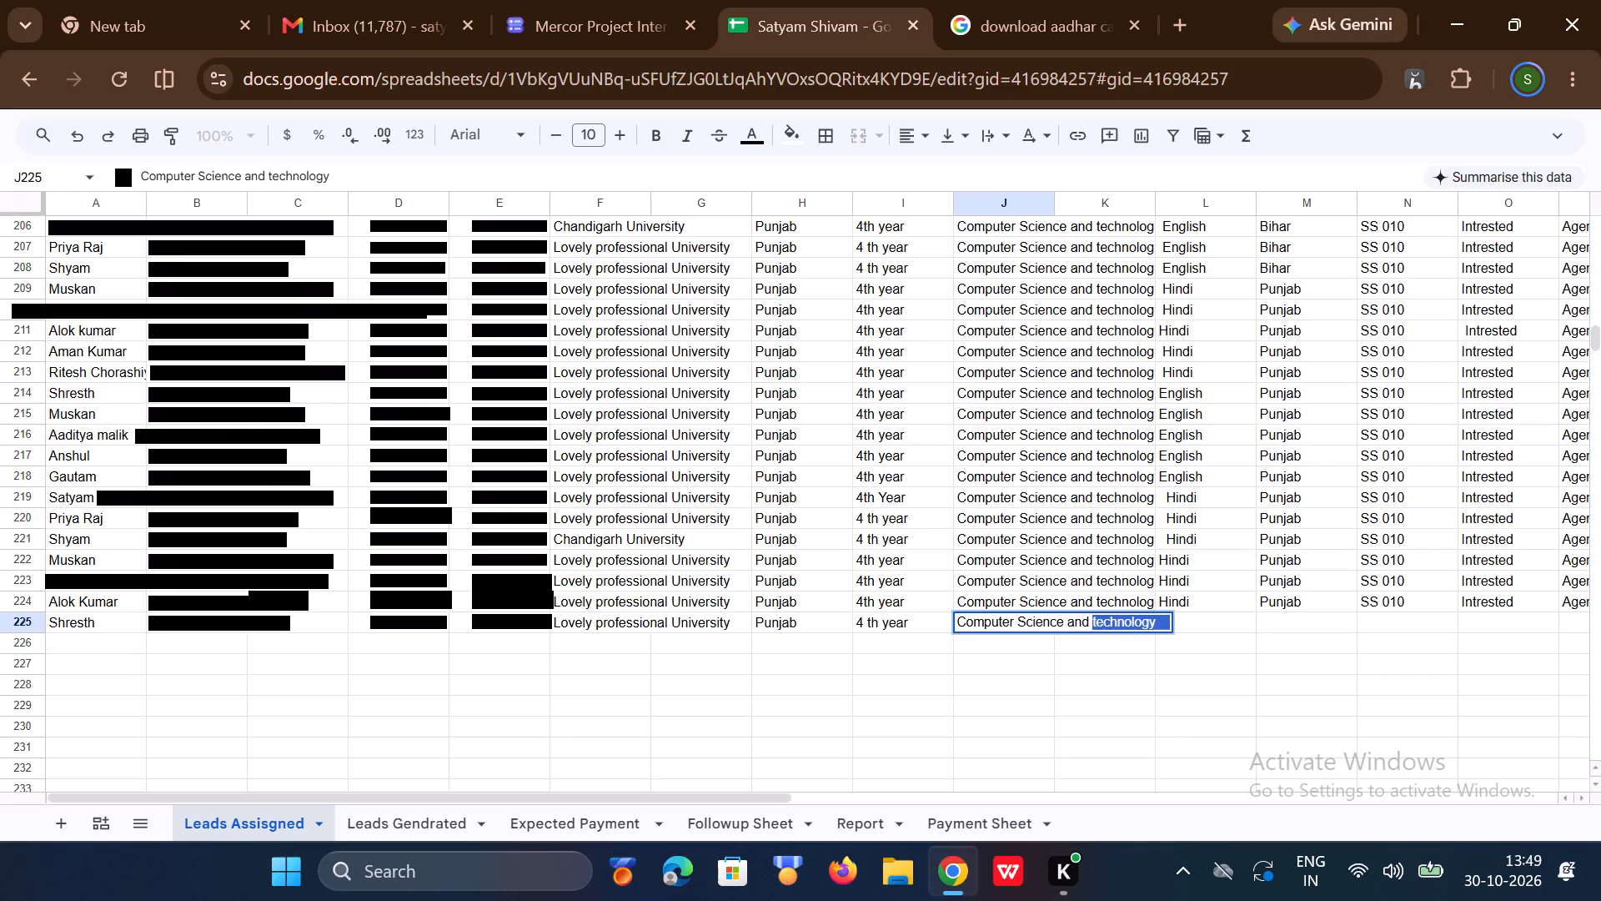
{"action": "type", "text": "te"}
{"action": "type", "text": "ch"}
{"action": "key", "text": "BackSpace"}
{"action": "type", "text": "nol"}
{"action": "key", "text": "y"}
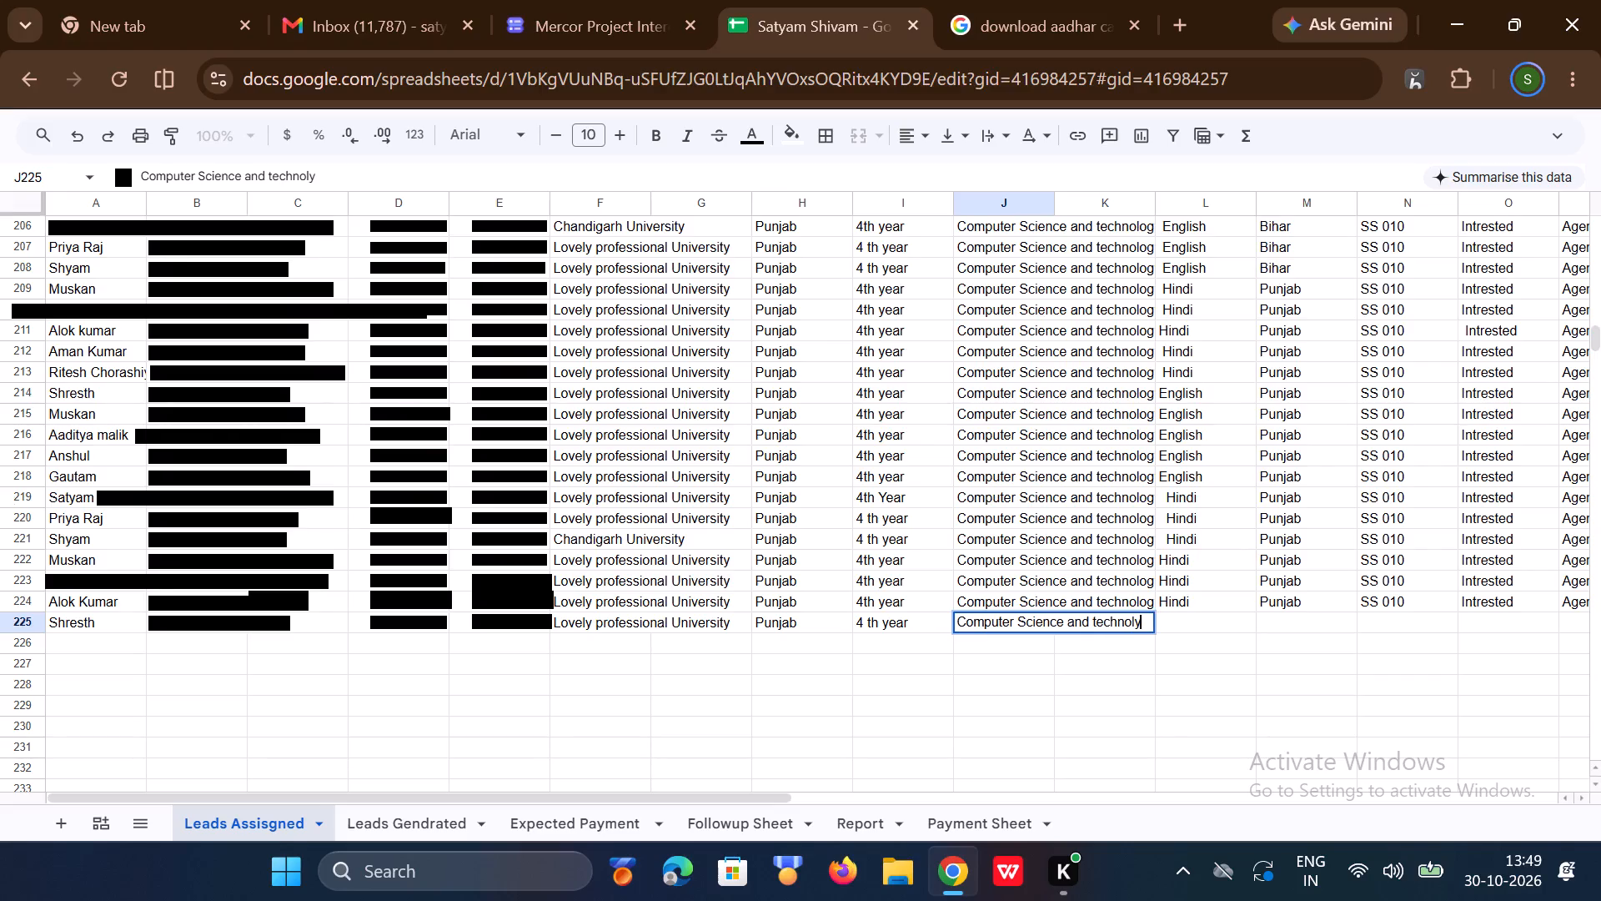
{"action": "key", "text": "BackSpace"}
{"action": "key", "text": "BackSpace"}
{"action": "type", "text": "logy"}
{"action": "key", "text": "space"}
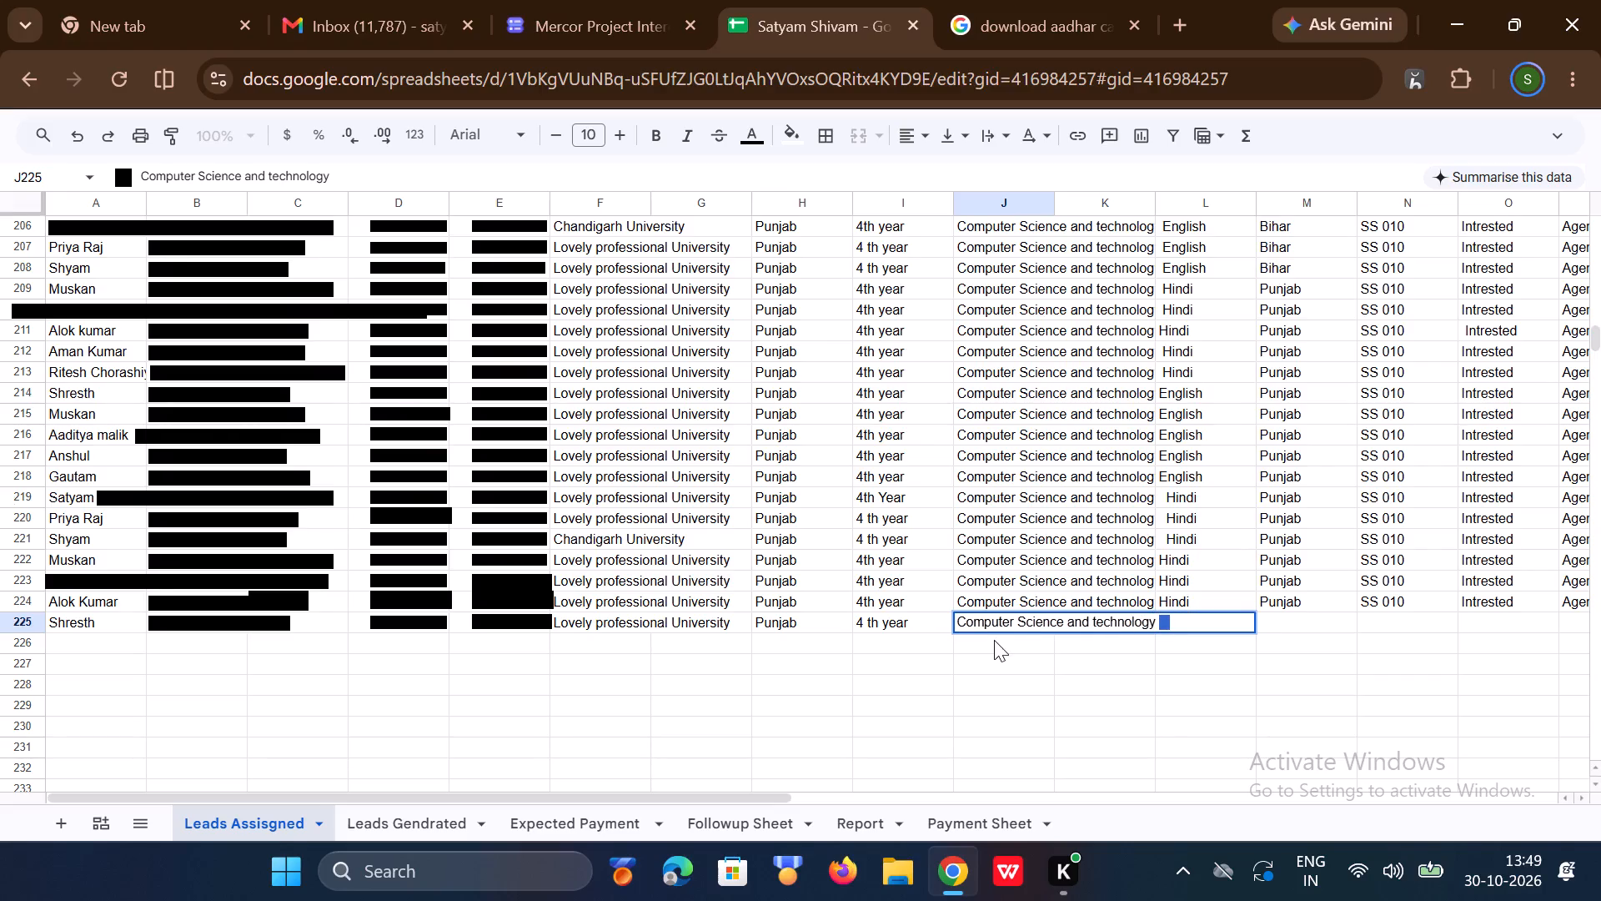
{"action": "left_click", "coordinate": [998, 654]}
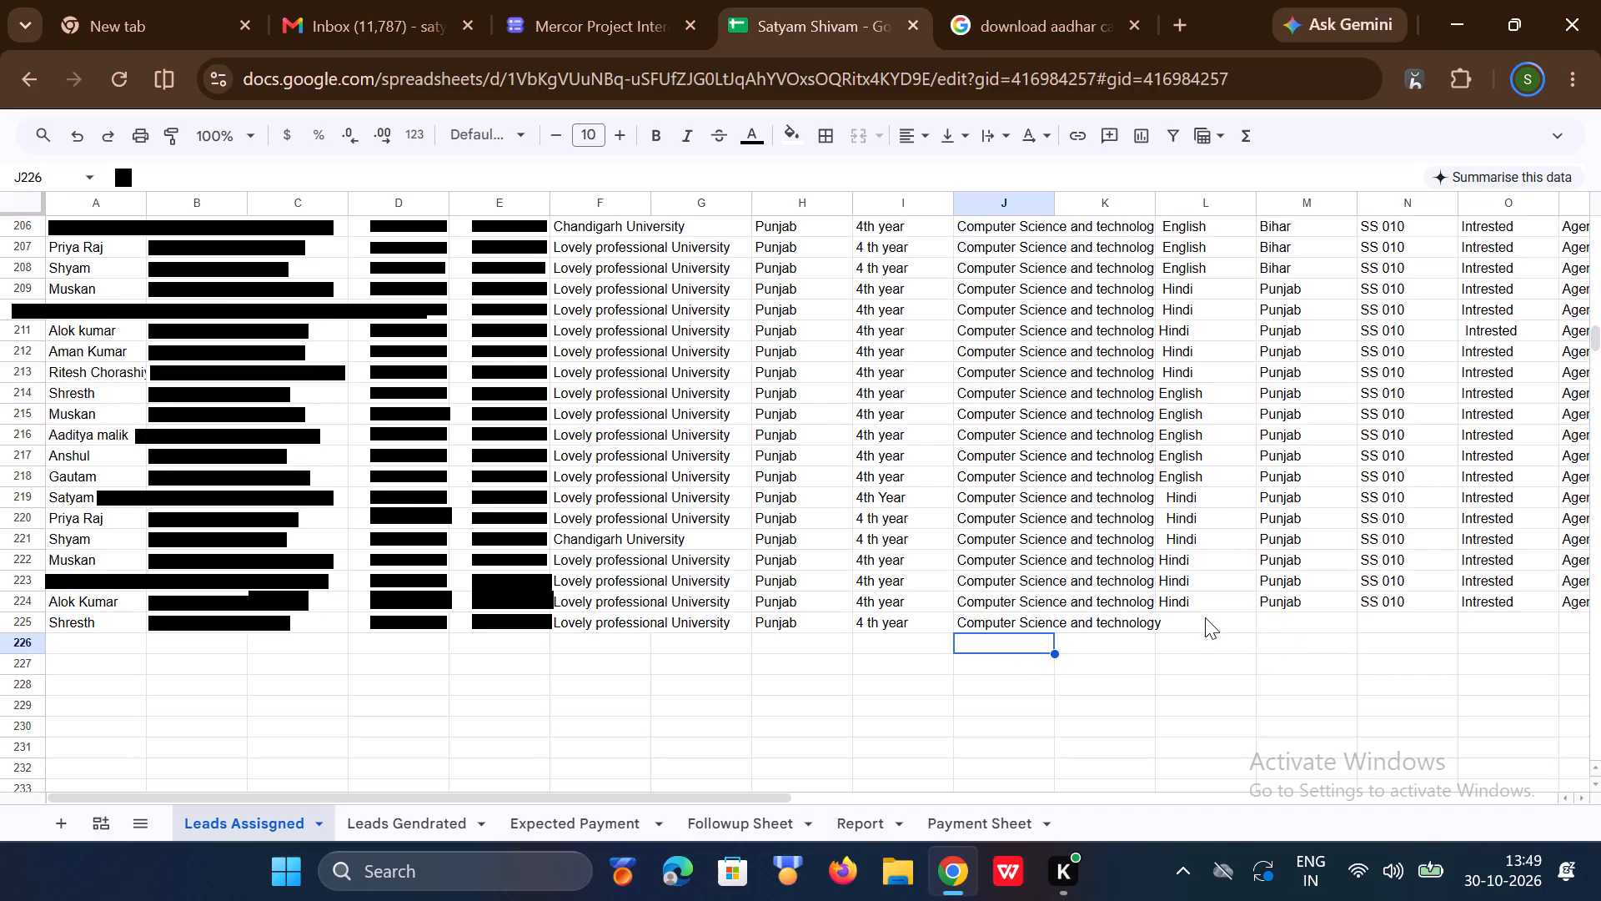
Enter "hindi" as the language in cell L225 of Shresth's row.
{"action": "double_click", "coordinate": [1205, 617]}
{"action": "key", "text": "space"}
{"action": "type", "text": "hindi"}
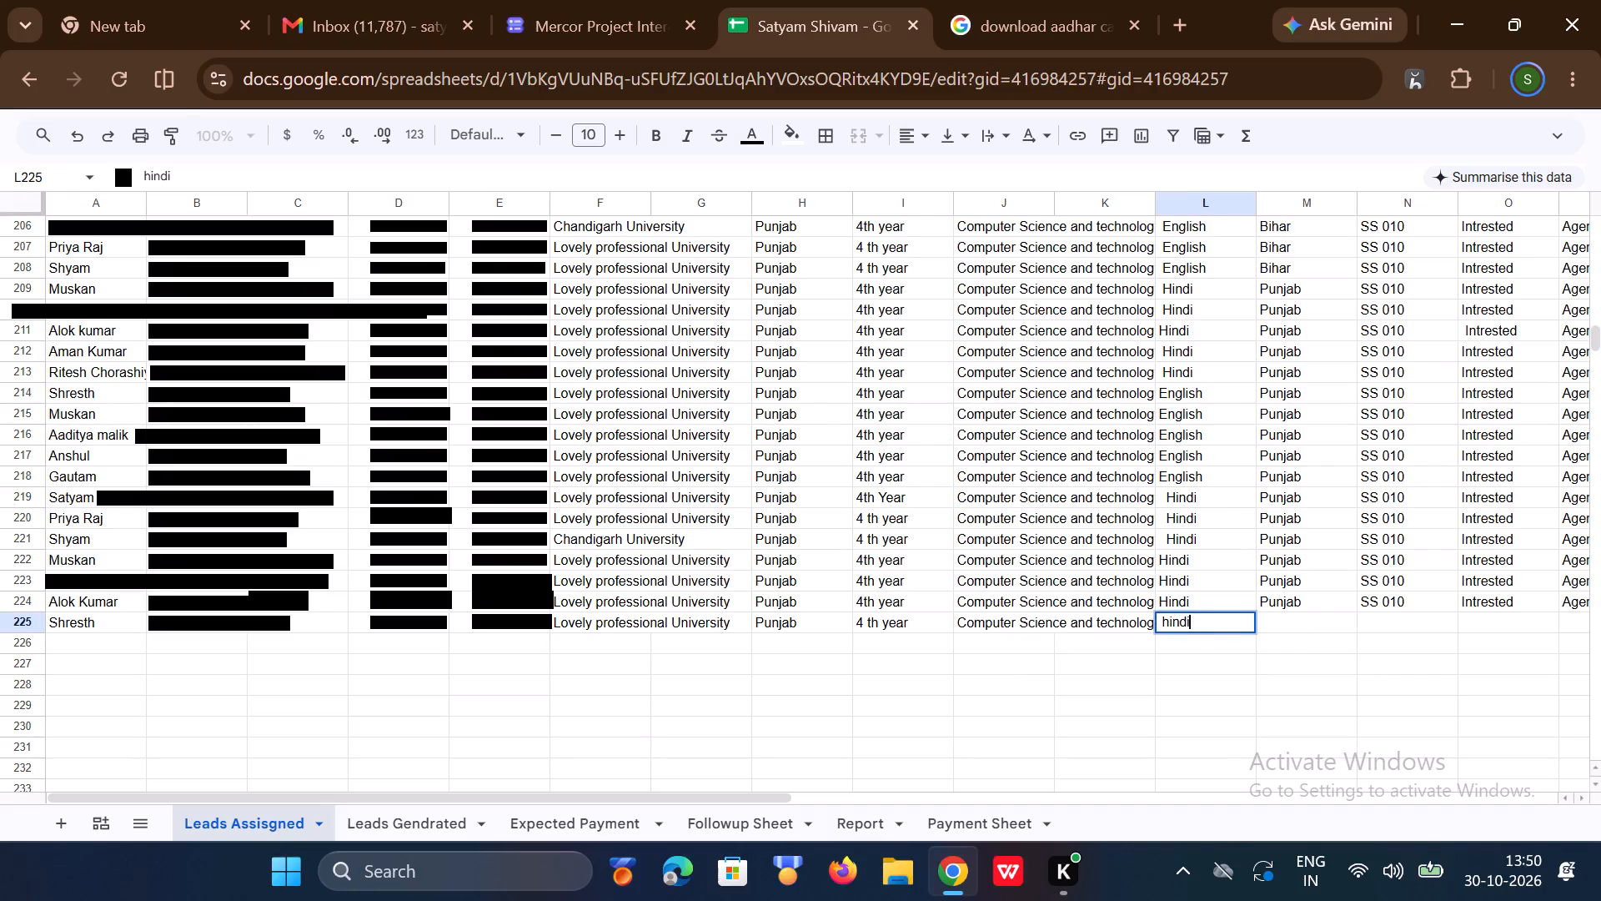
Enter "Bihar" as the state in cell M225 of Shresth's row.
{"action": "left_click", "coordinate": [1275, 633]}
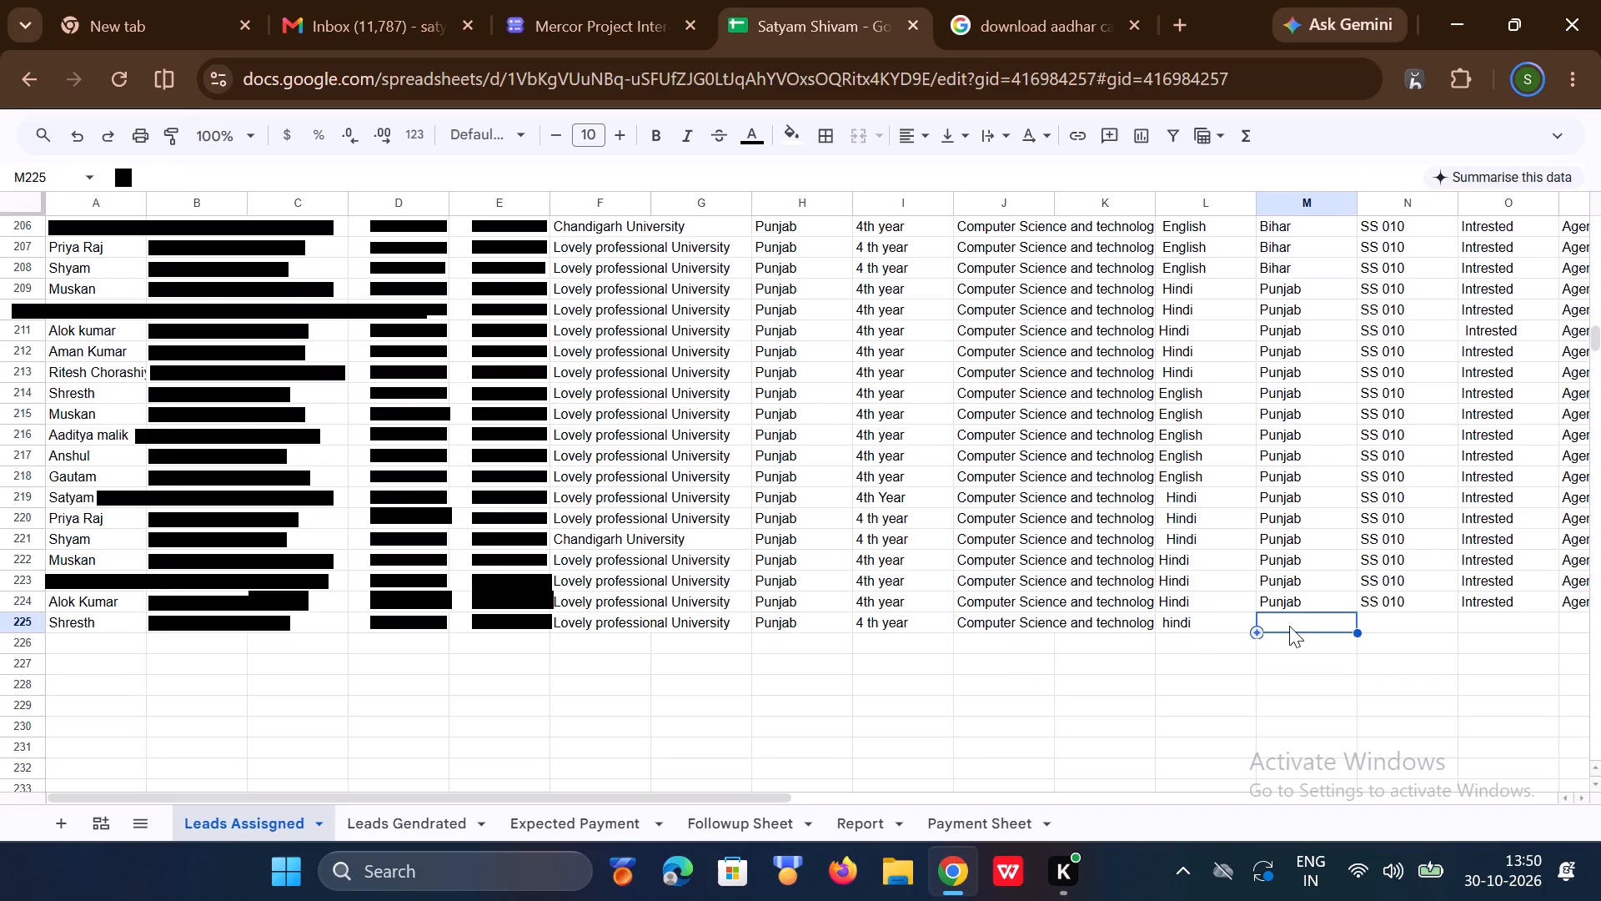
{"action": "double_click", "coordinate": [1289, 626]}
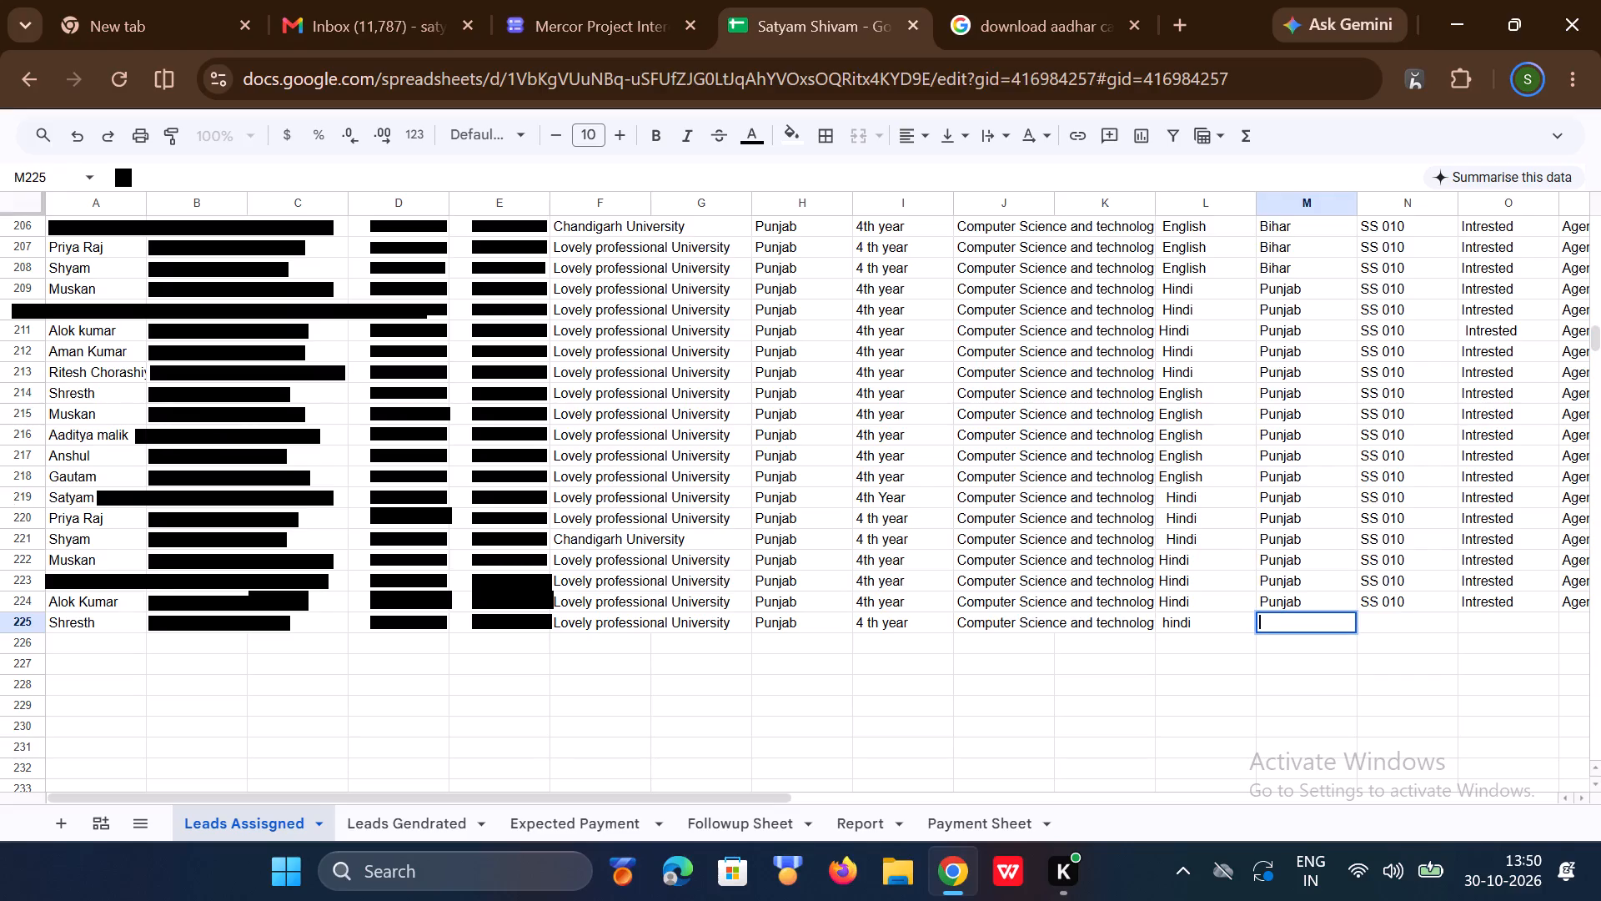
{"action": "key", "text": "shift+p"}
{"action": "key", "text": "BackSpace"}
{"action": "key", "text": "slash"}
{"action": "key", "text": "BackSpace"}
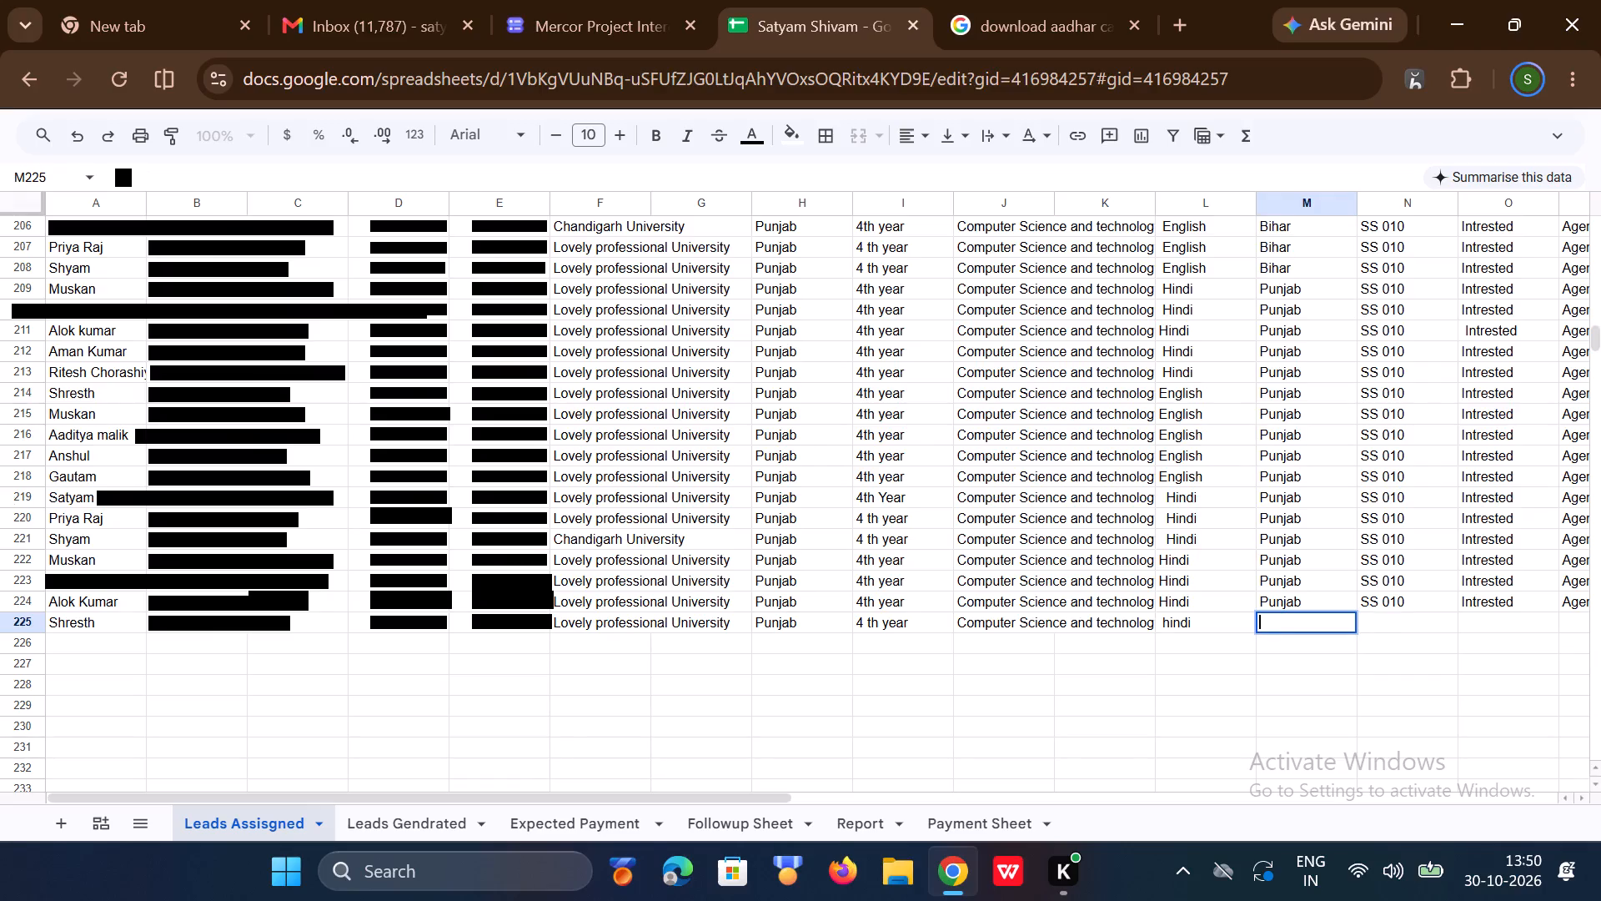
{"action": "key", "text": "shift+b"}
{"action": "key", "text": "i"}
{"action": "type", "text": "har"}
Retype the language in cell L225 of Shresth's row as "Hindi" with a capital H.
{"action": "double_click", "coordinate": [1169, 627]}
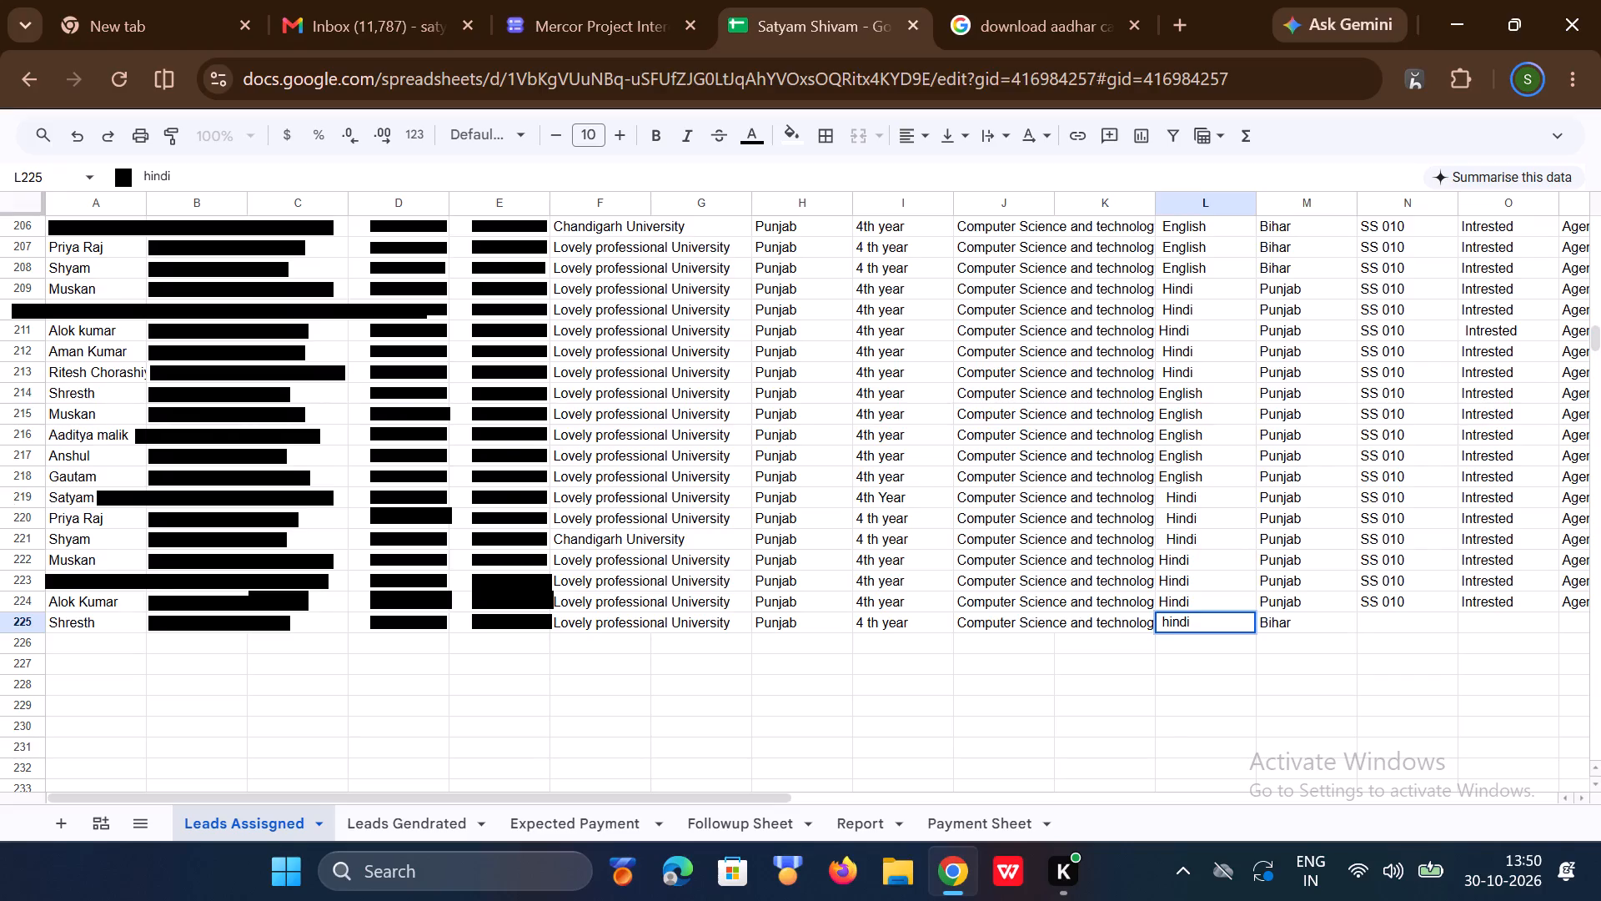
{"action": "left_click", "coordinate": [1192, 623]}
{"action": "key", "text": "BackSpace"}
{"action": "key", "text": "BackSpace"}
{"action": "key", "text": "BackSpace"}
{"action": "key", "text": "BackSpace"}
{"action": "key", "text": "BackSpace"}
{"action": "key", "text": "shift+h"}
{"action": "key", "text": "i"}
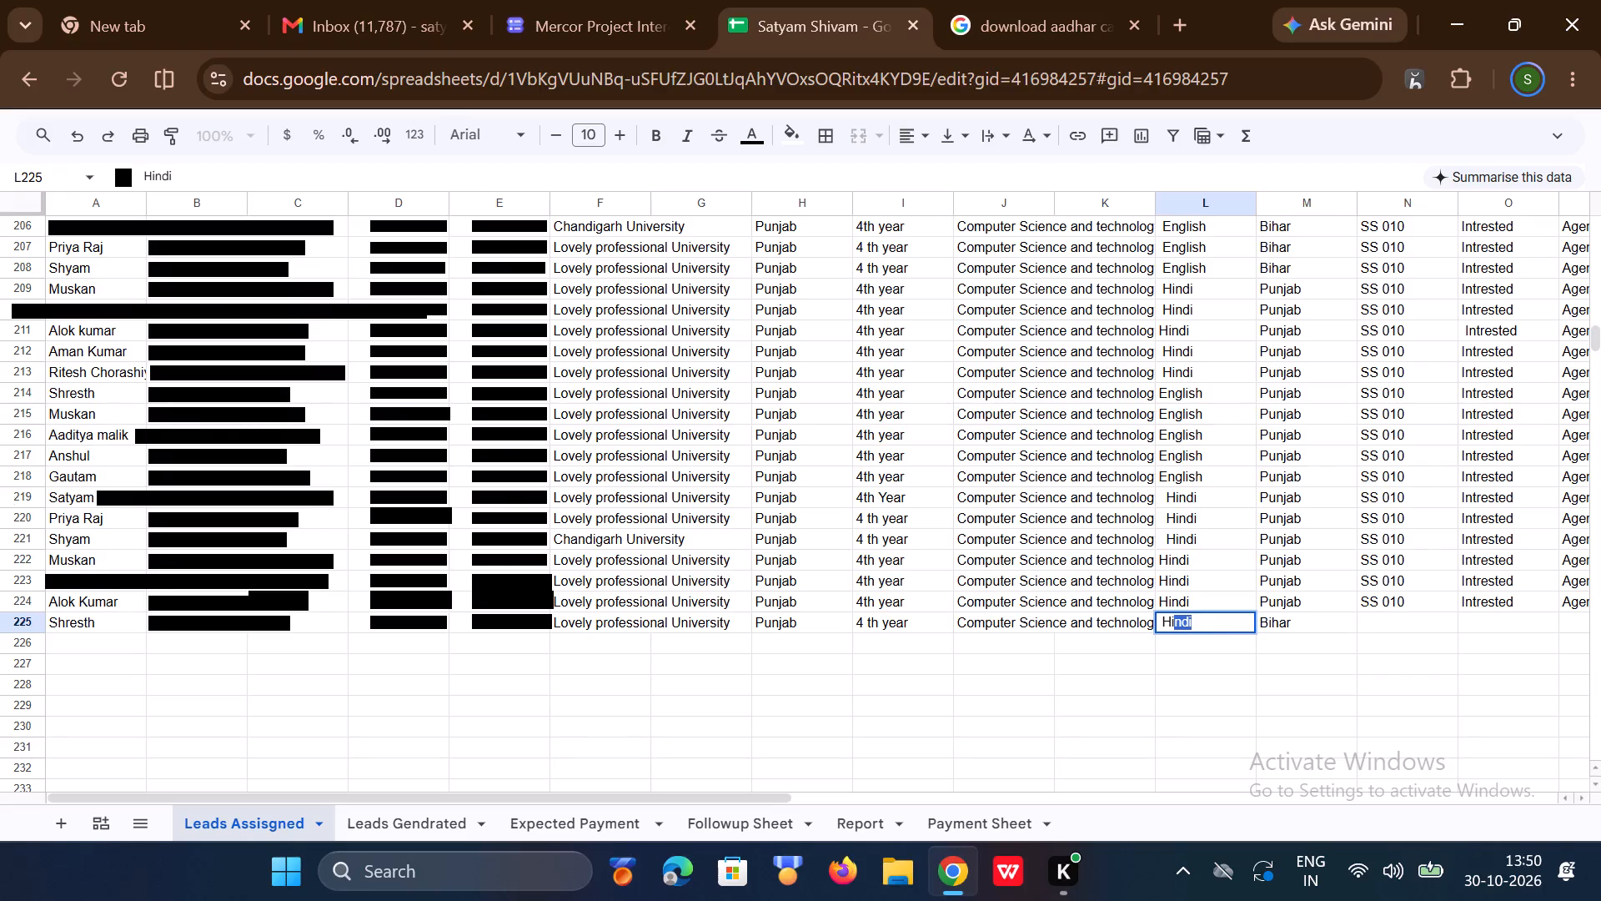
{"action": "type", "text": "ndi"}
Enter the code "SS 010" in cell N225 of Shresth's row.
{"action": "left_click", "coordinate": [1378, 629]}
{"action": "double_click", "coordinate": [1378, 629]}
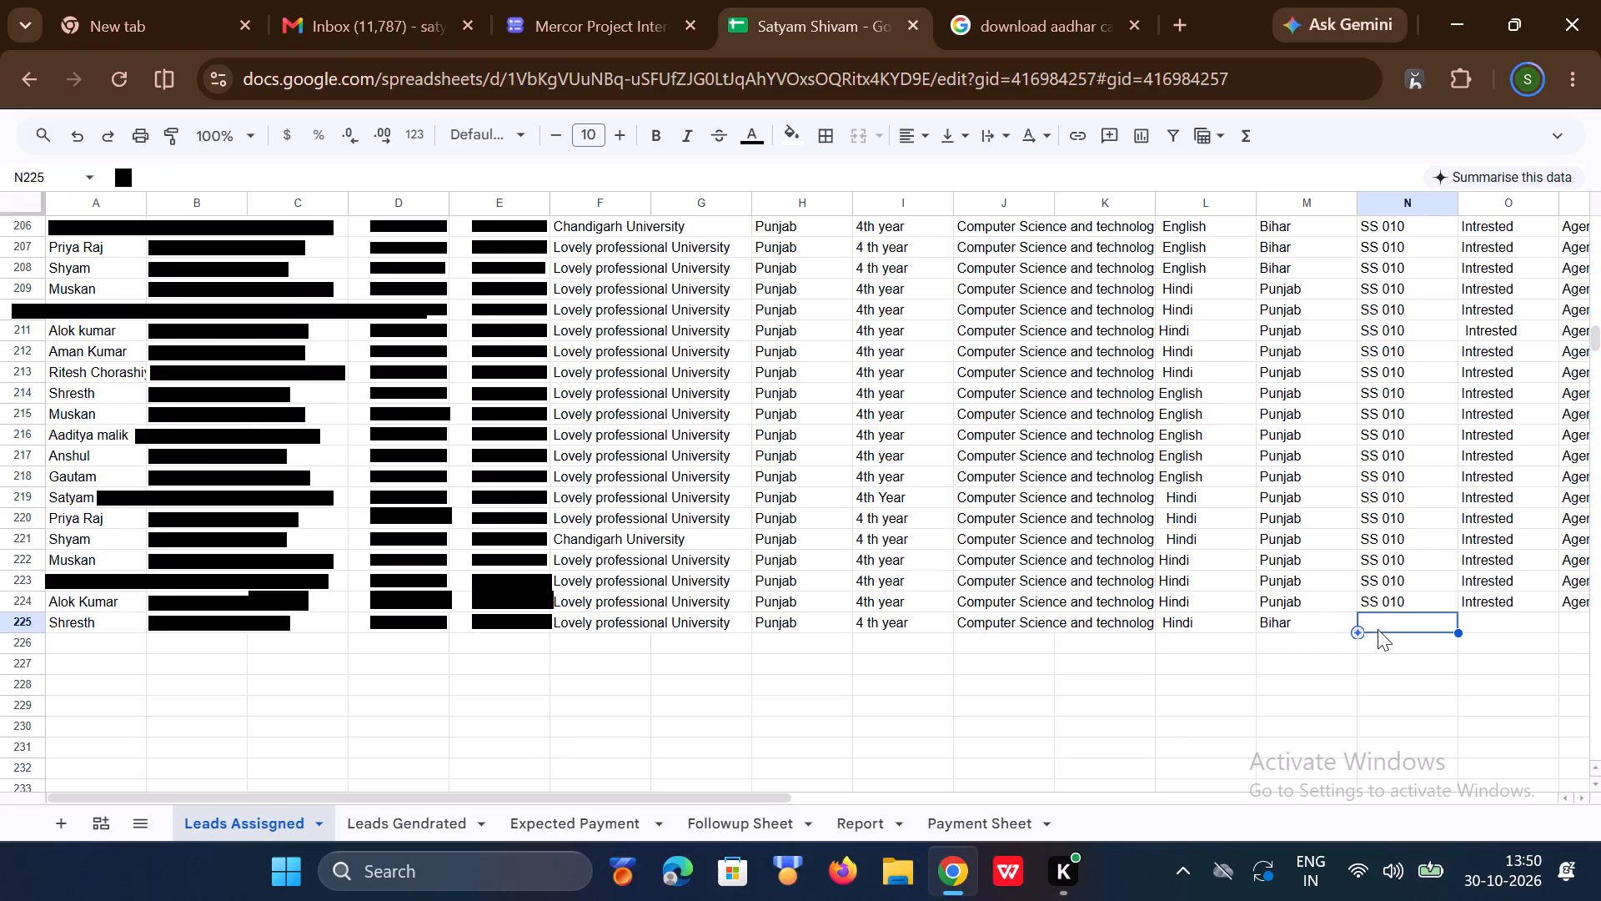
{"action": "type", "text": "Ss"}
{"action": "key", "text": "BackSpace"}
{"action": "type", "text": "S"}
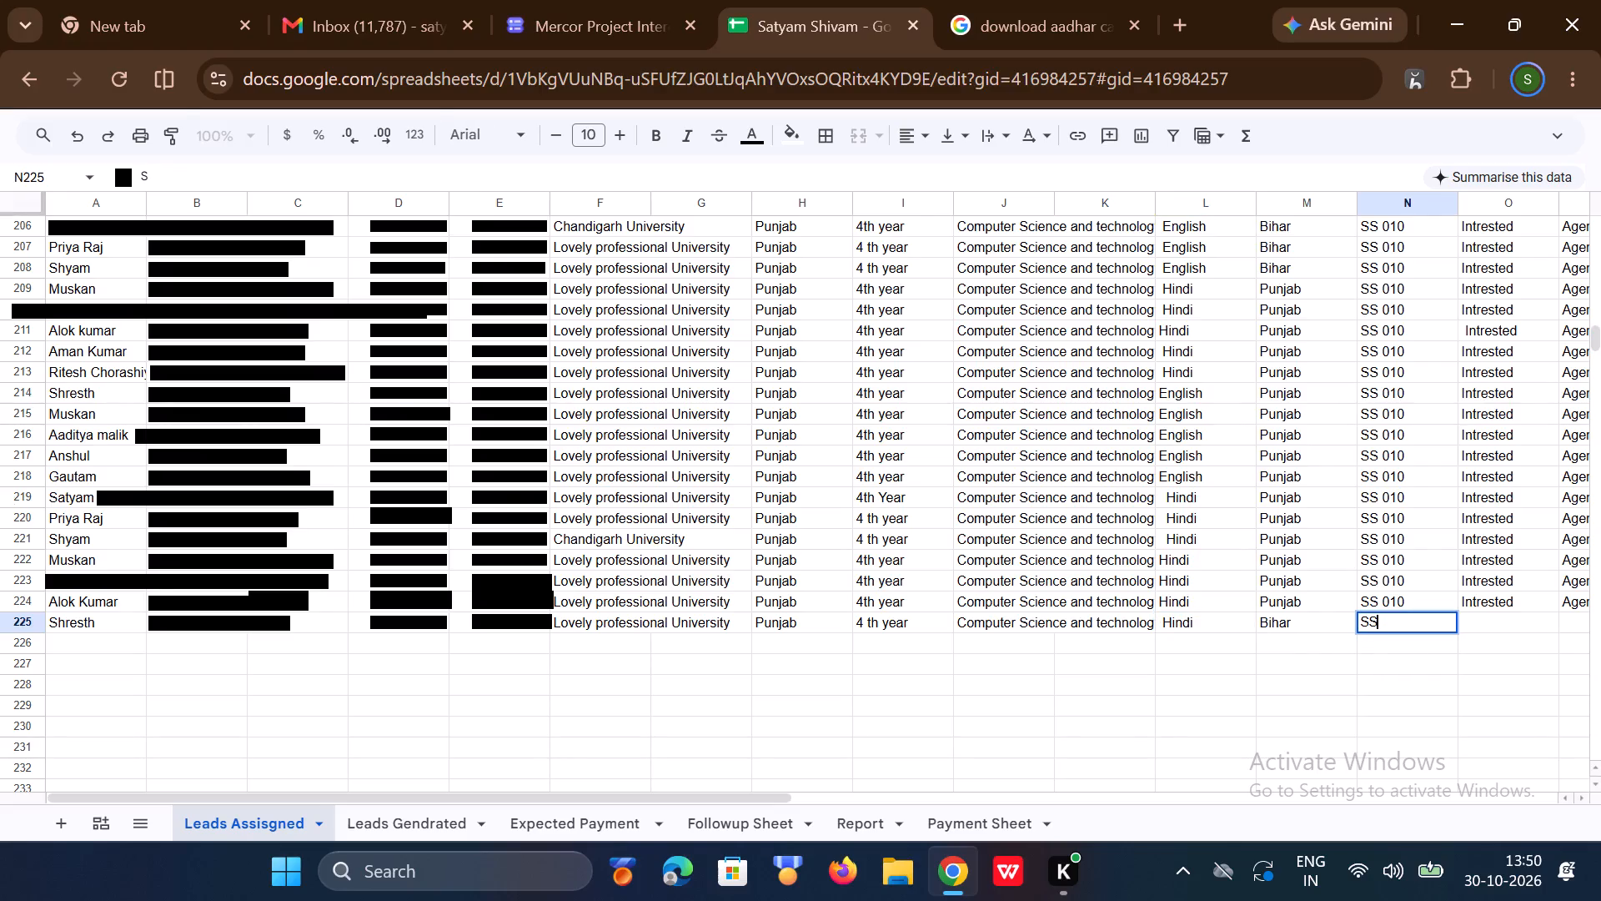
{"action": "key", "text": "space"}
{"action": "type", "text": "010"}
{"action": "key", "text": "space"}
Enter "Intrested" as the lead status in cell O225 of Shresth's row.
{"action": "left_click", "coordinate": [1489, 621]}
{"action": "double_click", "coordinate": [1489, 621]}
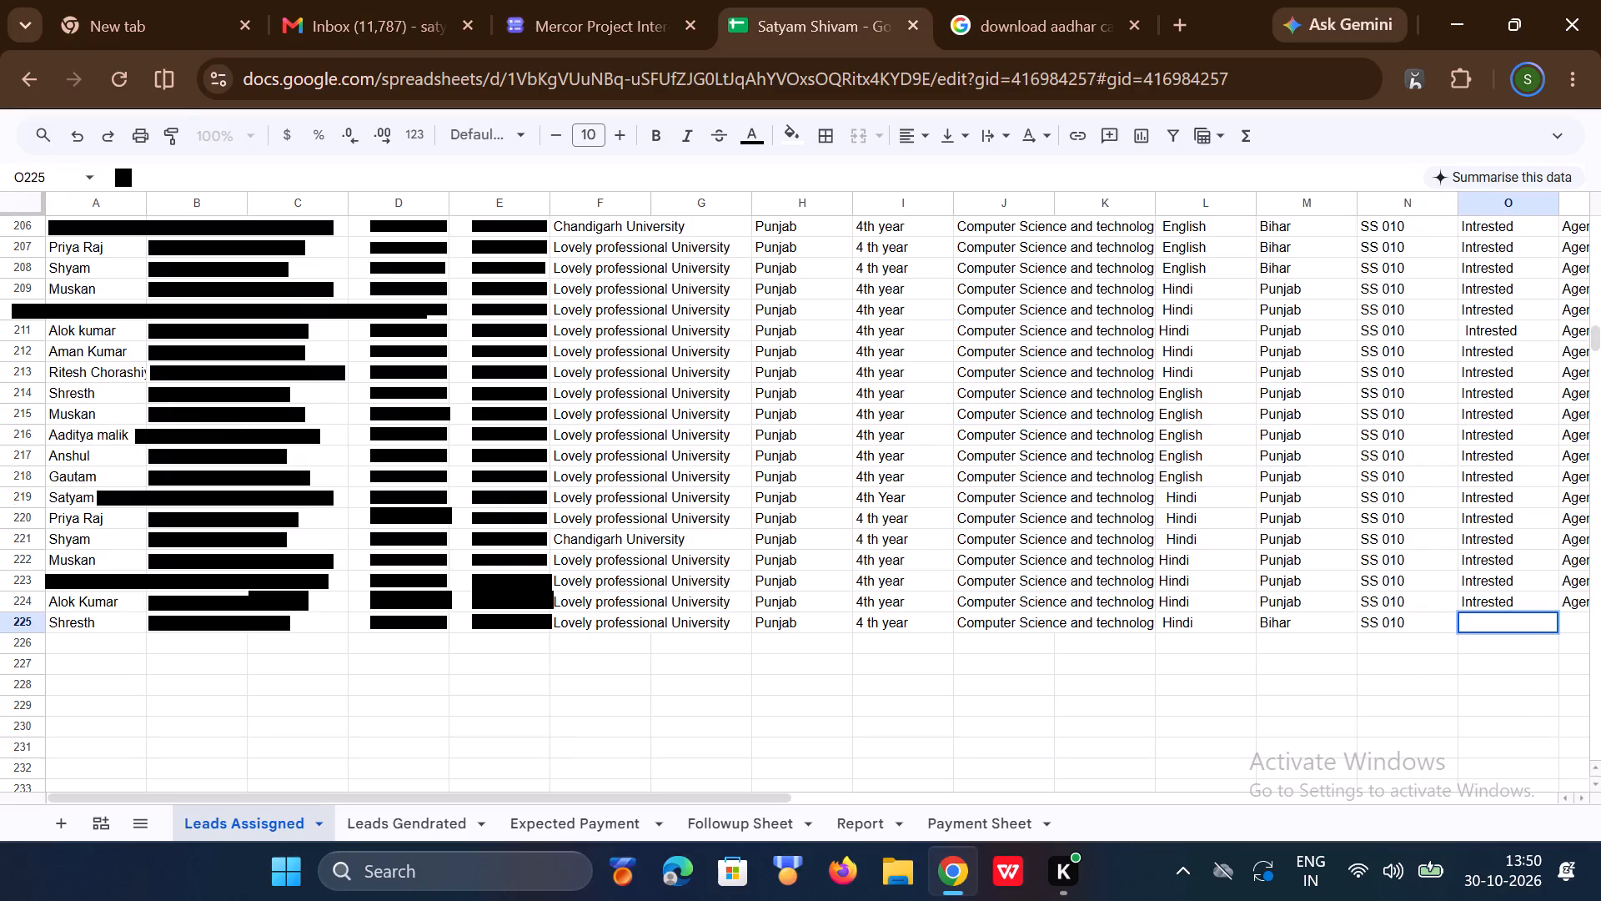
{"action": "key", "text": "shift+i"}
{"action": "type", "text": "ntrested"}
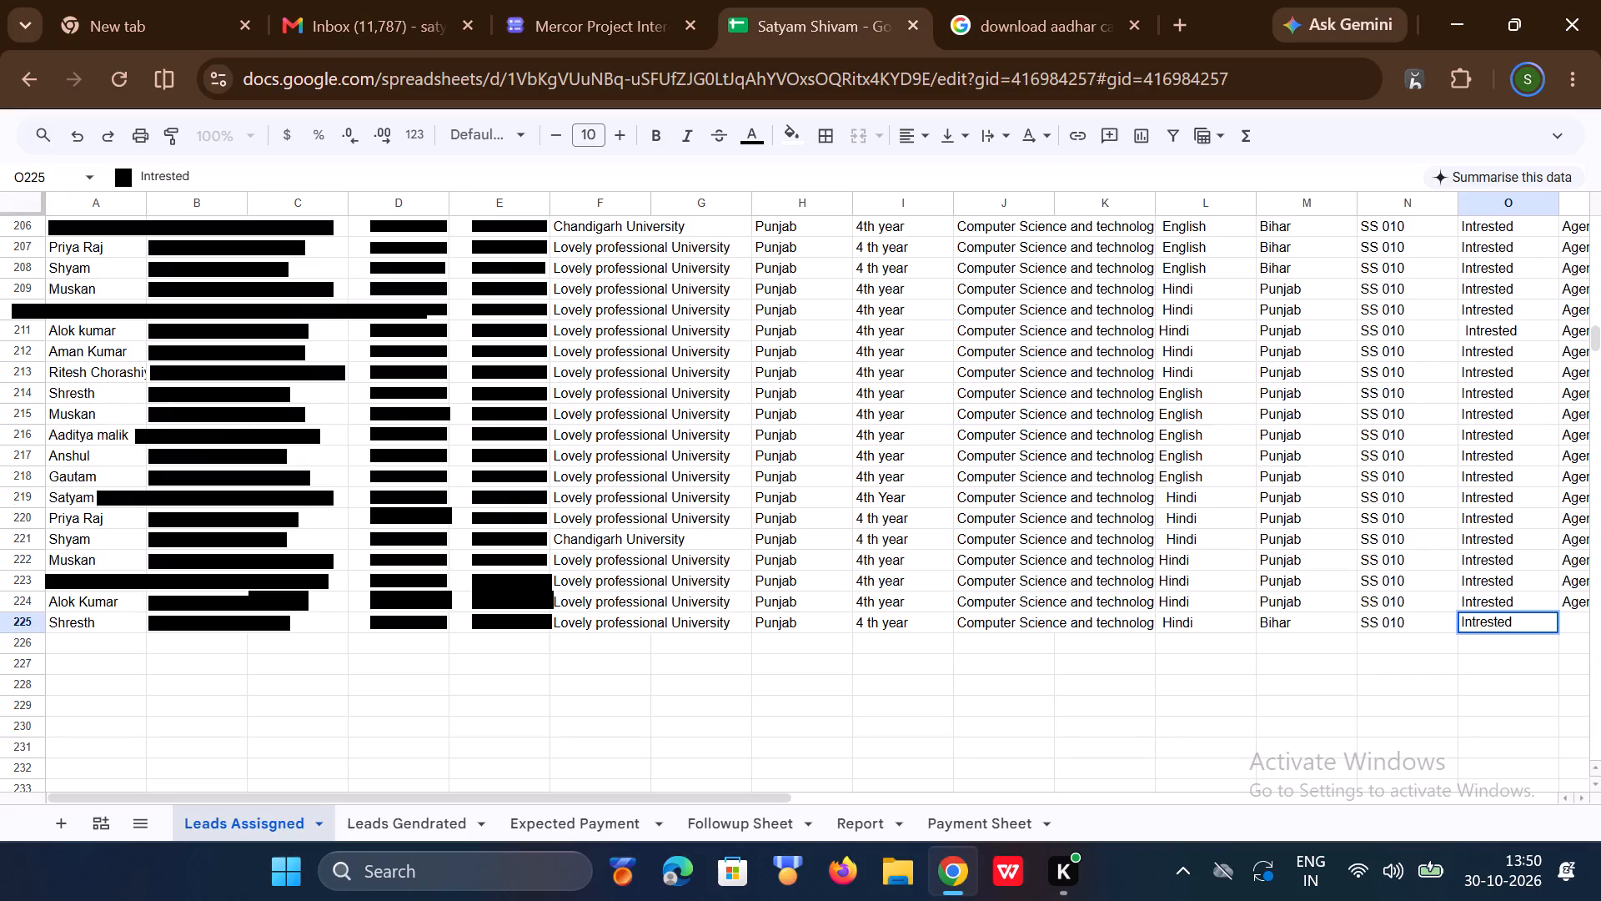
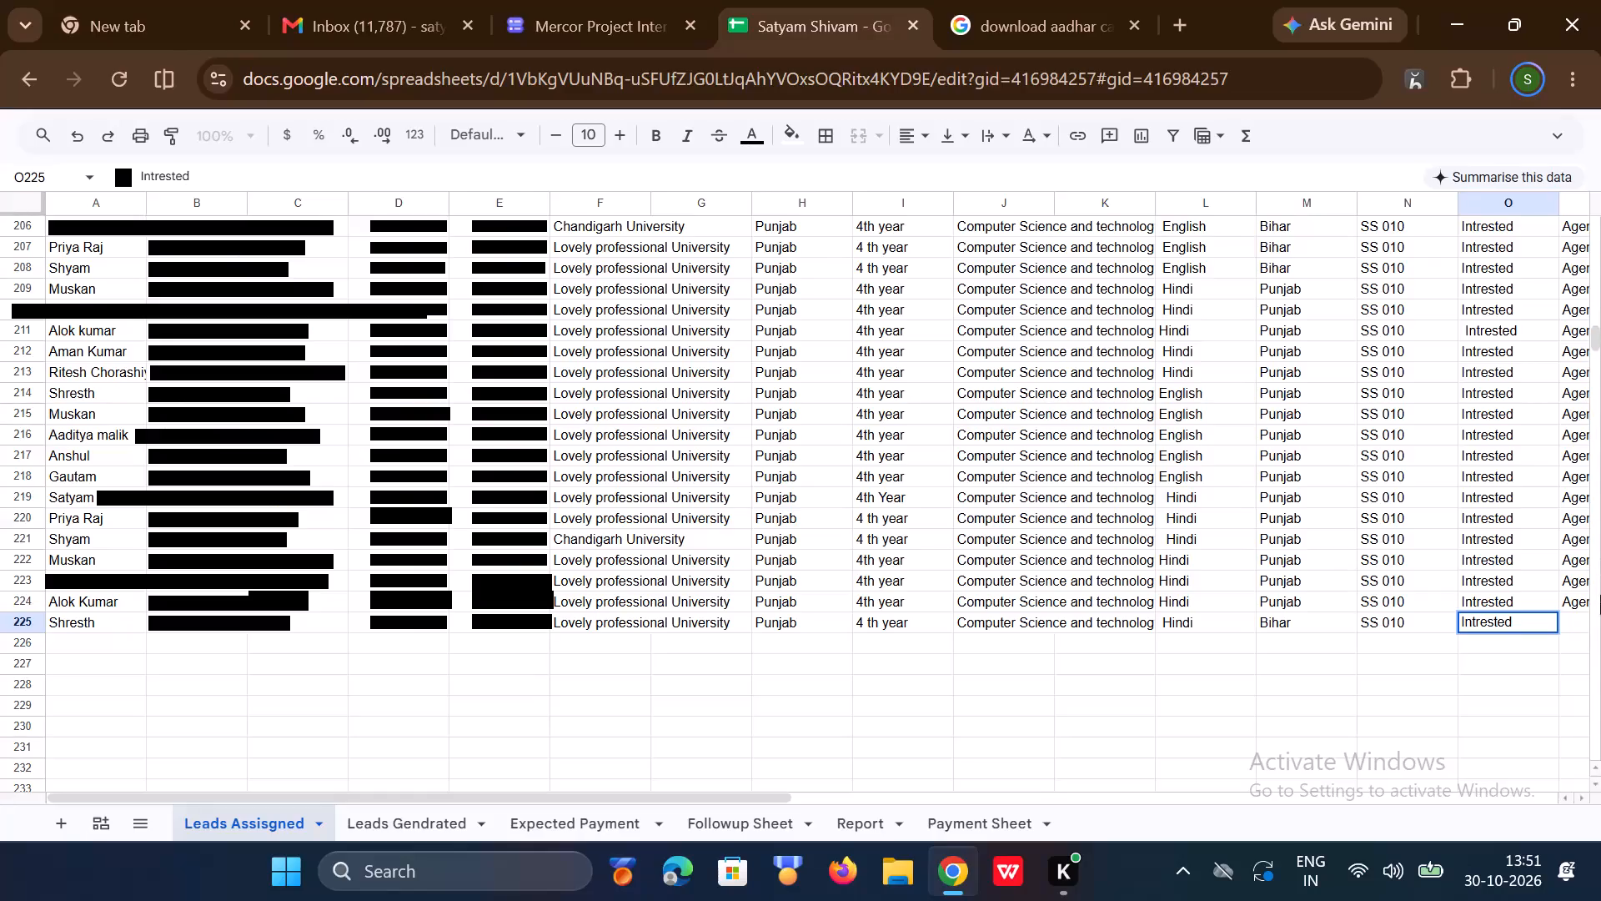
Enter "Agent" in cell P225 to complete Shresth's row.
{"action": "left_click", "coordinate": [1534, 682]}
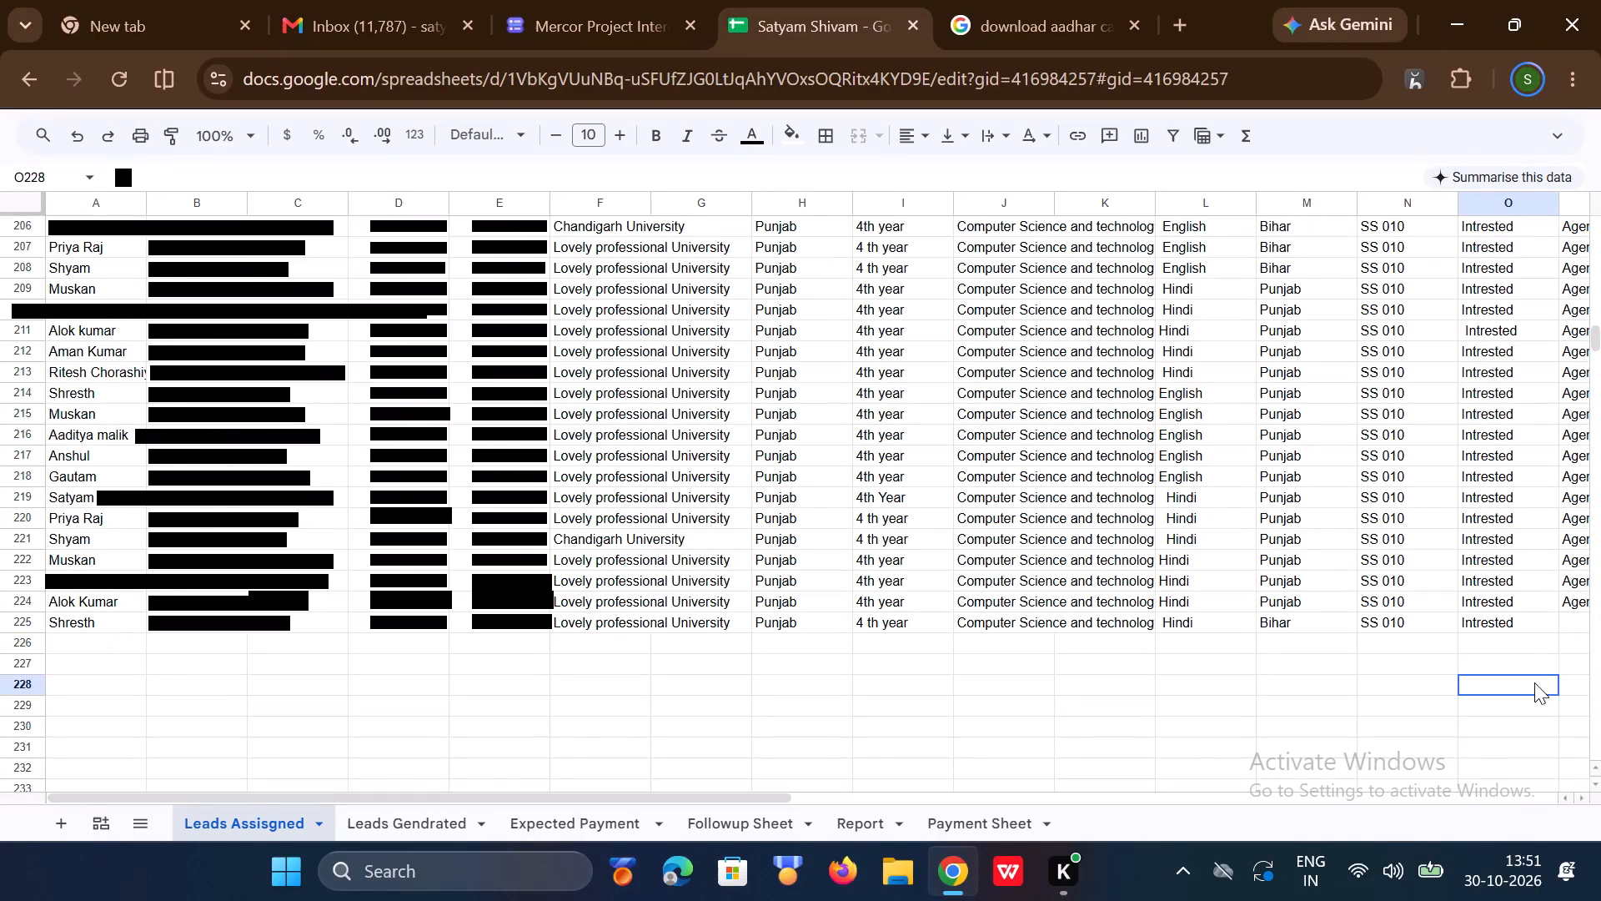
{"action": "double_click", "coordinate": [1576, 622]}
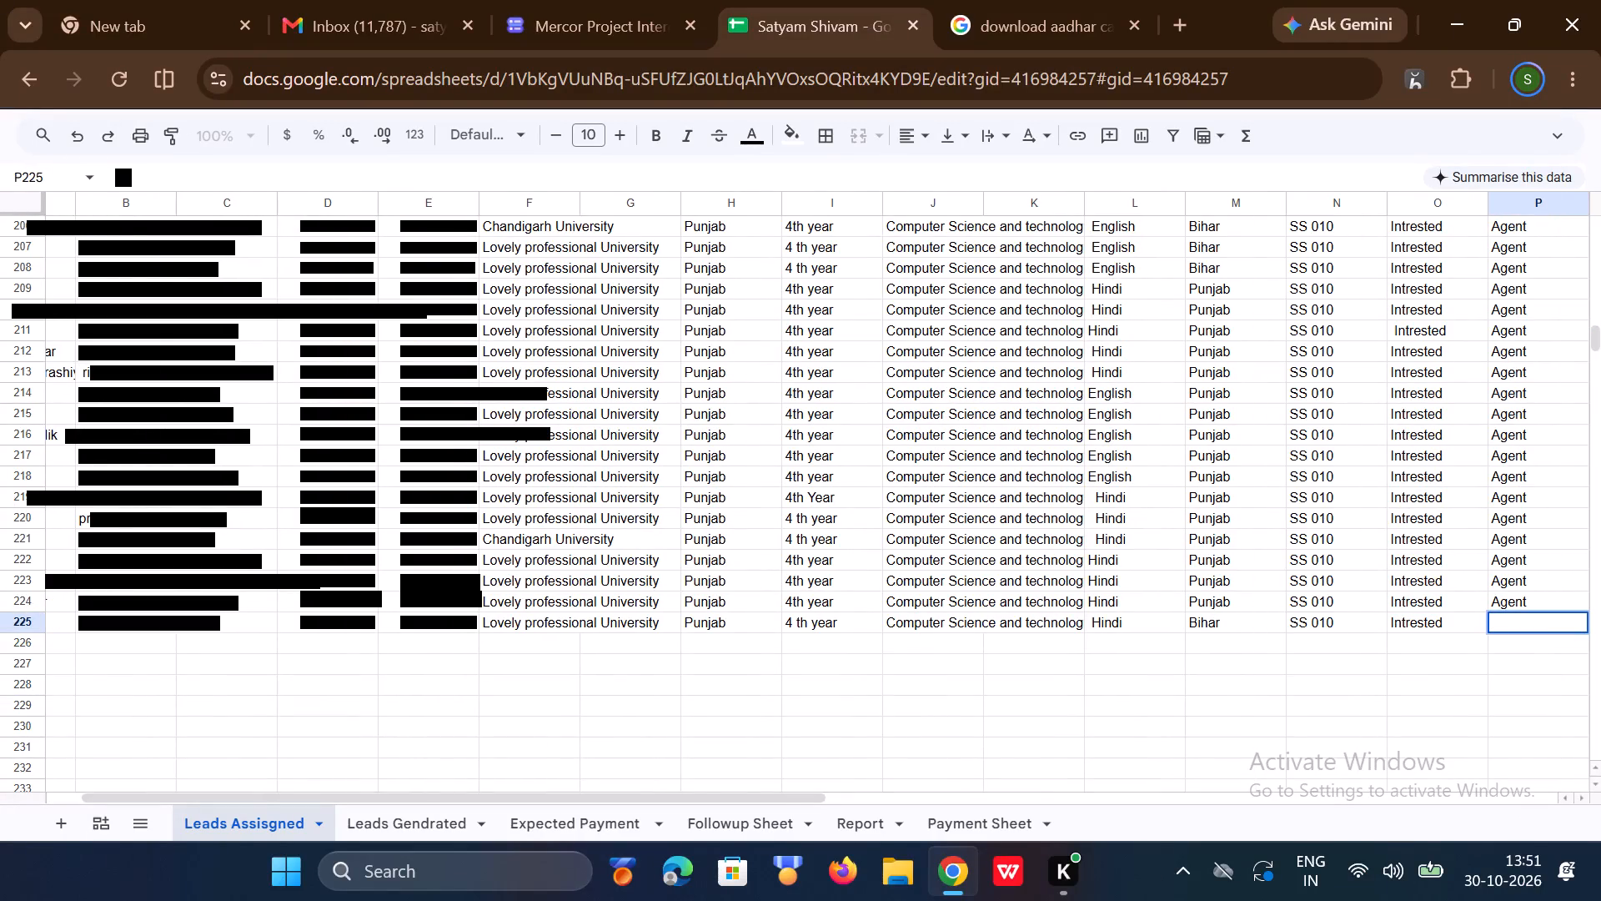
{"action": "key", "text": "shift+a"}
{"action": "type", "text": "gent"}
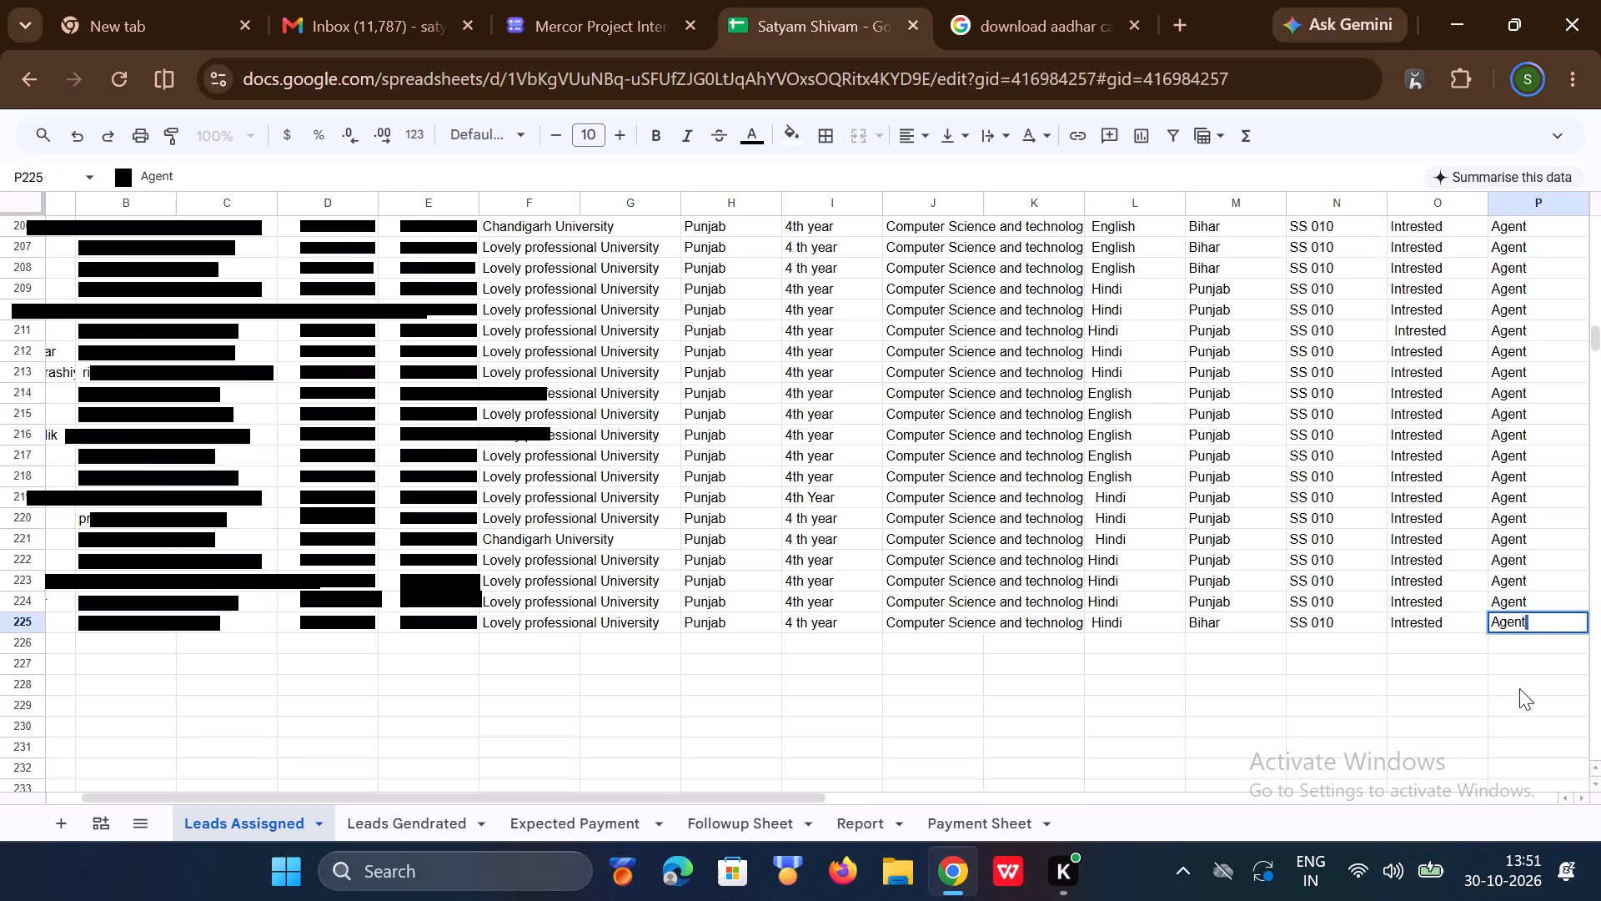
{"action": "left_click", "coordinate": [1465, 766]}
Start a new lead record in row 226 by entering the student name "Anshul" in cell A226.
{"action": "scroll", "coordinate": [440, 732], "scroll_direction": "right", "scroll_amount": 6}
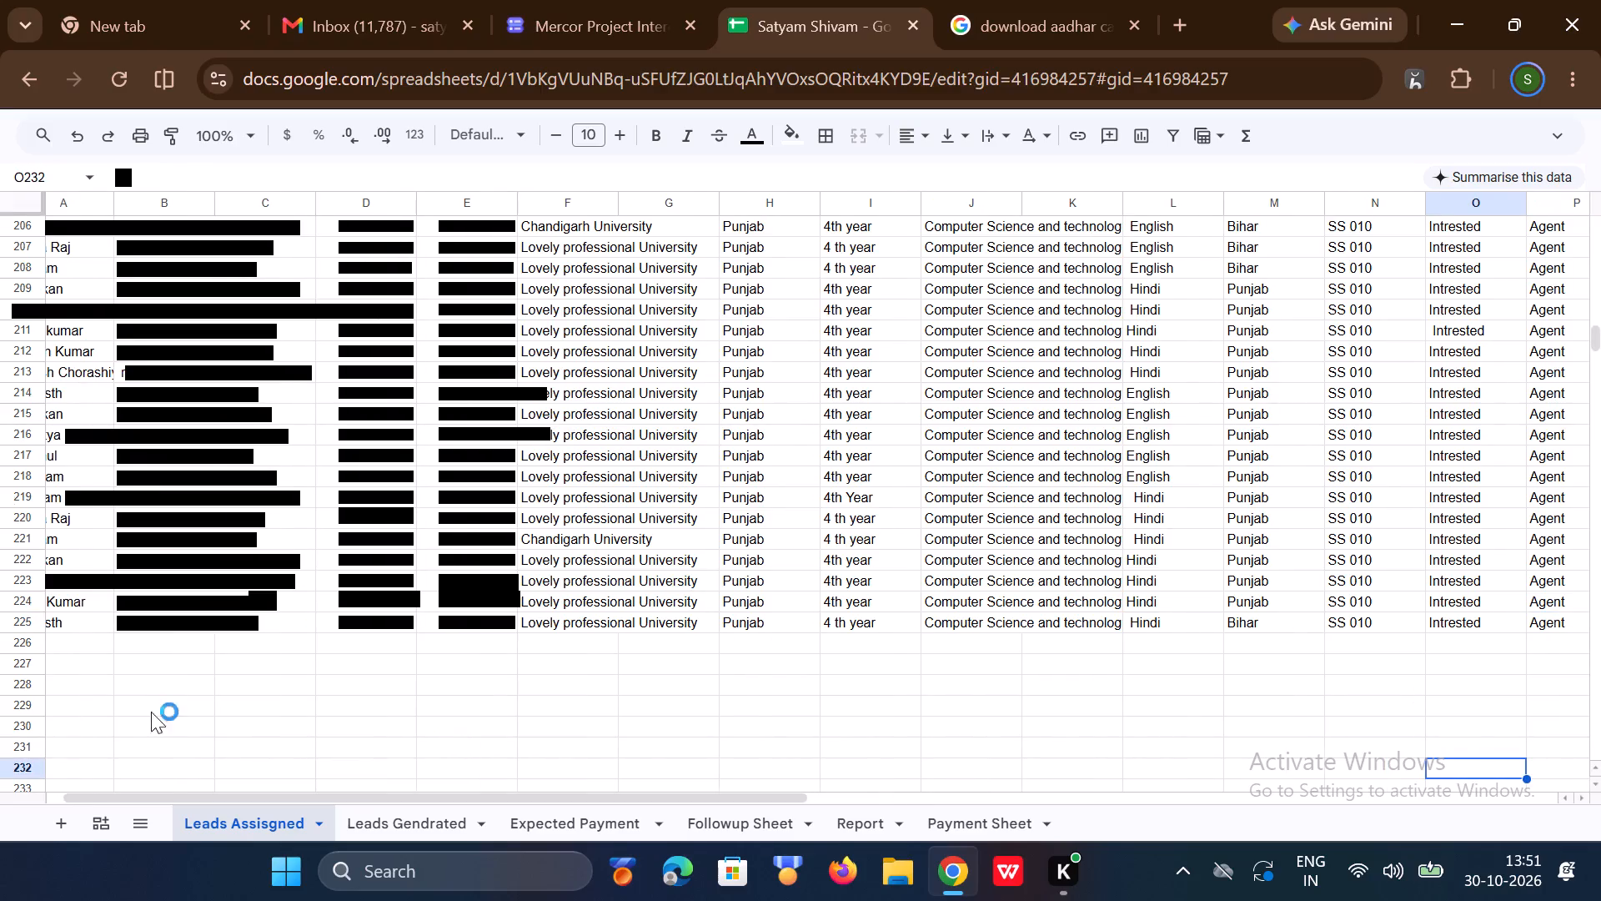
{"action": "double_click", "coordinate": [104, 646]}
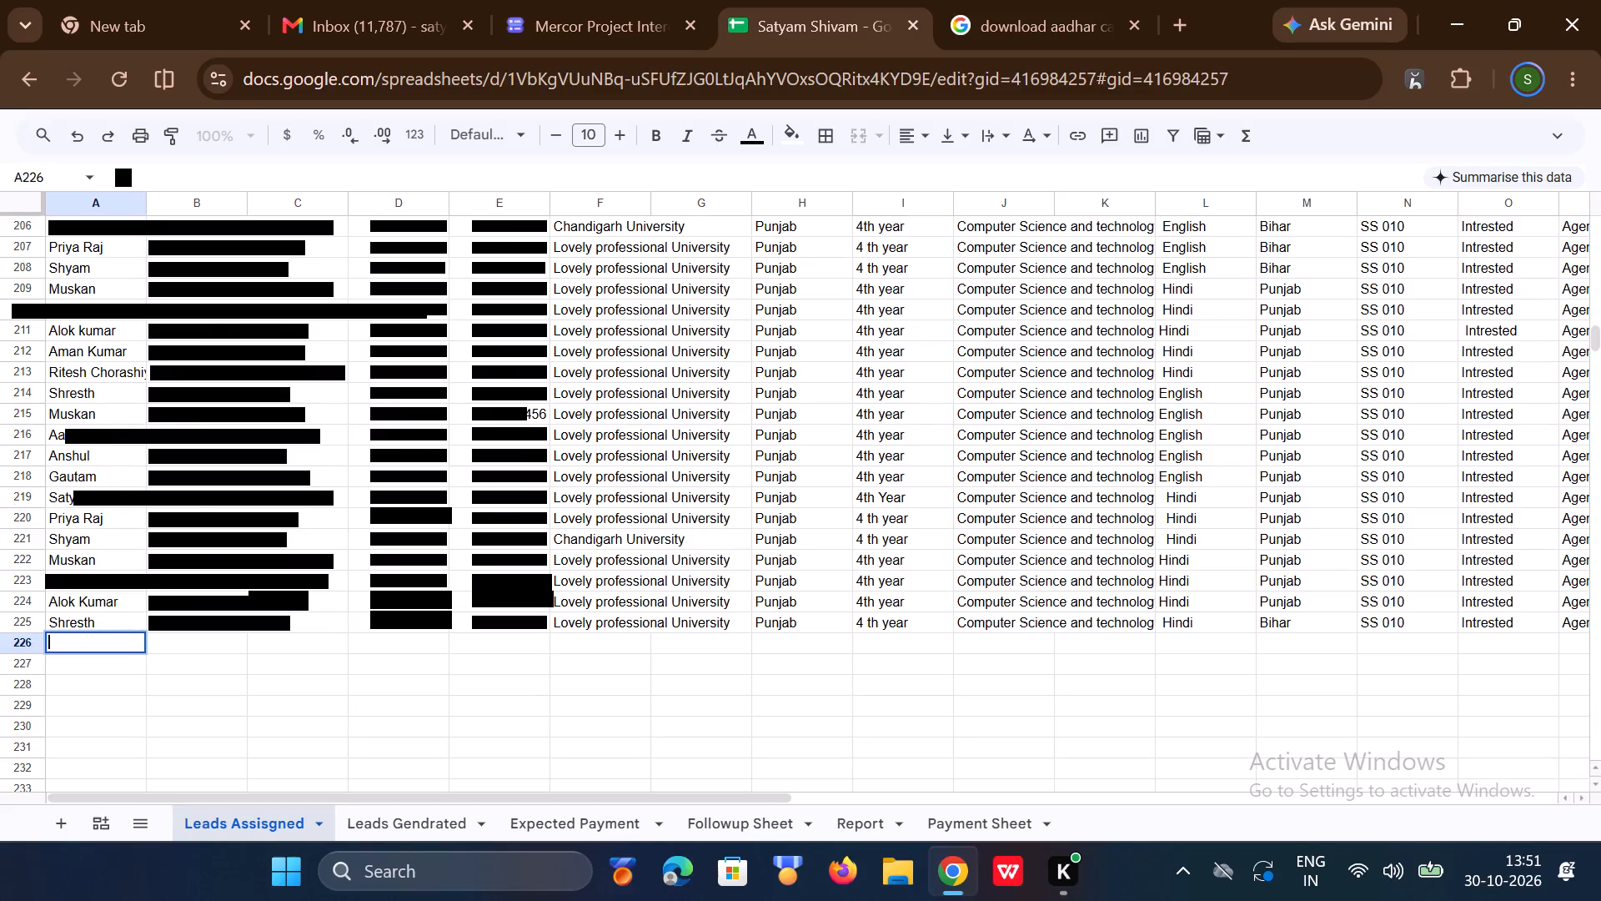
{"action": "double_click", "coordinate": [104, 646]}
{"action": "type", "text": "An"}
{"action": "key", "text": "s"}
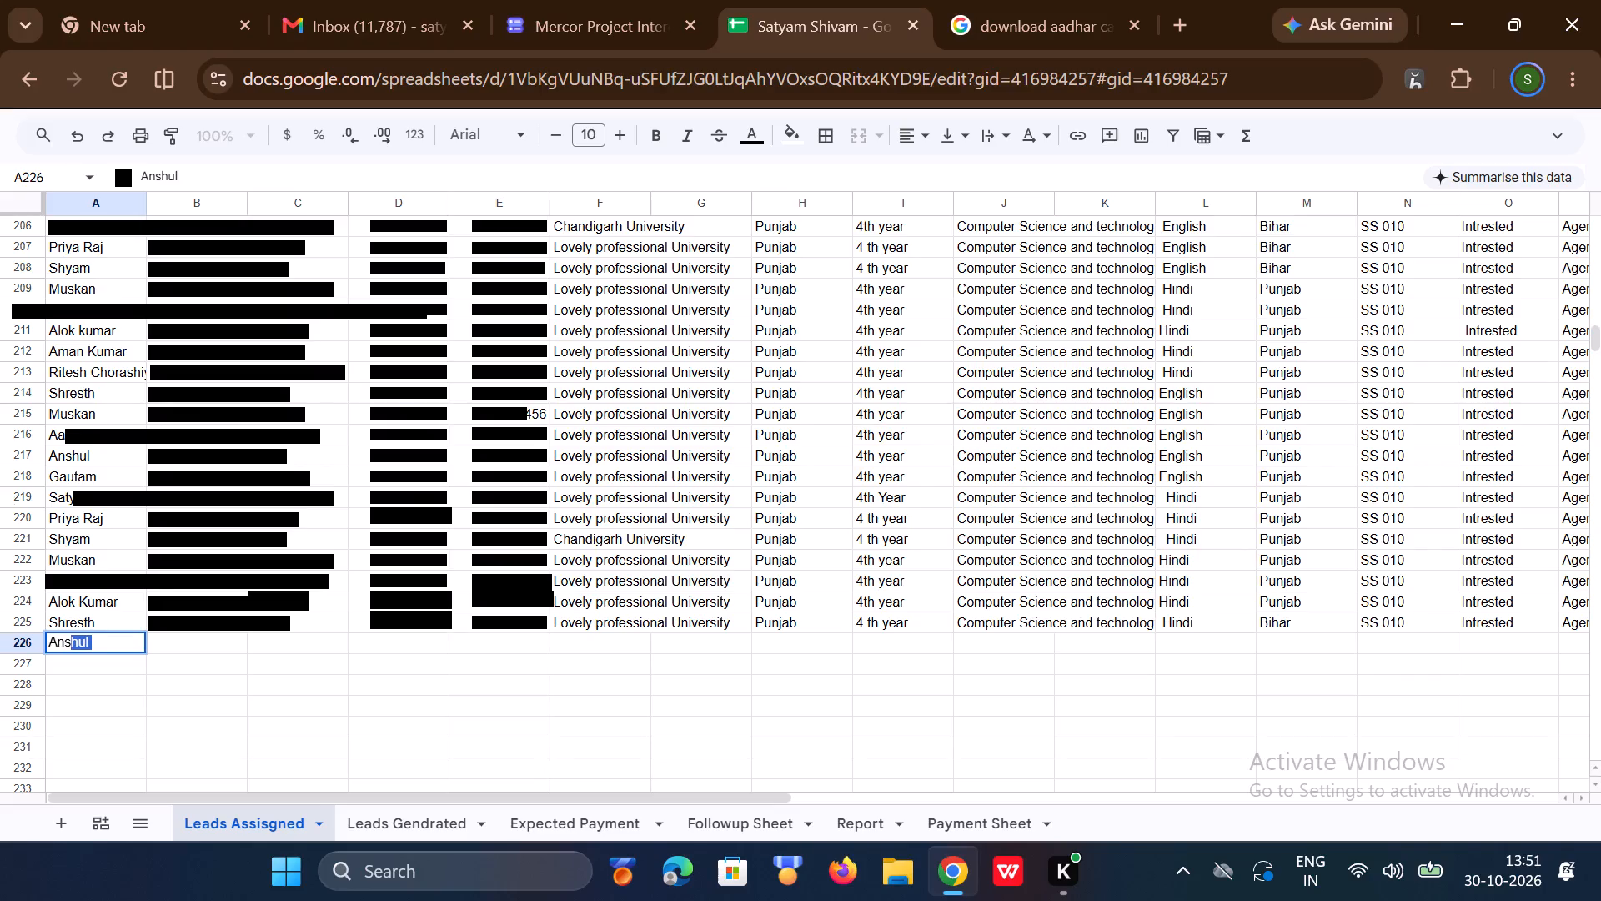
{"action": "type", "text": "ul"}
{"action": "left_click", "coordinate": [77, 648]}
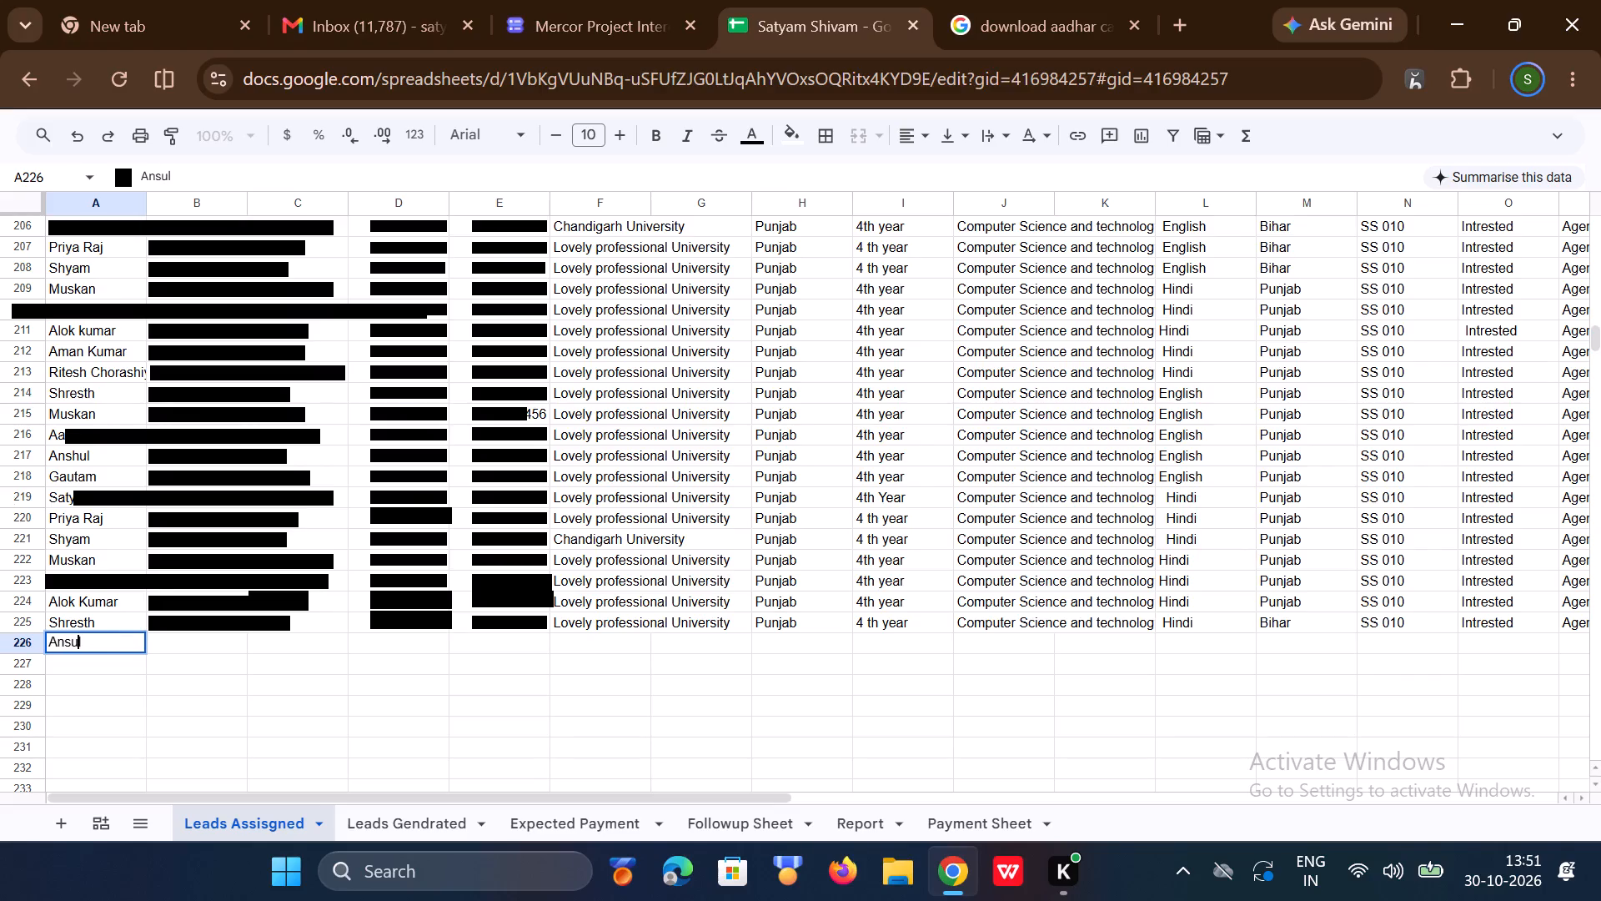
{"action": "left_click", "coordinate": [68, 647]}
{"action": "key", "text": "h"}
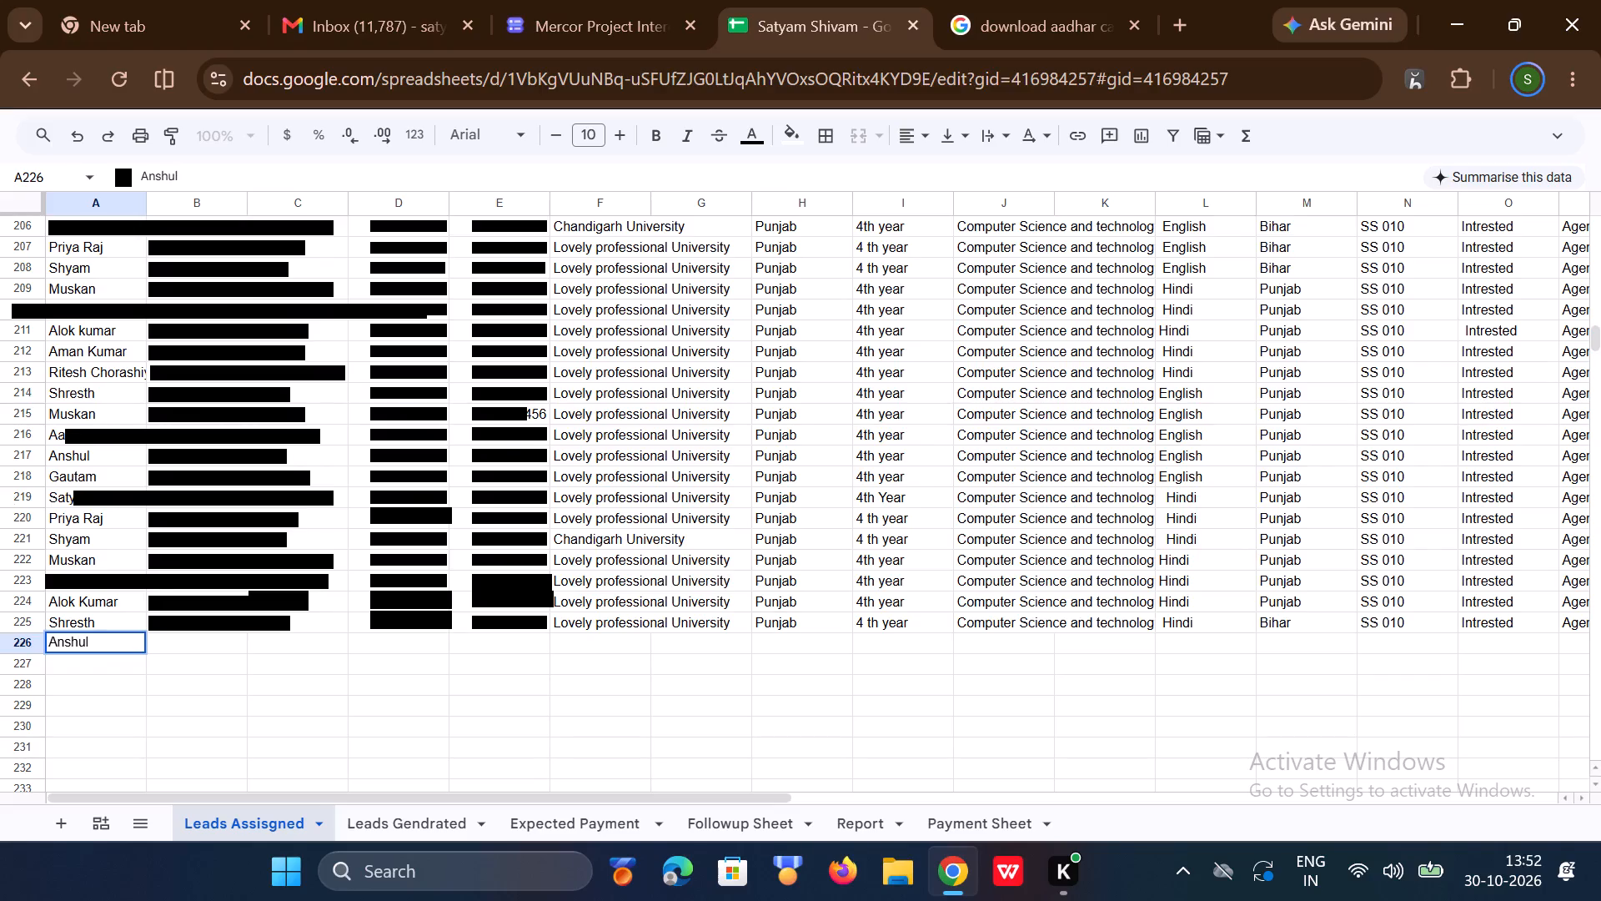
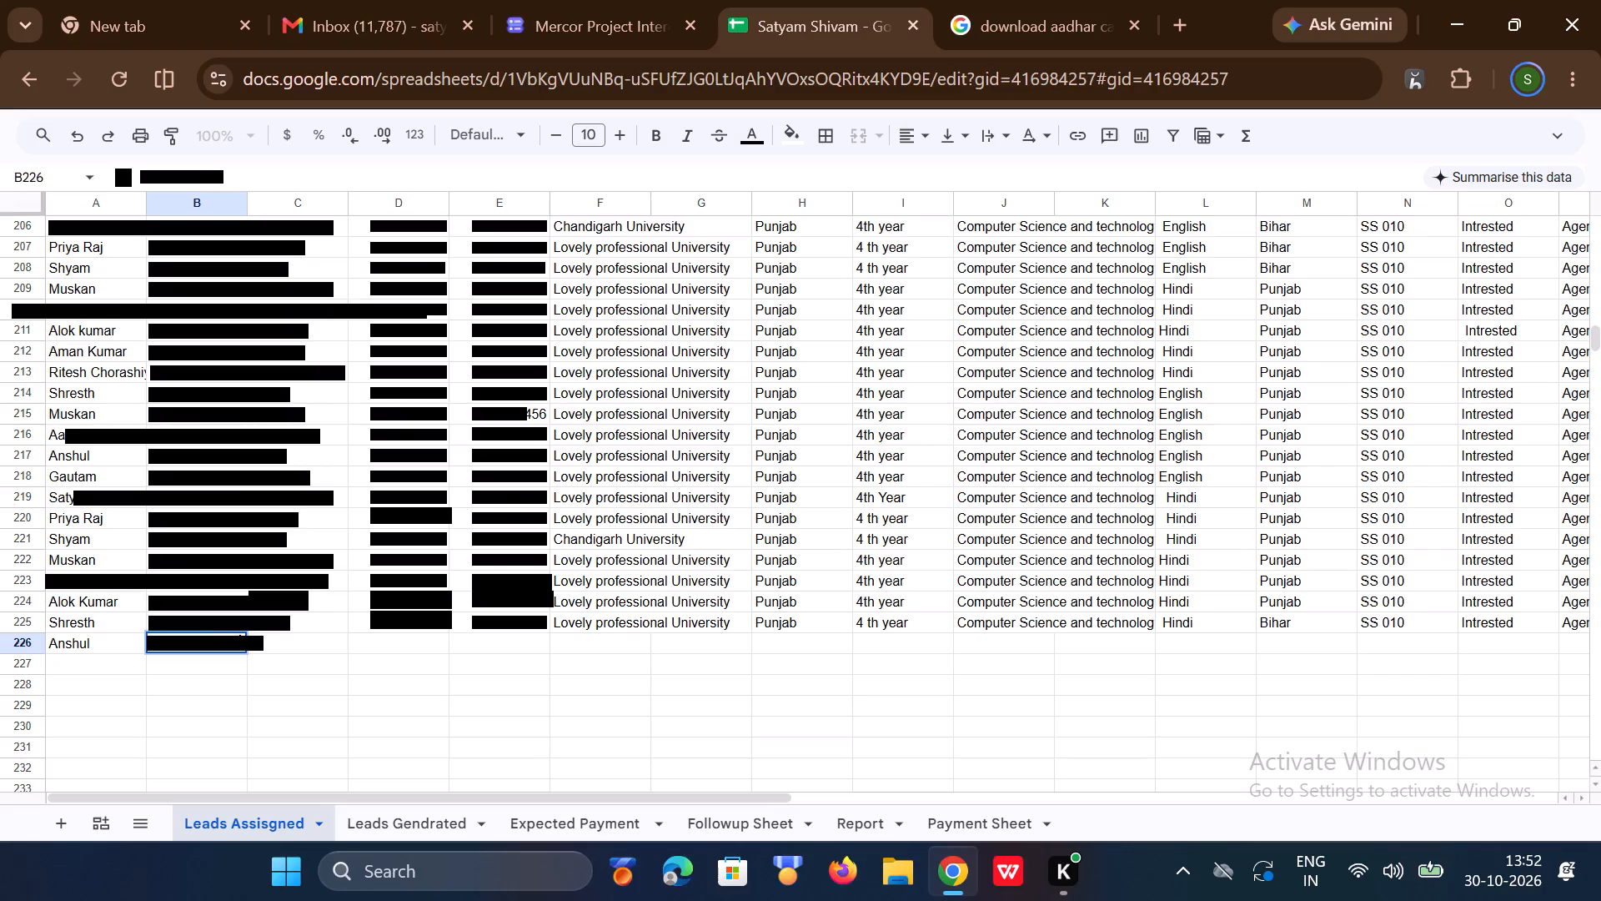
Finish entering the student's e-mail address in cell B226 of Anshul's row.
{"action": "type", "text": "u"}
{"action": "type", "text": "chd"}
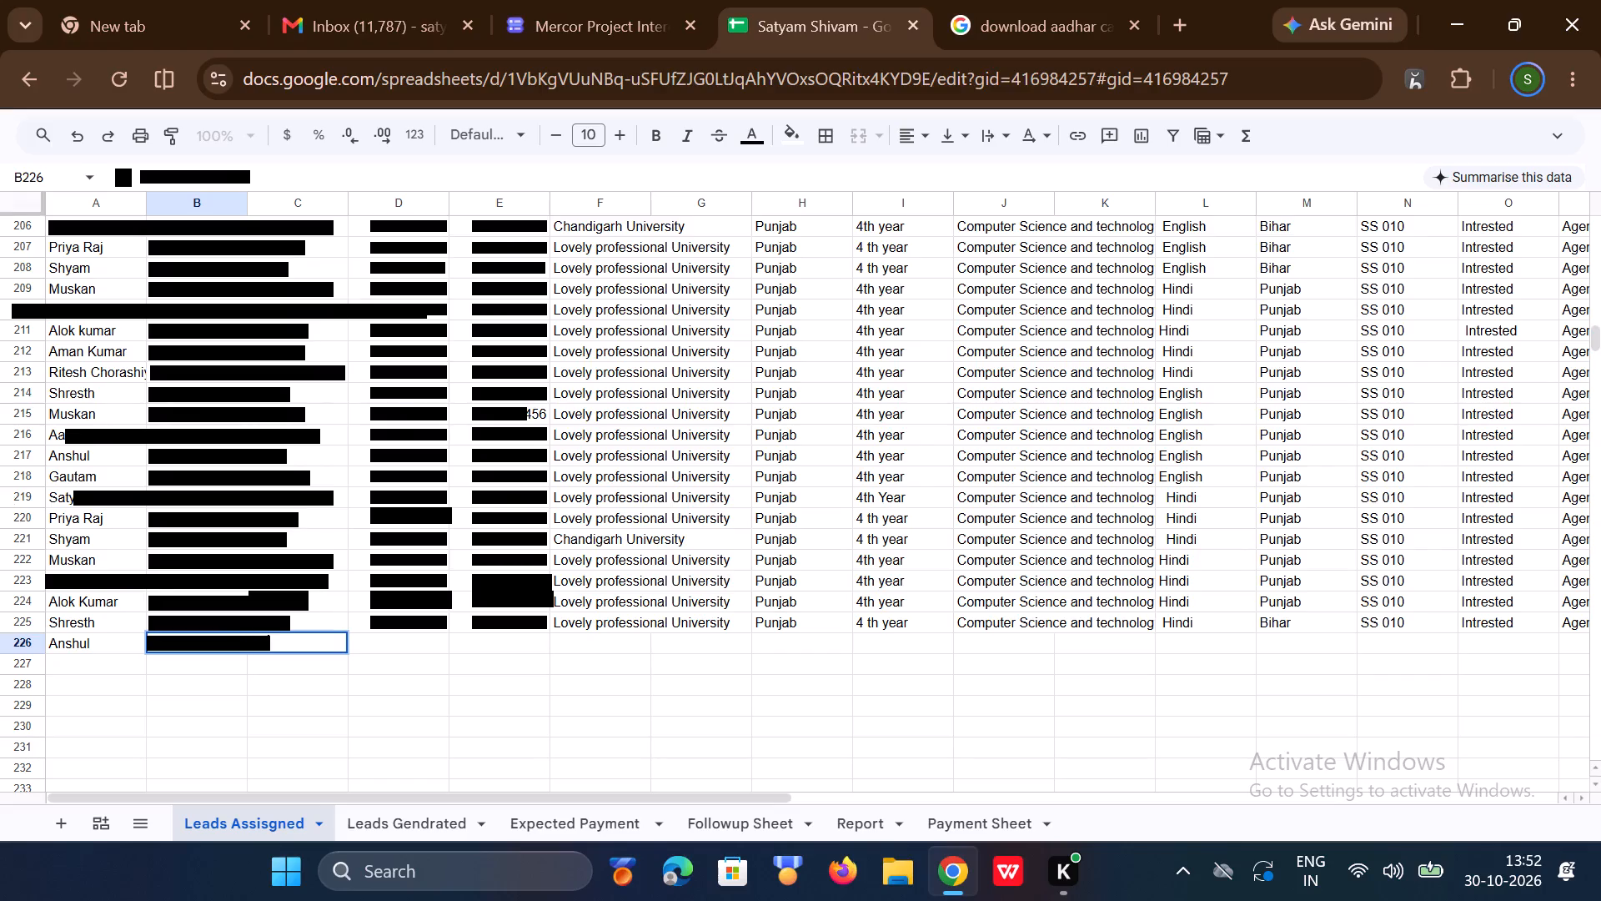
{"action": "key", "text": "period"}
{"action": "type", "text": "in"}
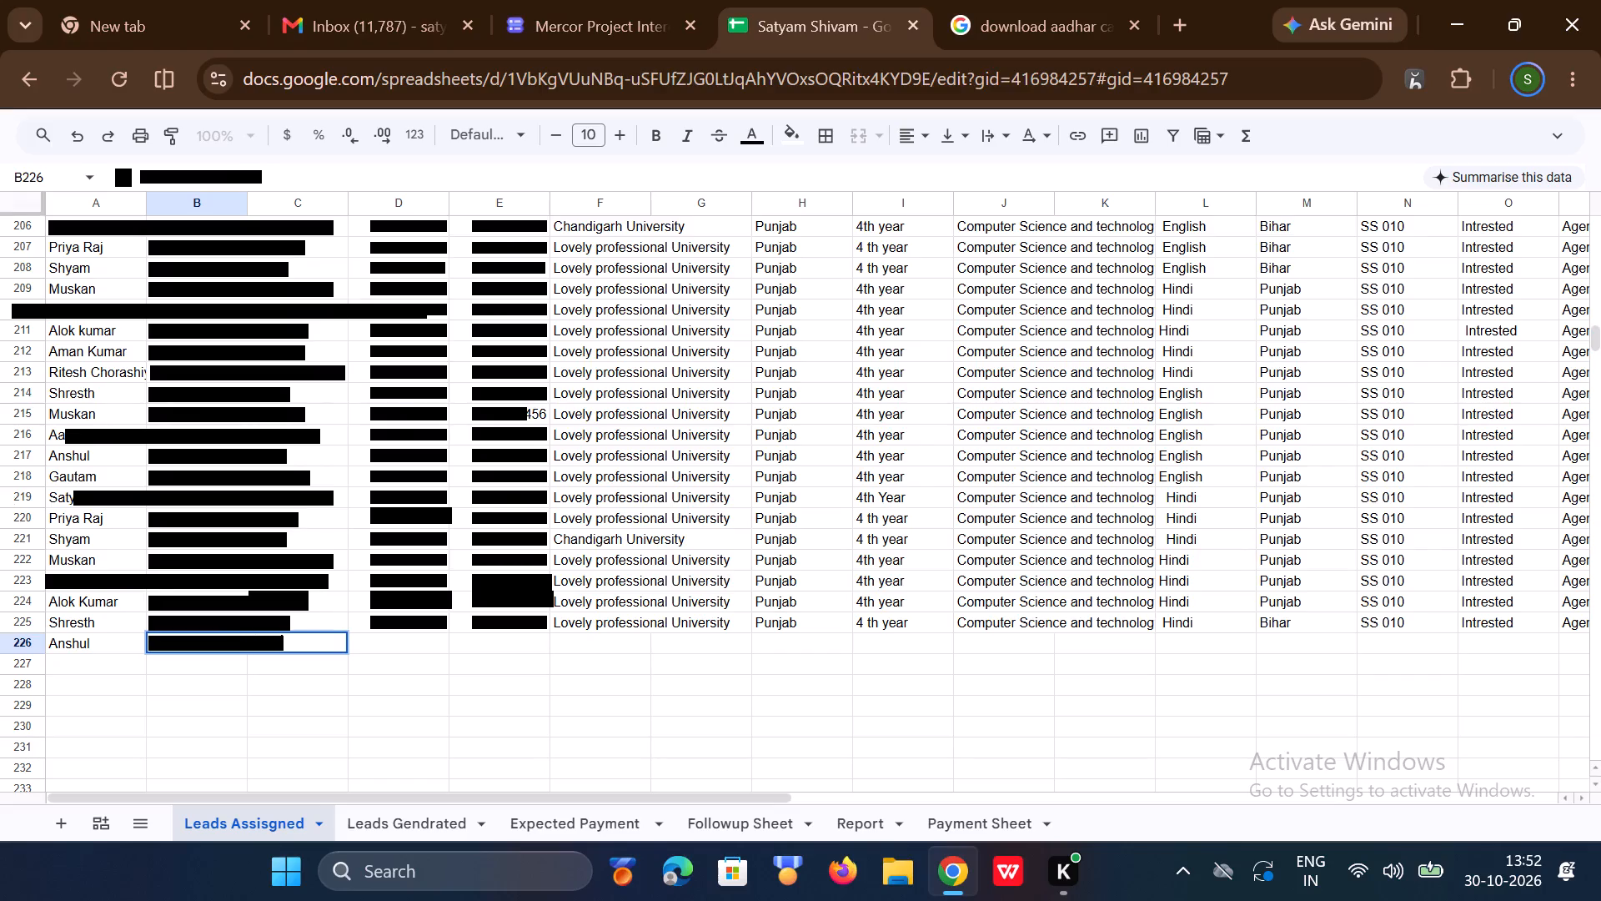
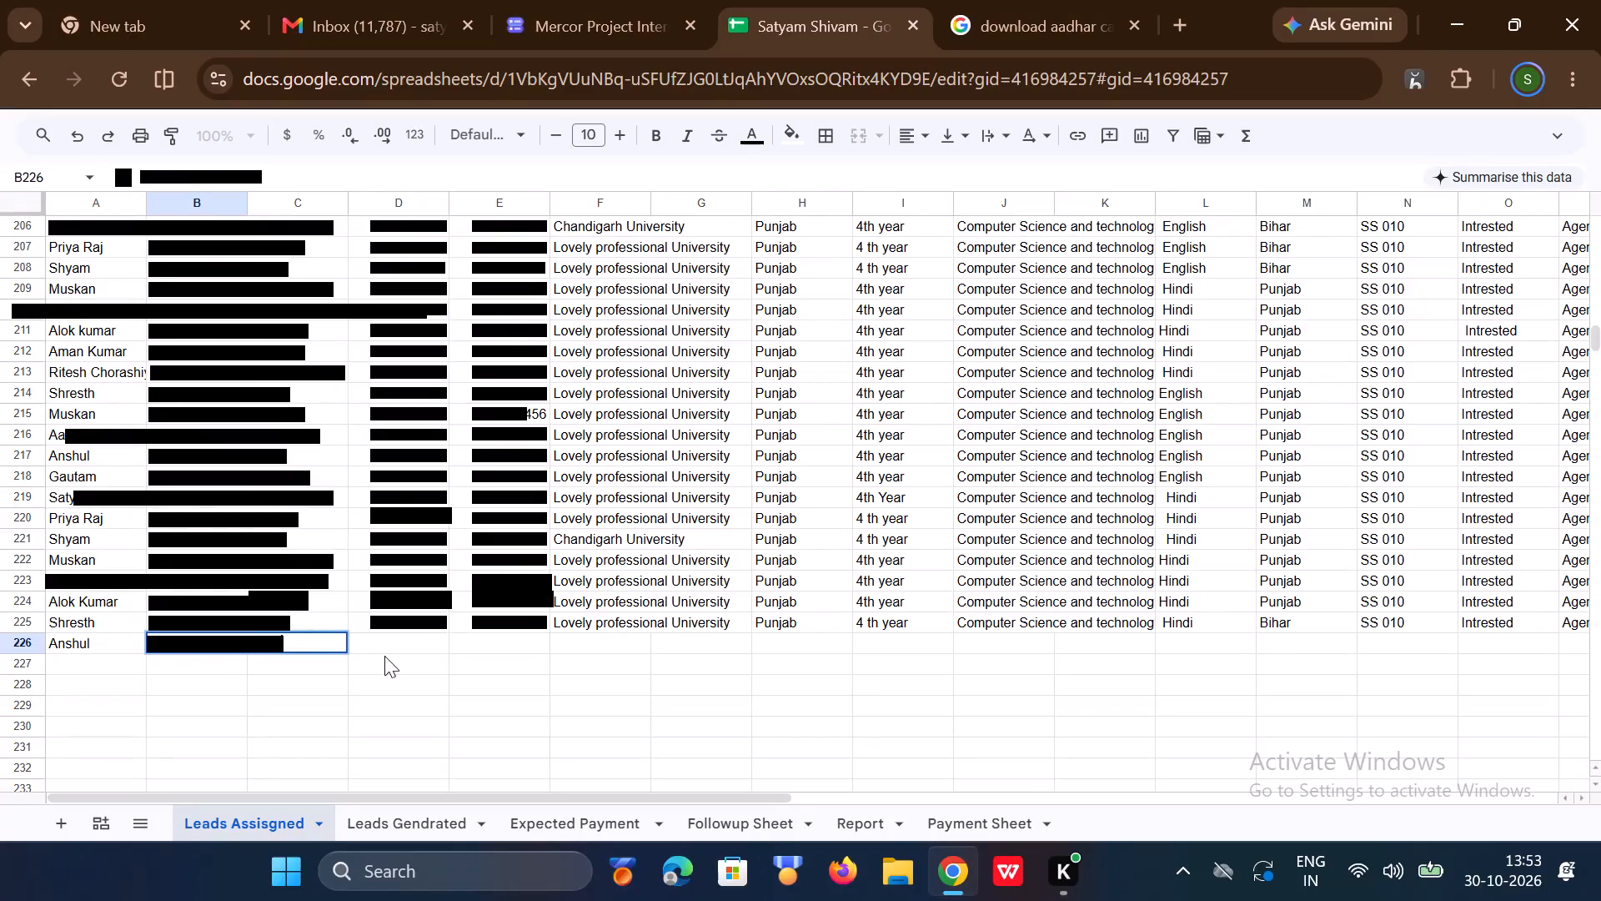
Commit the e-mail entry in Anshul's row and select cell D225 in Shresth's row above.
{"action": "left_click", "coordinate": [422, 624]}
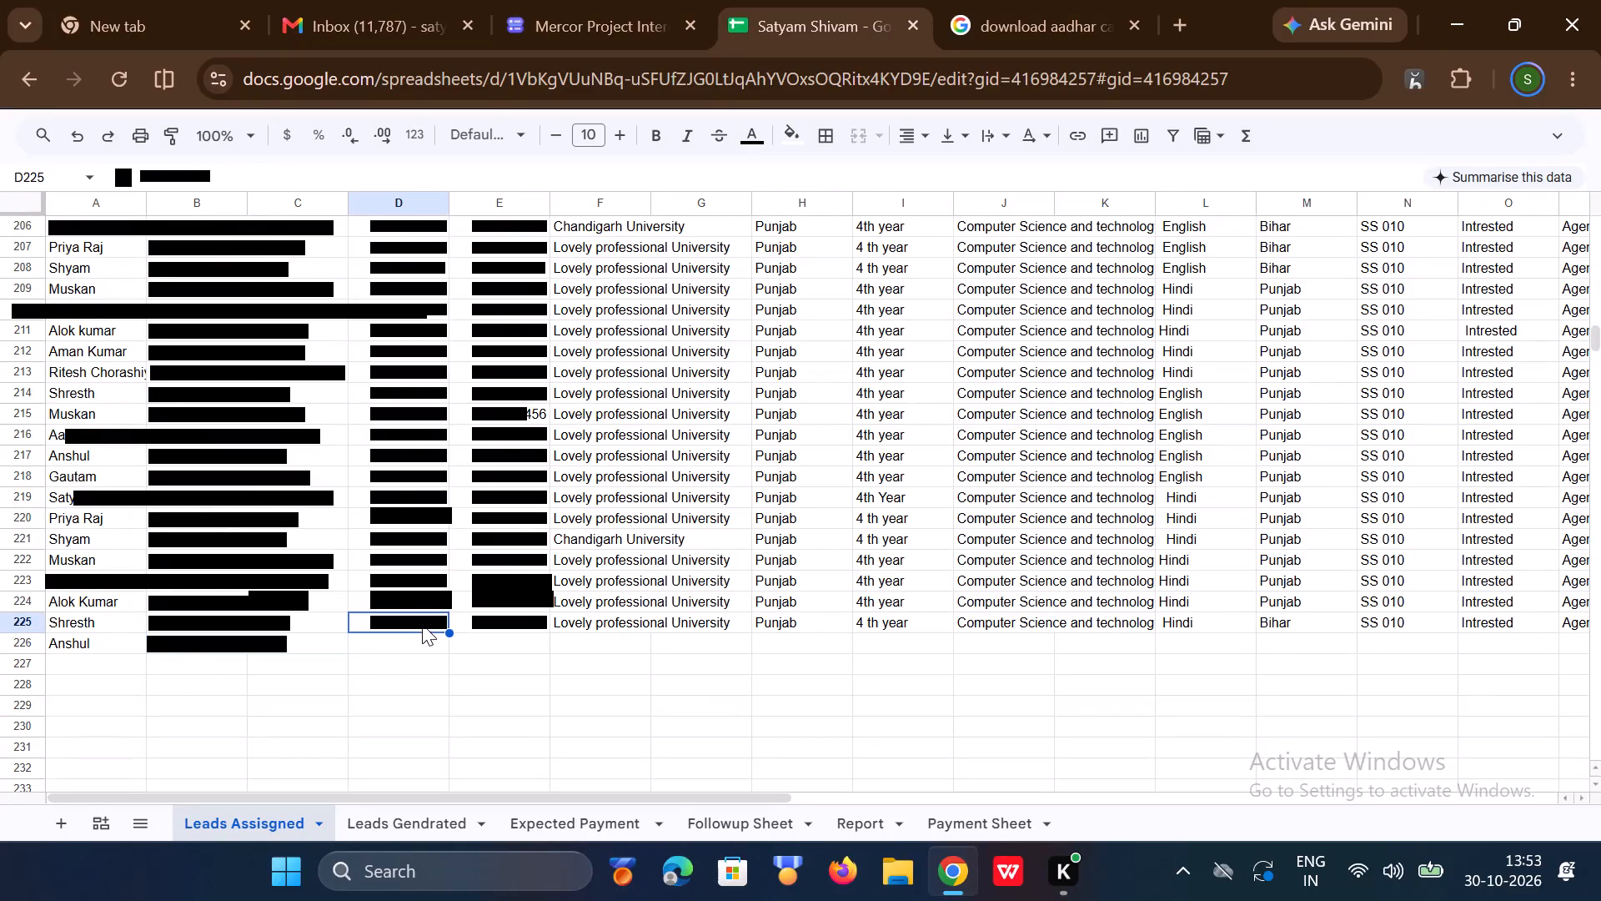
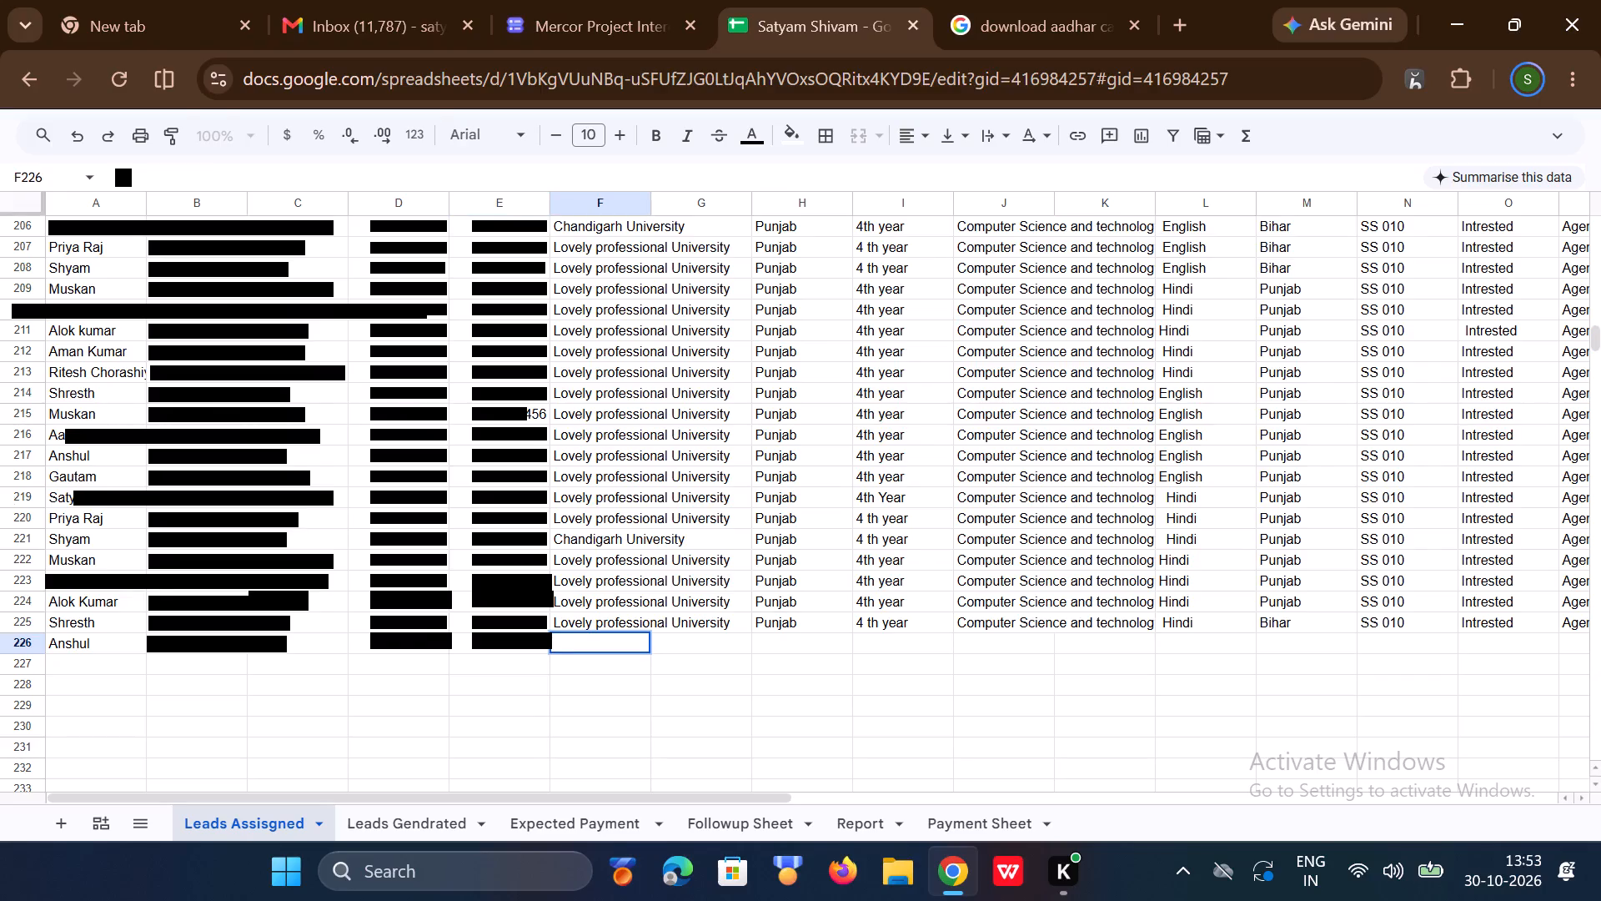
Enter Lovely professional University as the university in cell F226 of Anshul's row.
{"action": "type", "text": "Lo"}
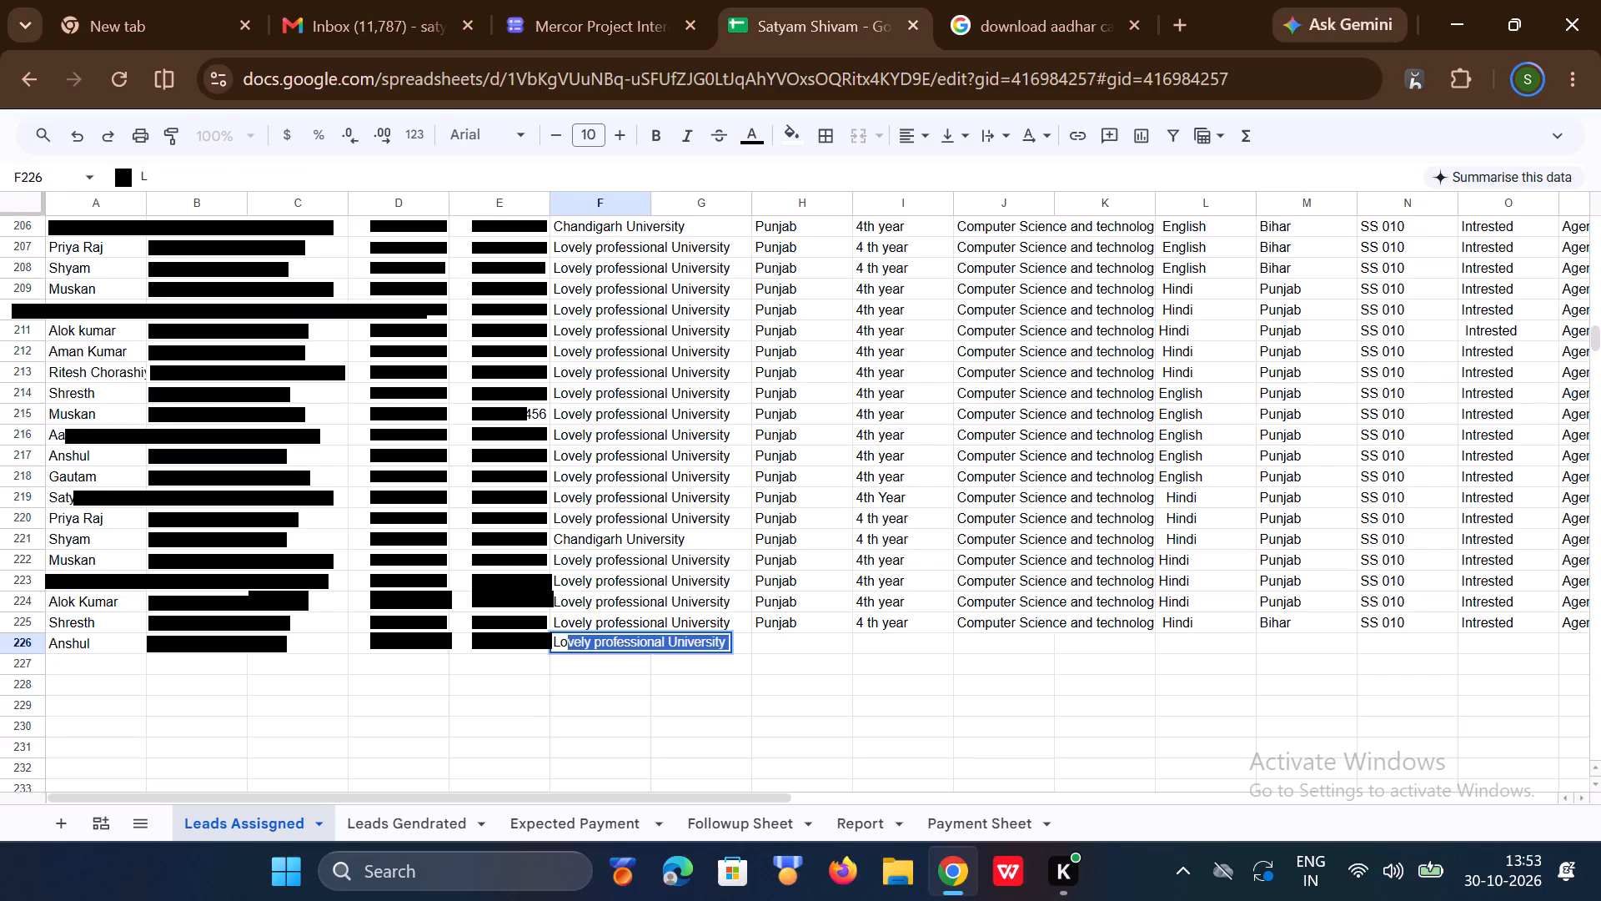
{"action": "type", "text": "vely"}
{"action": "key", "text": "space"}
{"action": "type", "text": "proff"}
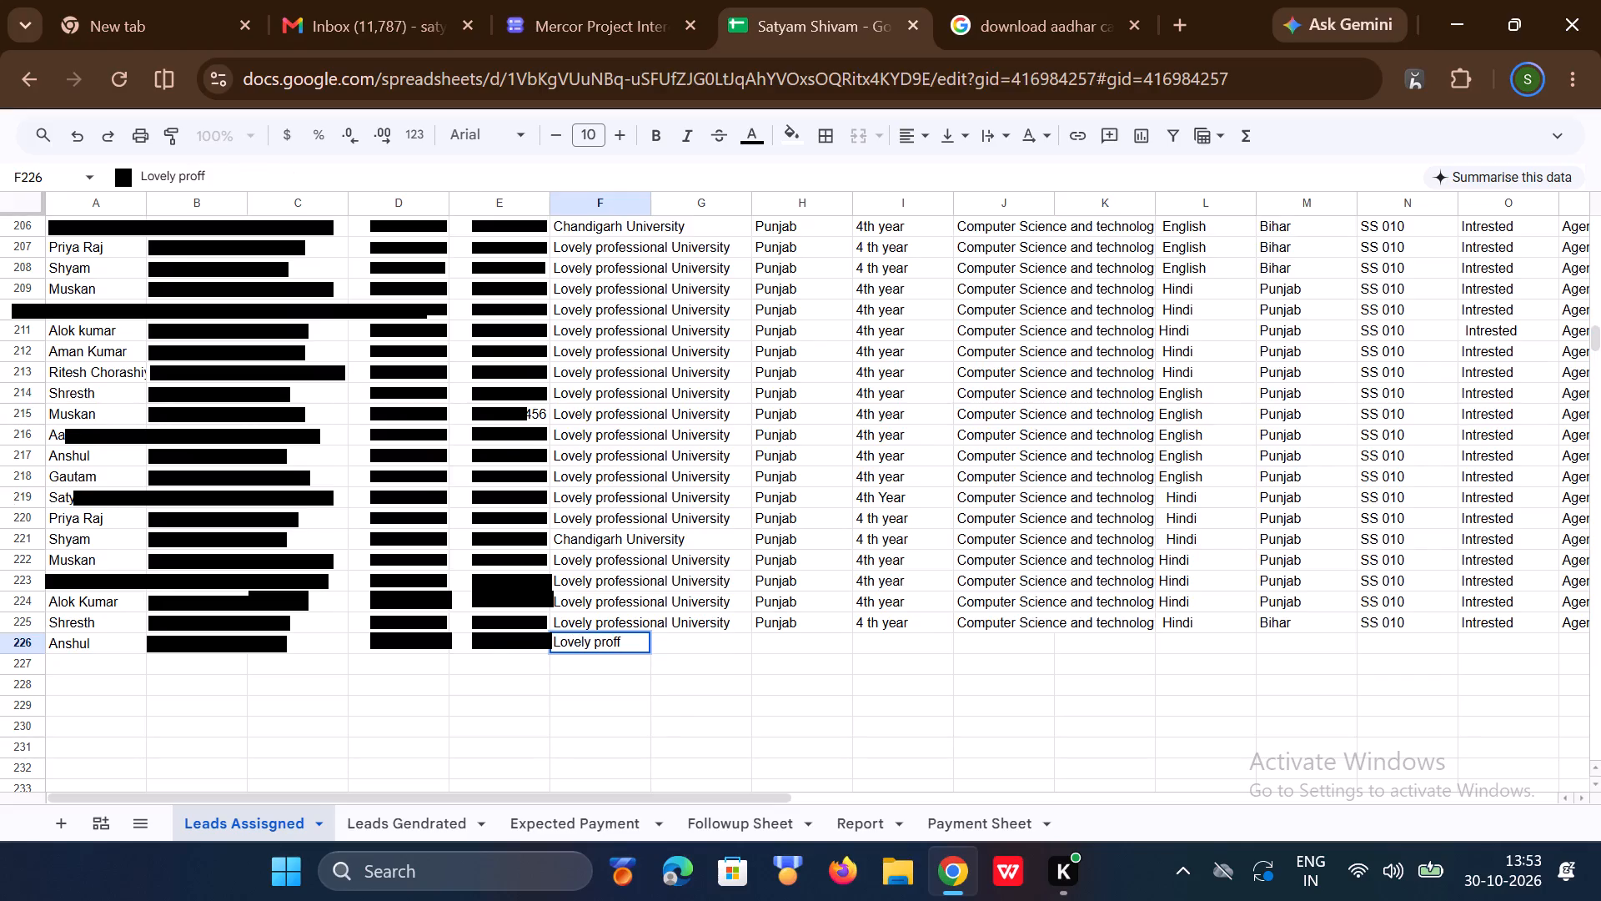
{"action": "key", "text": "BackSpace"}
{"action": "type", "text": "ess"}
{"action": "type", "text": "ional"}
{"action": "key", "text": "space"}
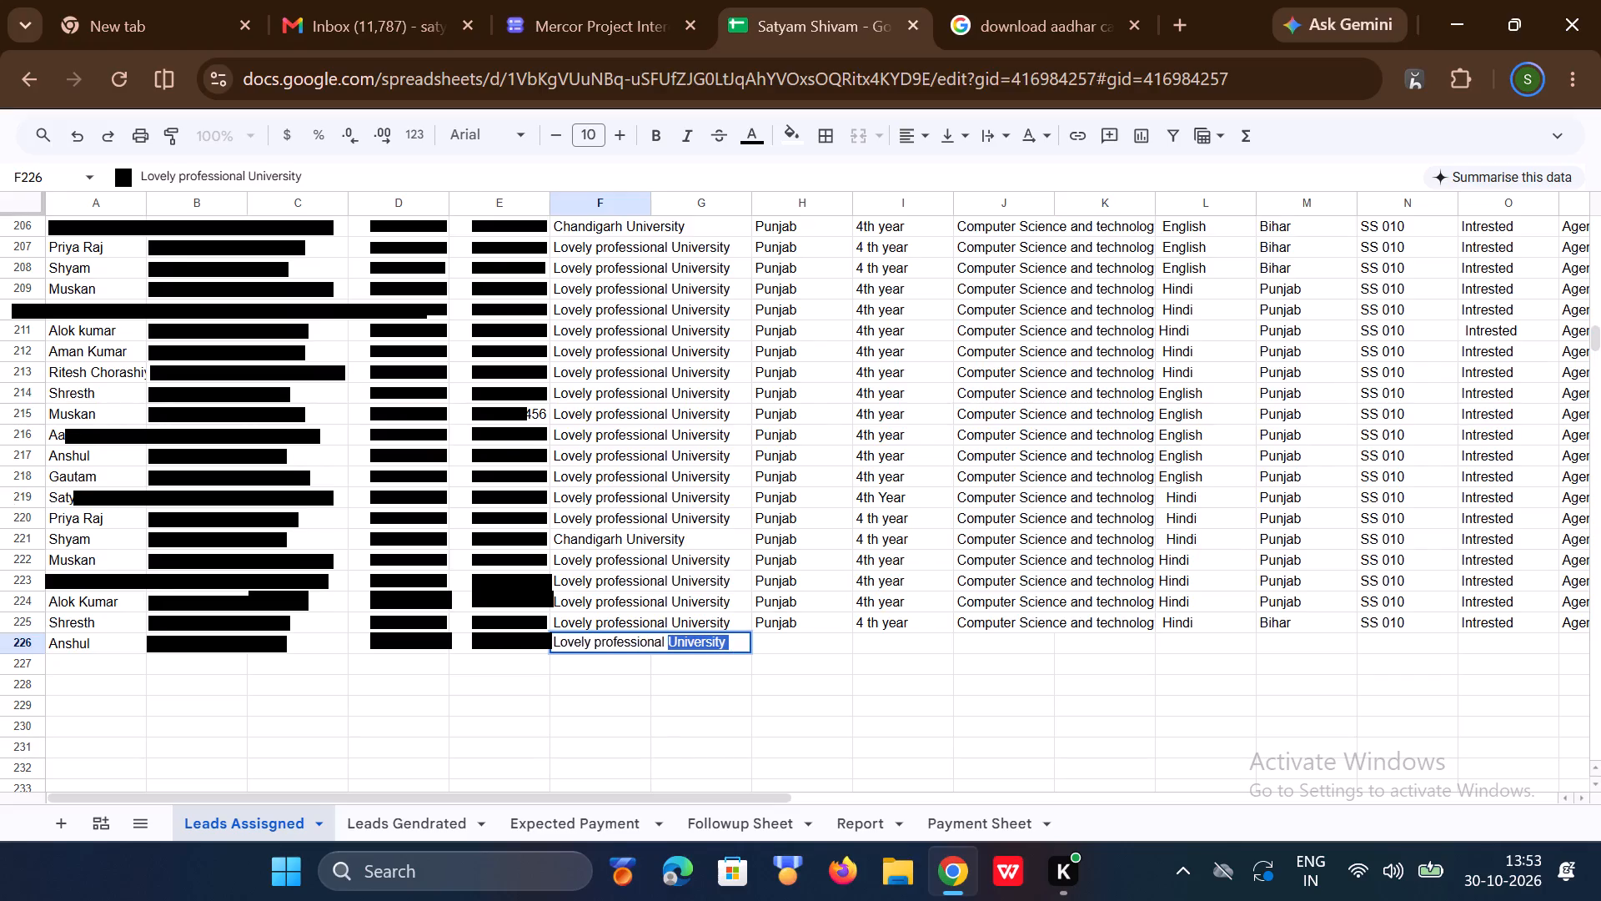
{"action": "key", "text": "shift+u"}
{"action": "type", "text": "niver"}
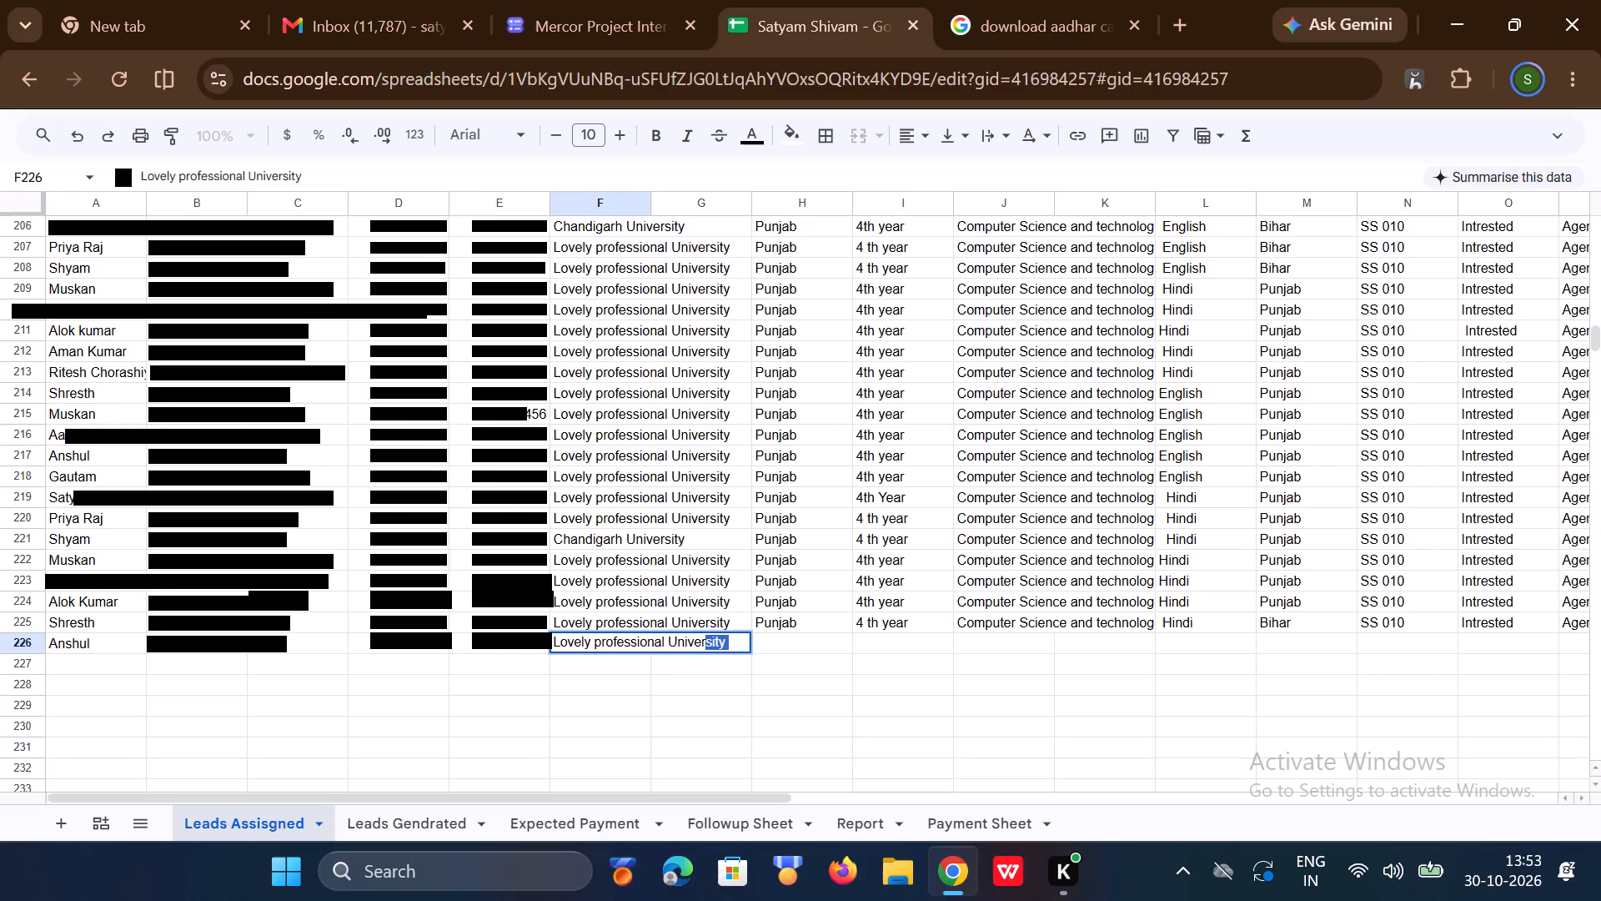
{"action": "key", "text": "s"}
{"action": "key", "text": "i"}
{"action": "type", "text": "ty"}
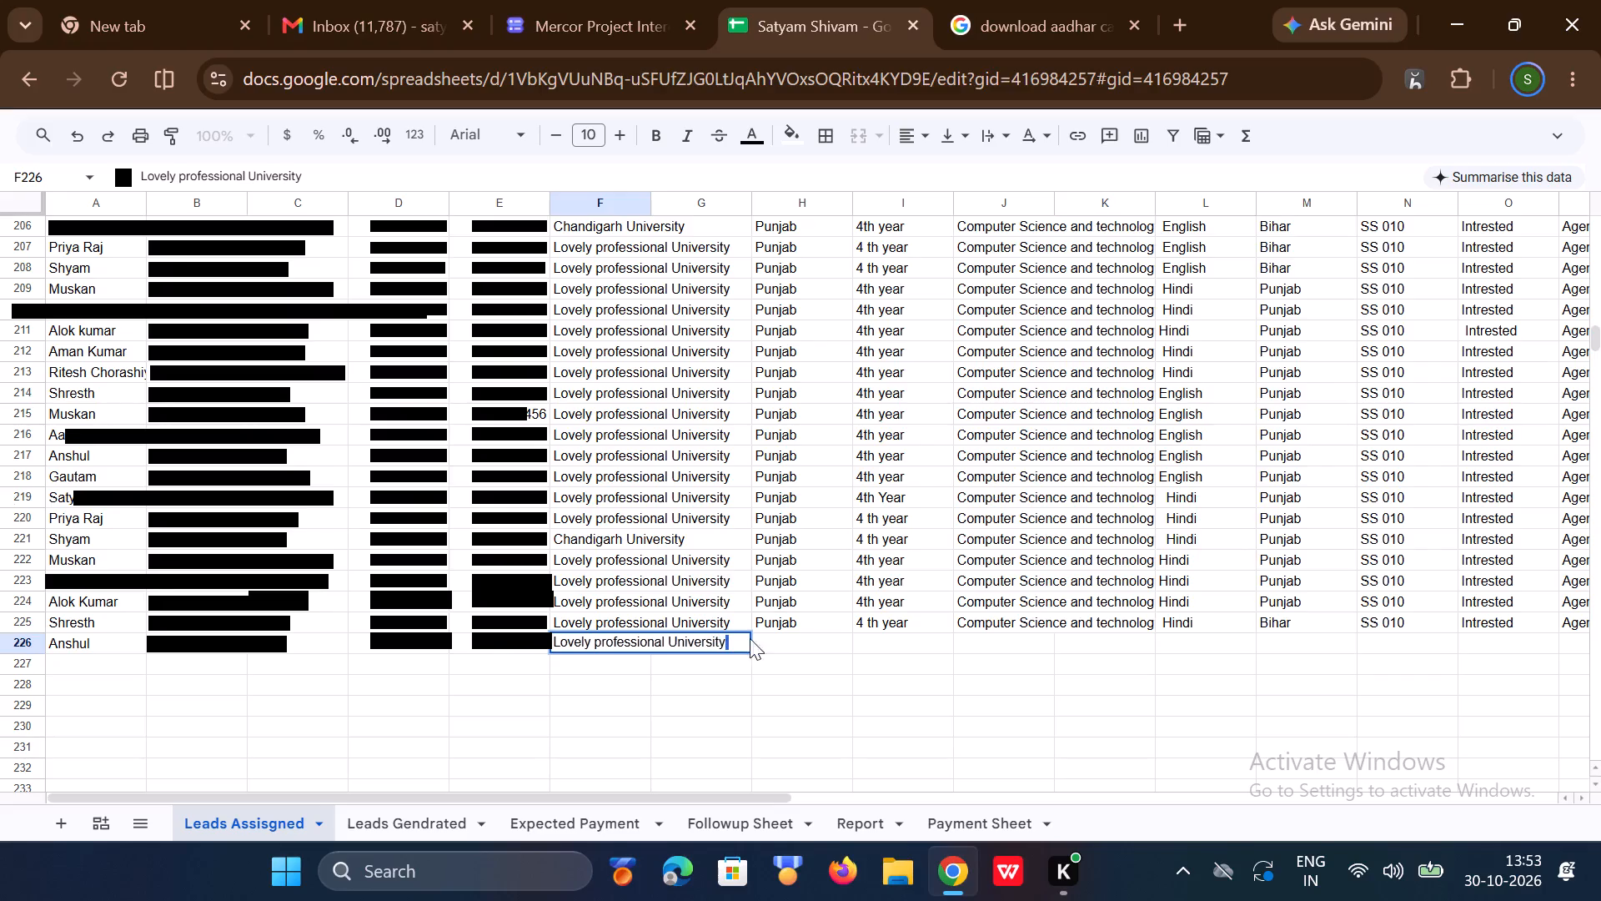
Enter Punjab as the state in cell H226 of Anshul's row.
{"action": "left_click", "coordinate": [804, 651]}
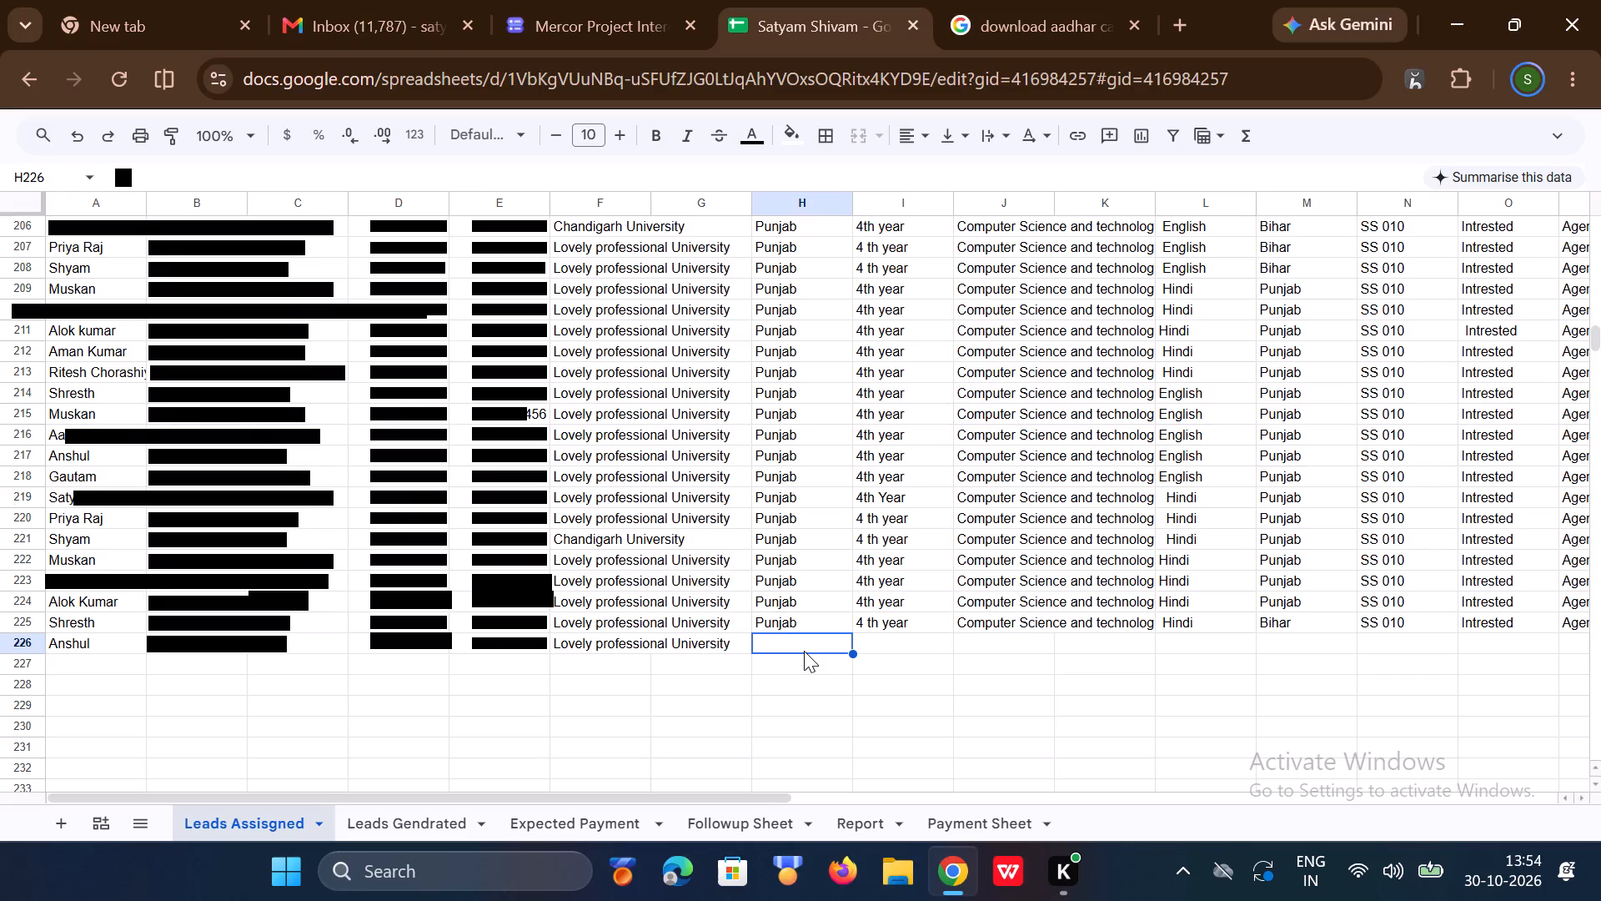
{"action": "left_click", "coordinate": [804, 651]}
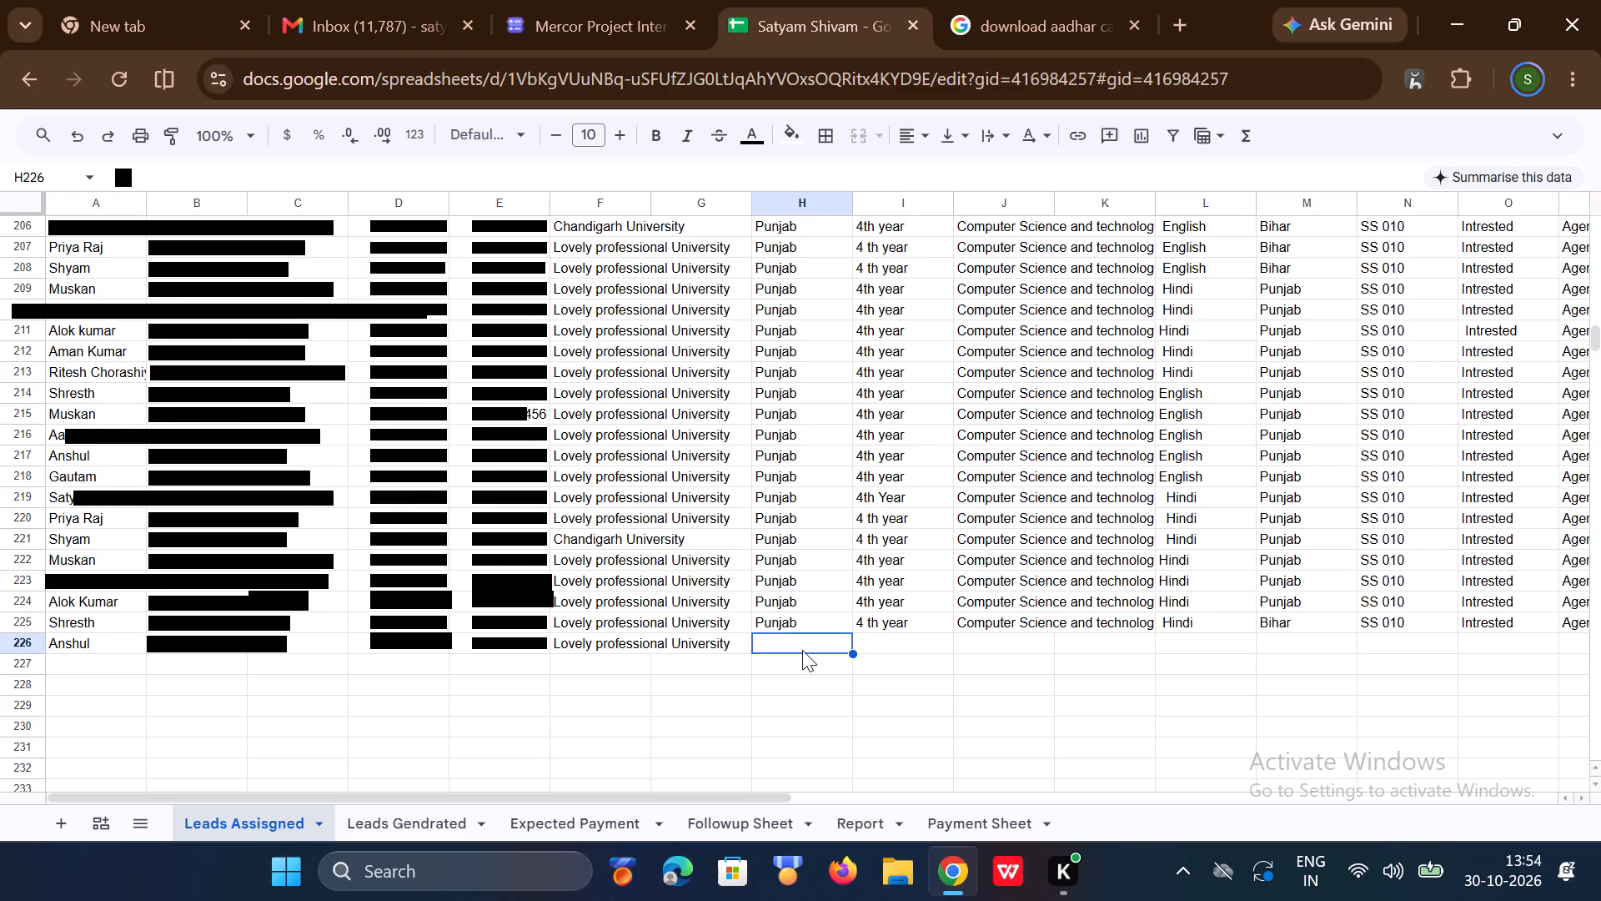
{"action": "left_click", "coordinate": [802, 650]}
{"action": "double_click", "coordinate": [800, 647]}
{"action": "key", "text": "shift+p"}
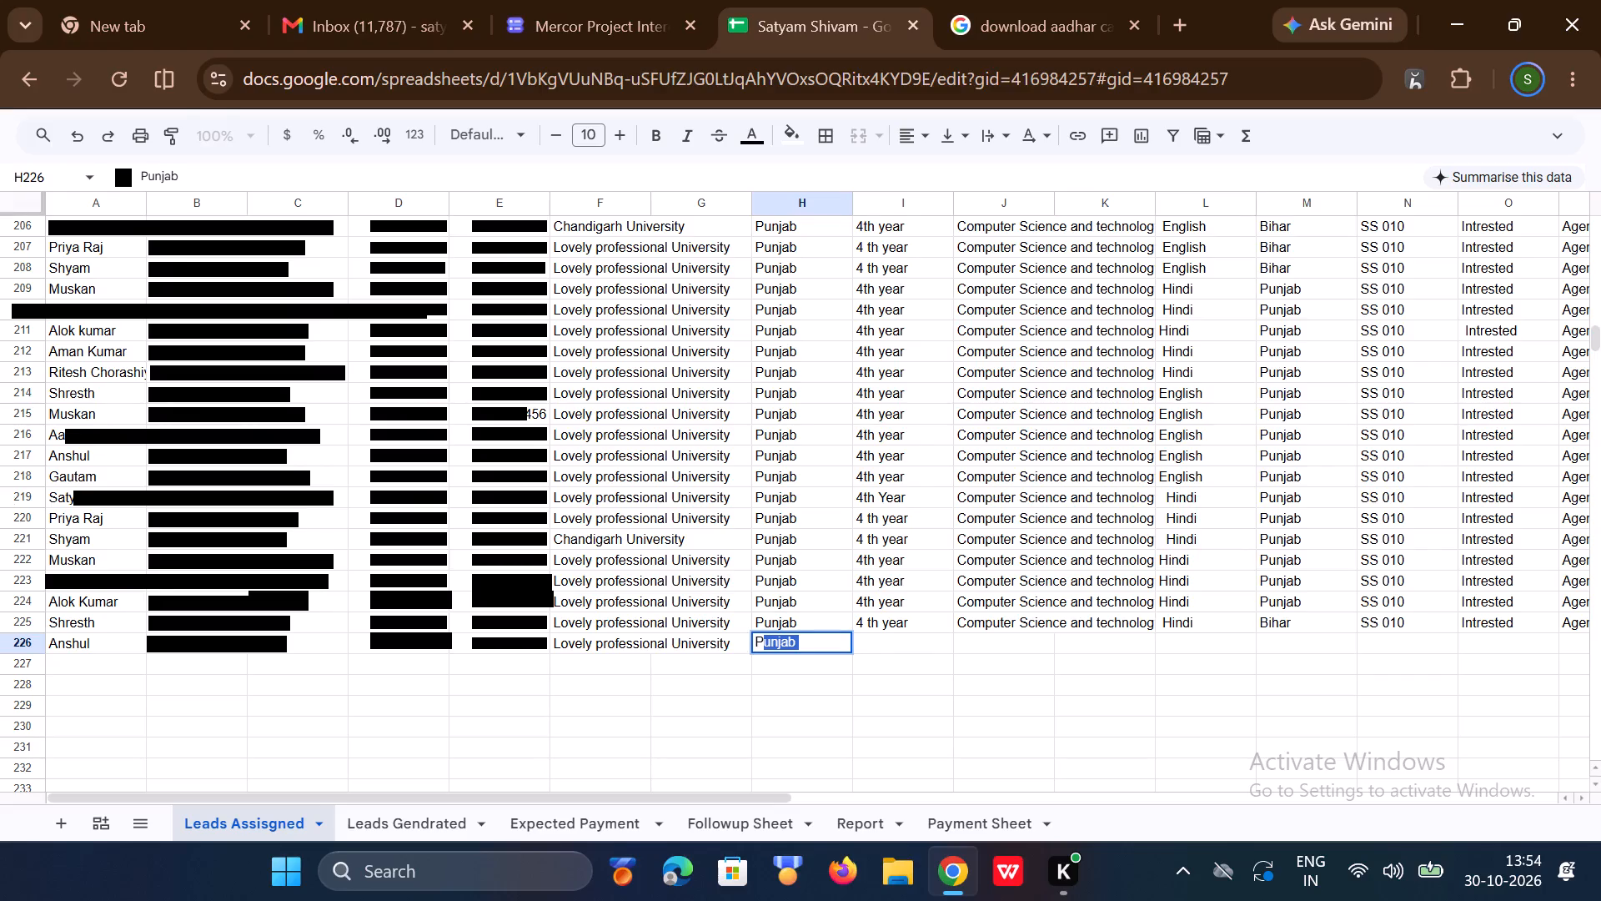
{"action": "type", "text": "unjab"}
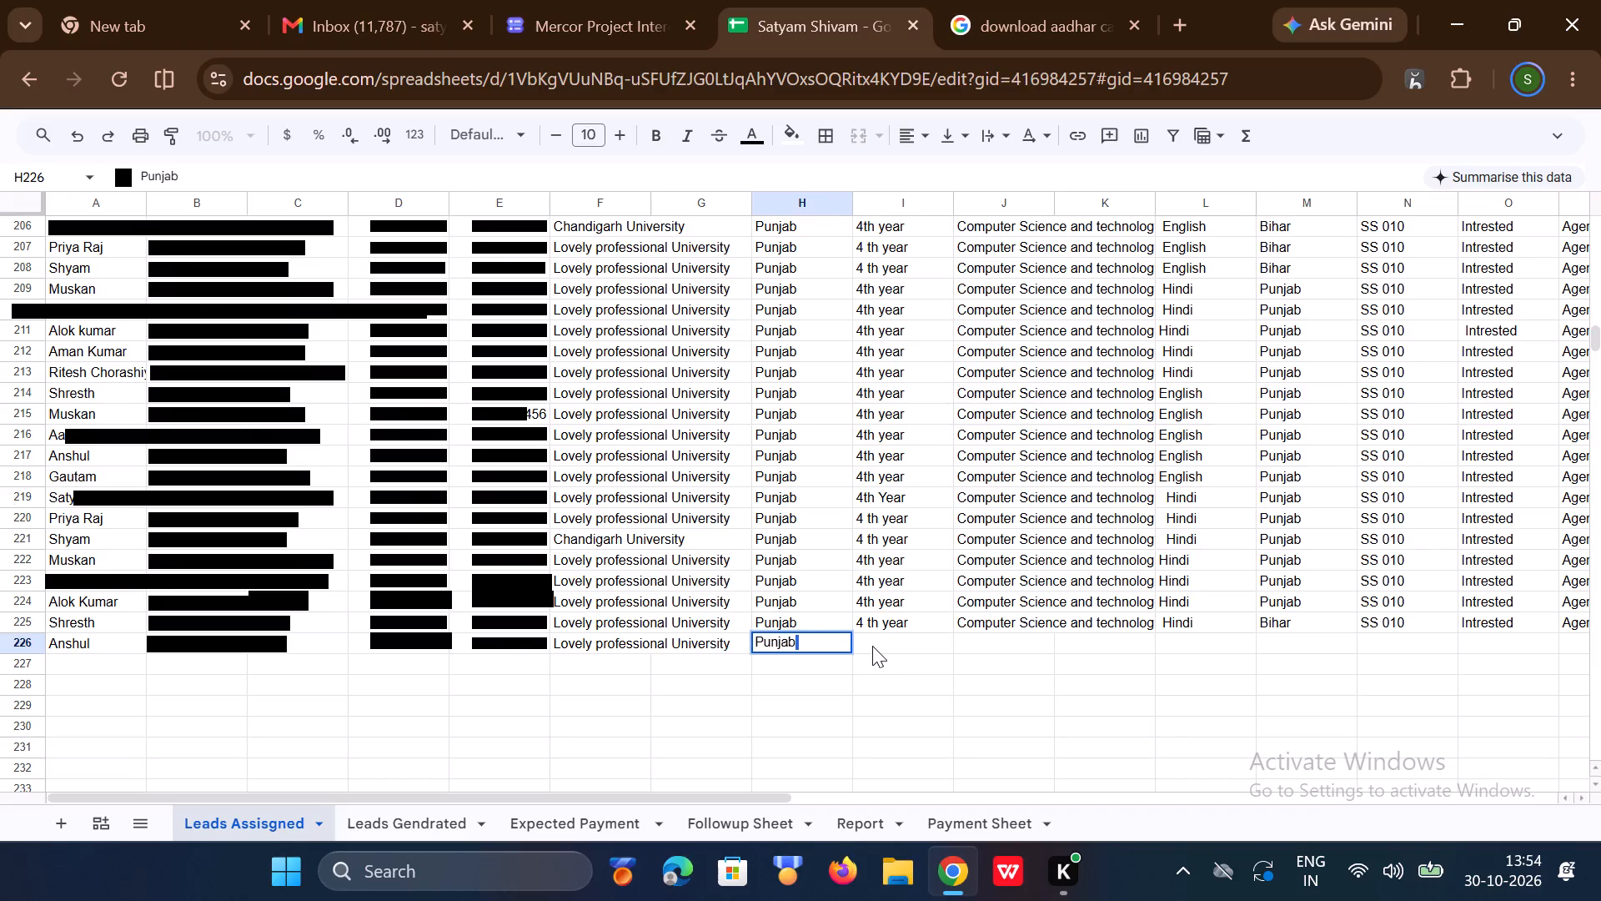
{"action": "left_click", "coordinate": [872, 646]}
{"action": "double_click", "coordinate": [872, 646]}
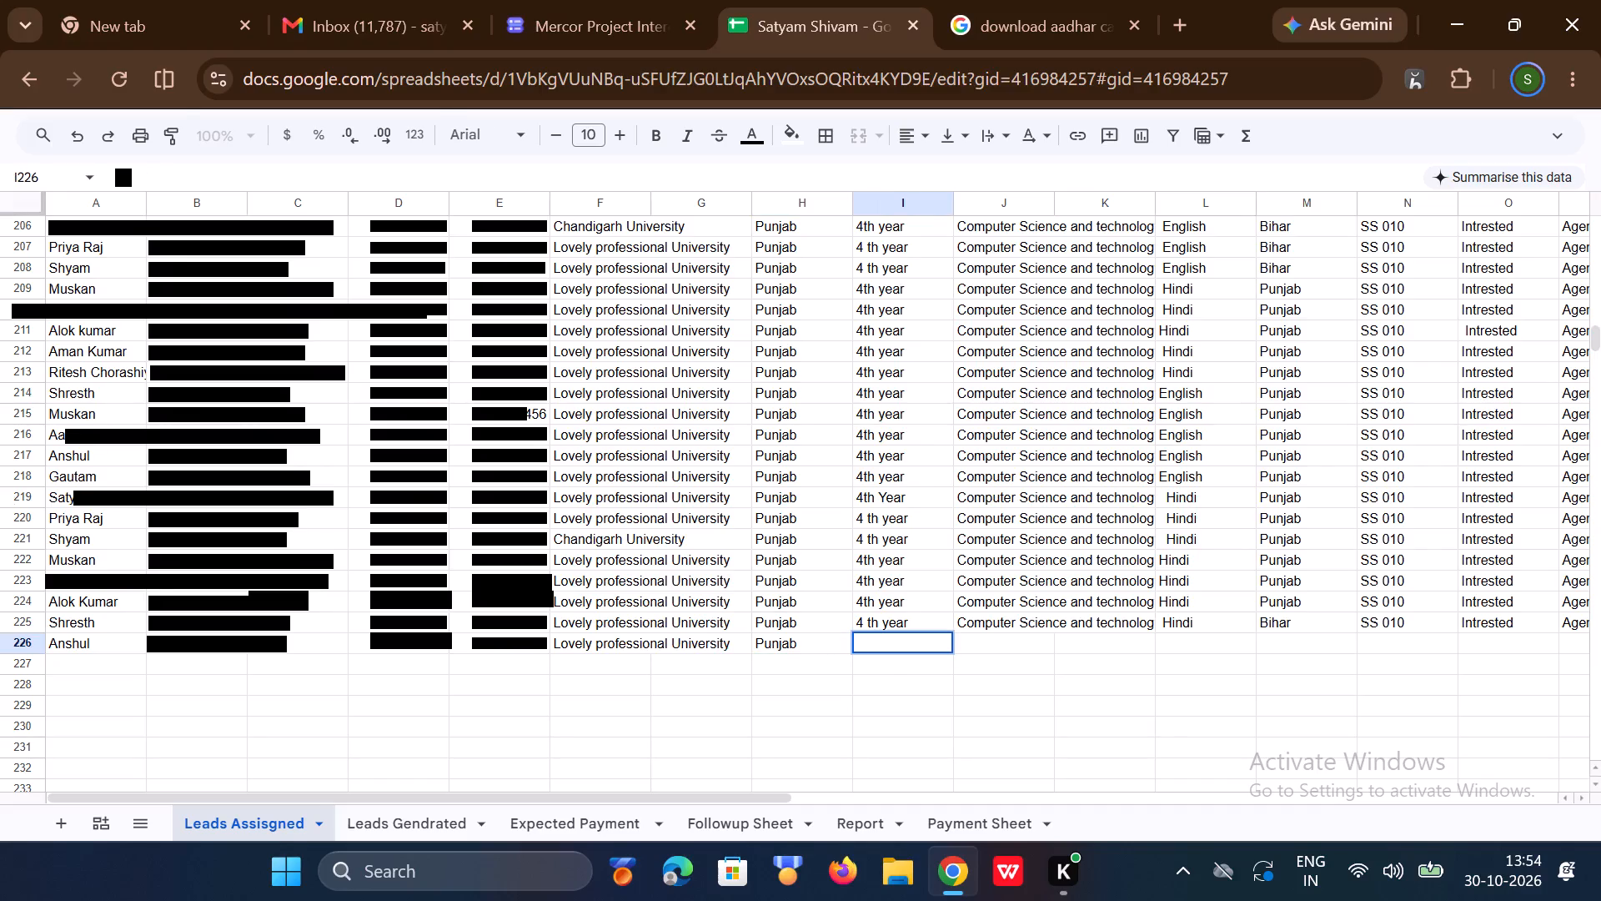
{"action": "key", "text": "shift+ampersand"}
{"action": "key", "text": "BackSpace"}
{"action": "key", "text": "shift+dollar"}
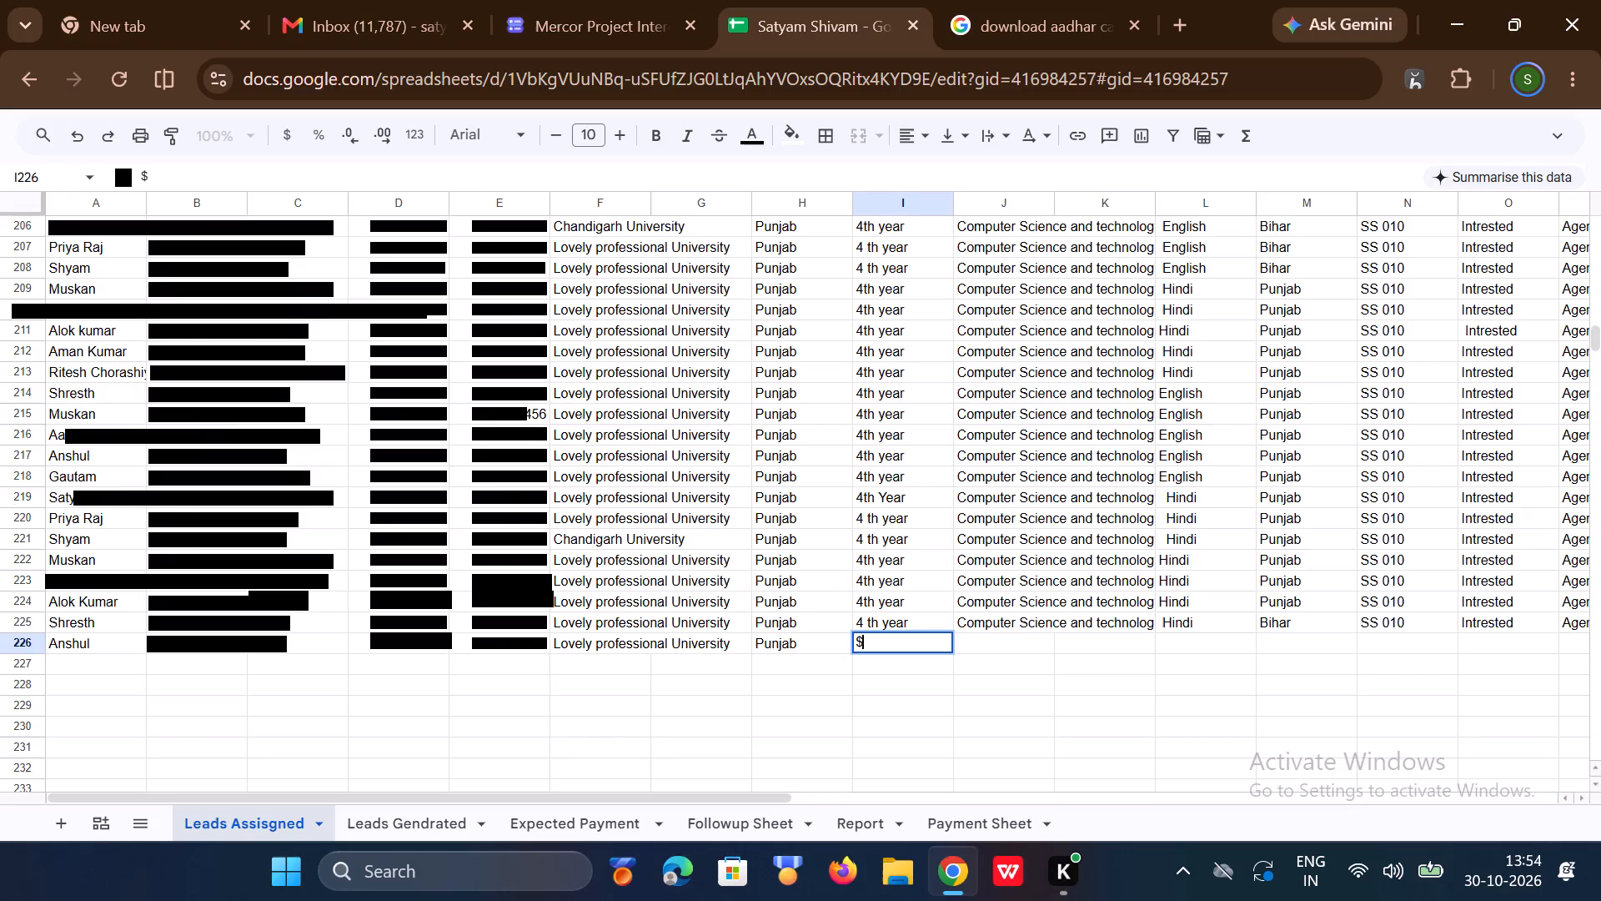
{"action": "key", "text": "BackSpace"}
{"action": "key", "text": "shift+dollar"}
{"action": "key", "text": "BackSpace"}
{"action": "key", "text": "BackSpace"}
Correct the year of study in cell I225 of Shresth's row to read 4th year.
{"action": "double_click", "coordinate": [869, 615]}
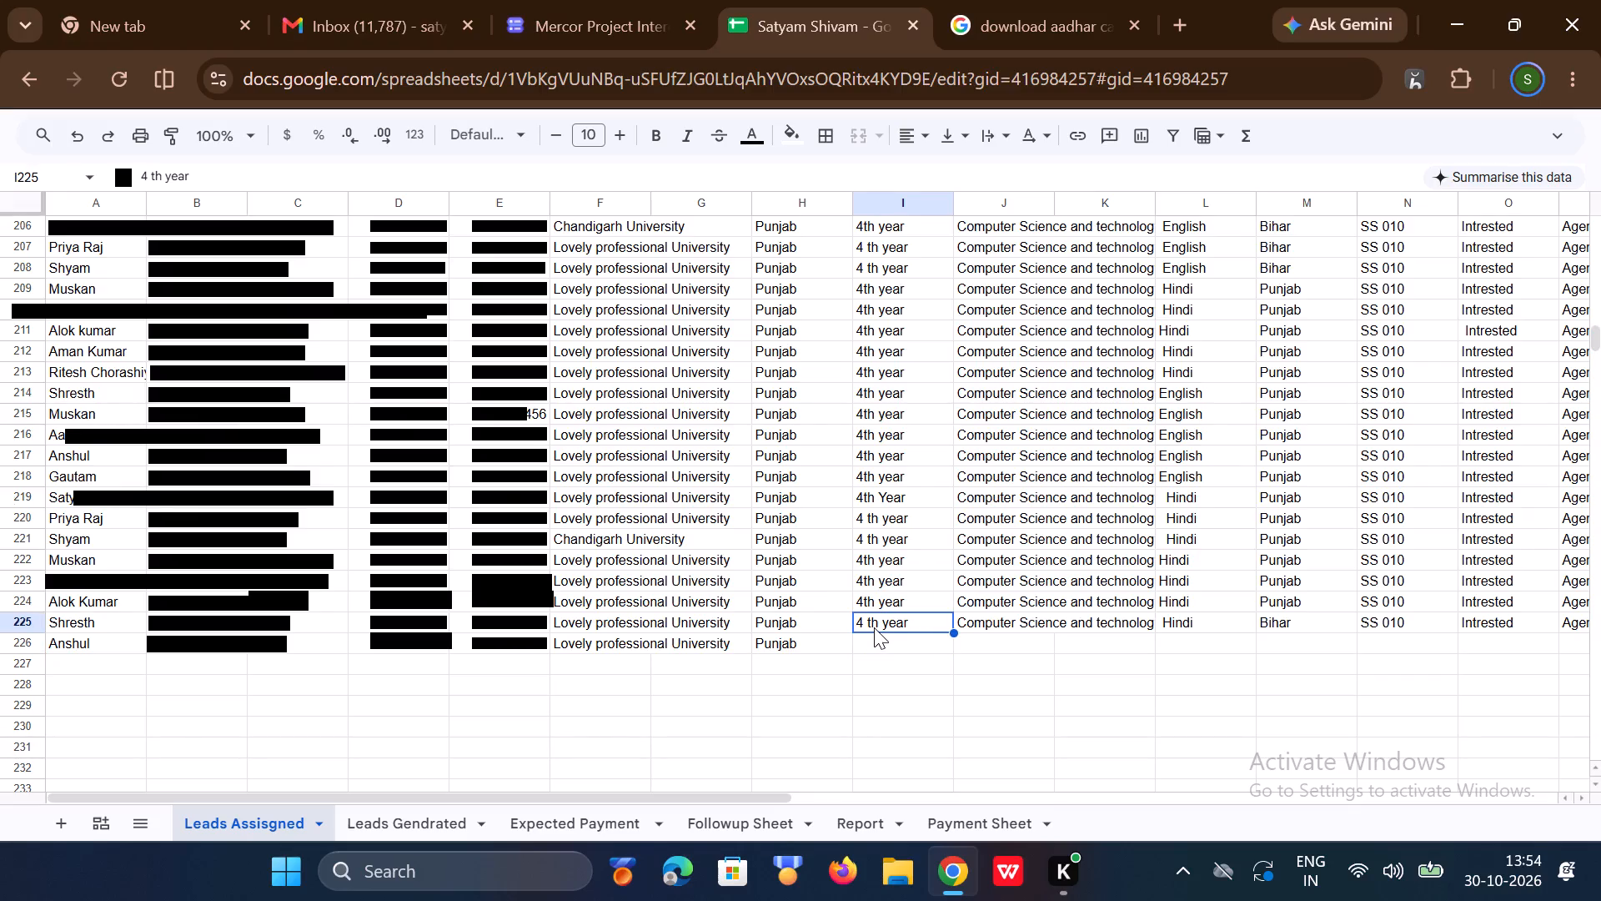
{"action": "left_click", "coordinate": [874, 628]}
{"action": "double_click", "coordinate": [871, 625]}
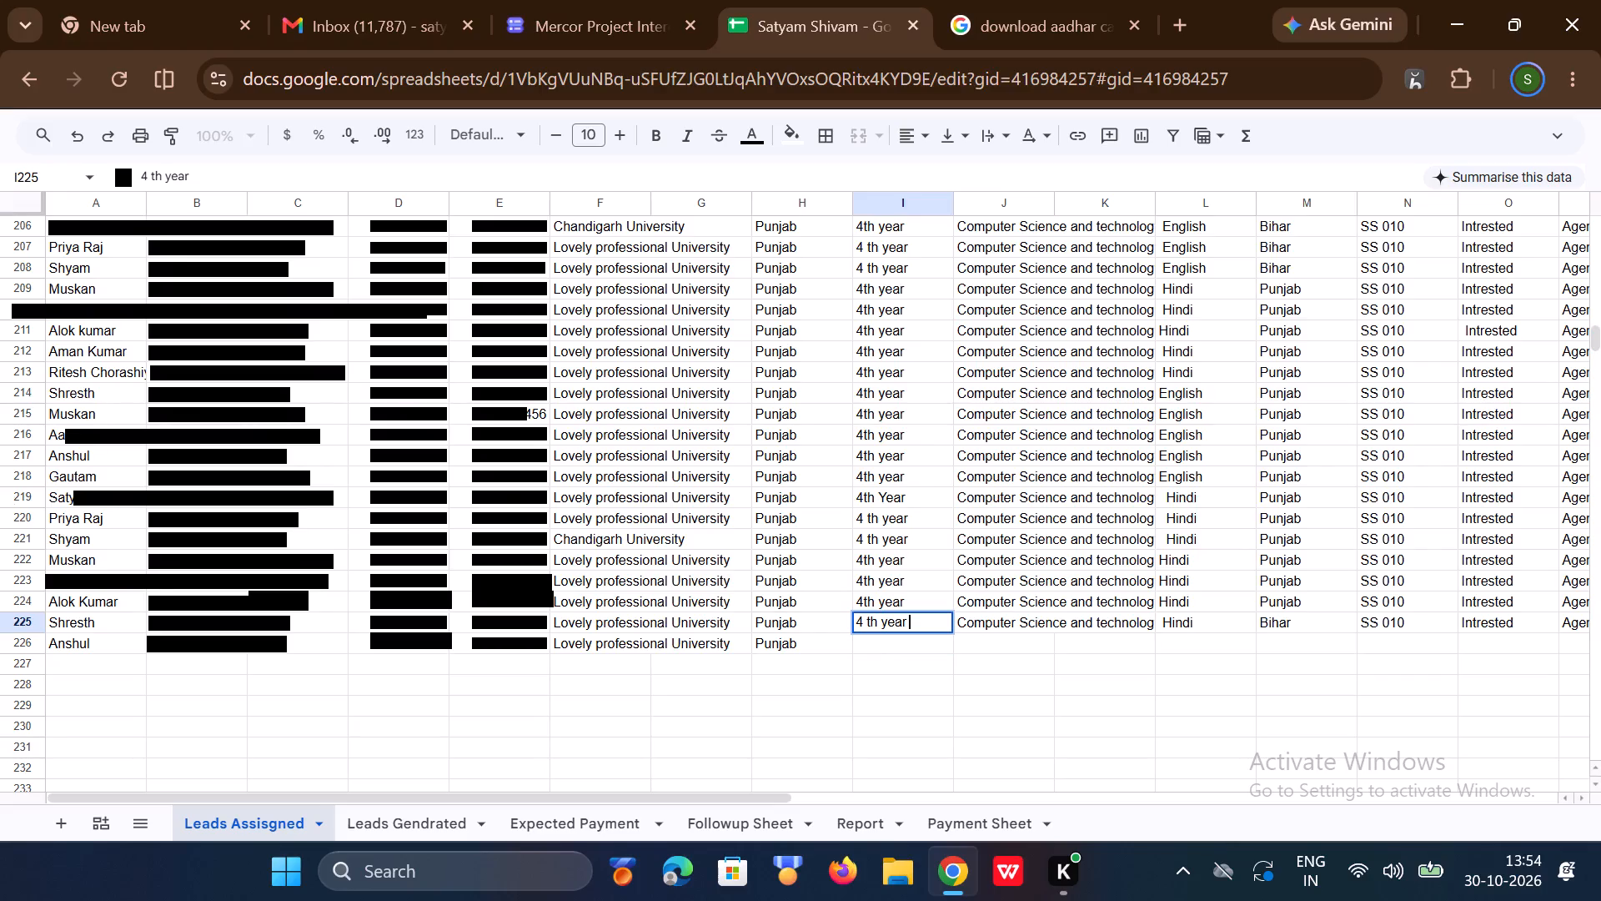
{"action": "left_click", "coordinate": [871, 625]}
{"action": "key", "text": "Left"}
{"action": "key", "text": "BackSpace"}
Enter 4 th year as the year of study in cell I226 of Anshul's row.
{"action": "double_click", "coordinate": [880, 645]}
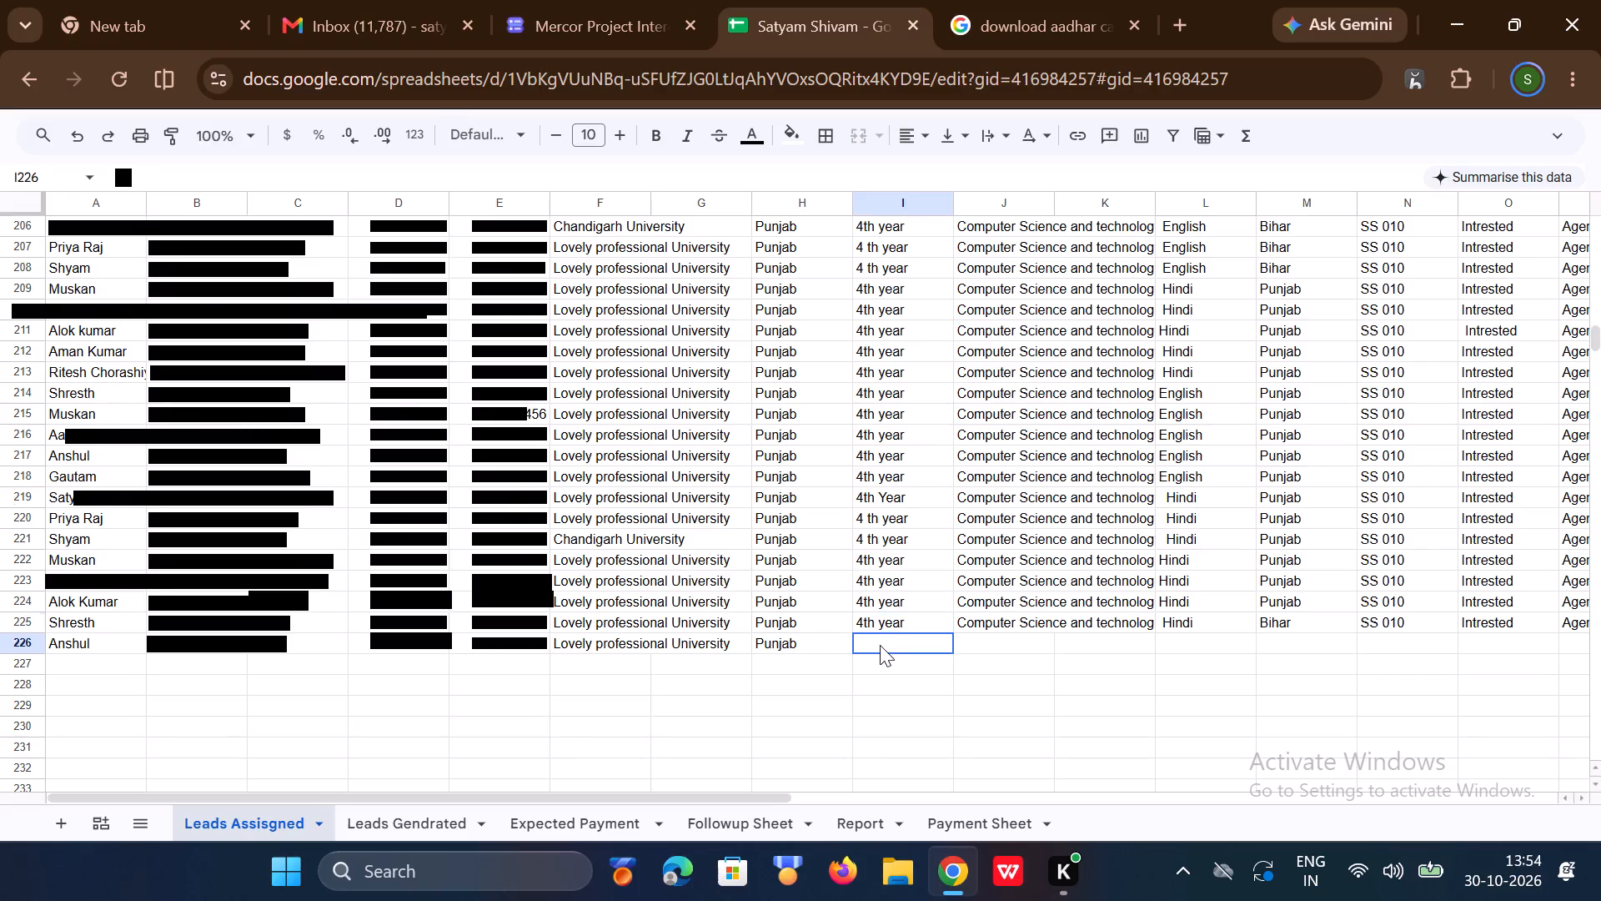
{"action": "key", "text": "shift+dollar"}
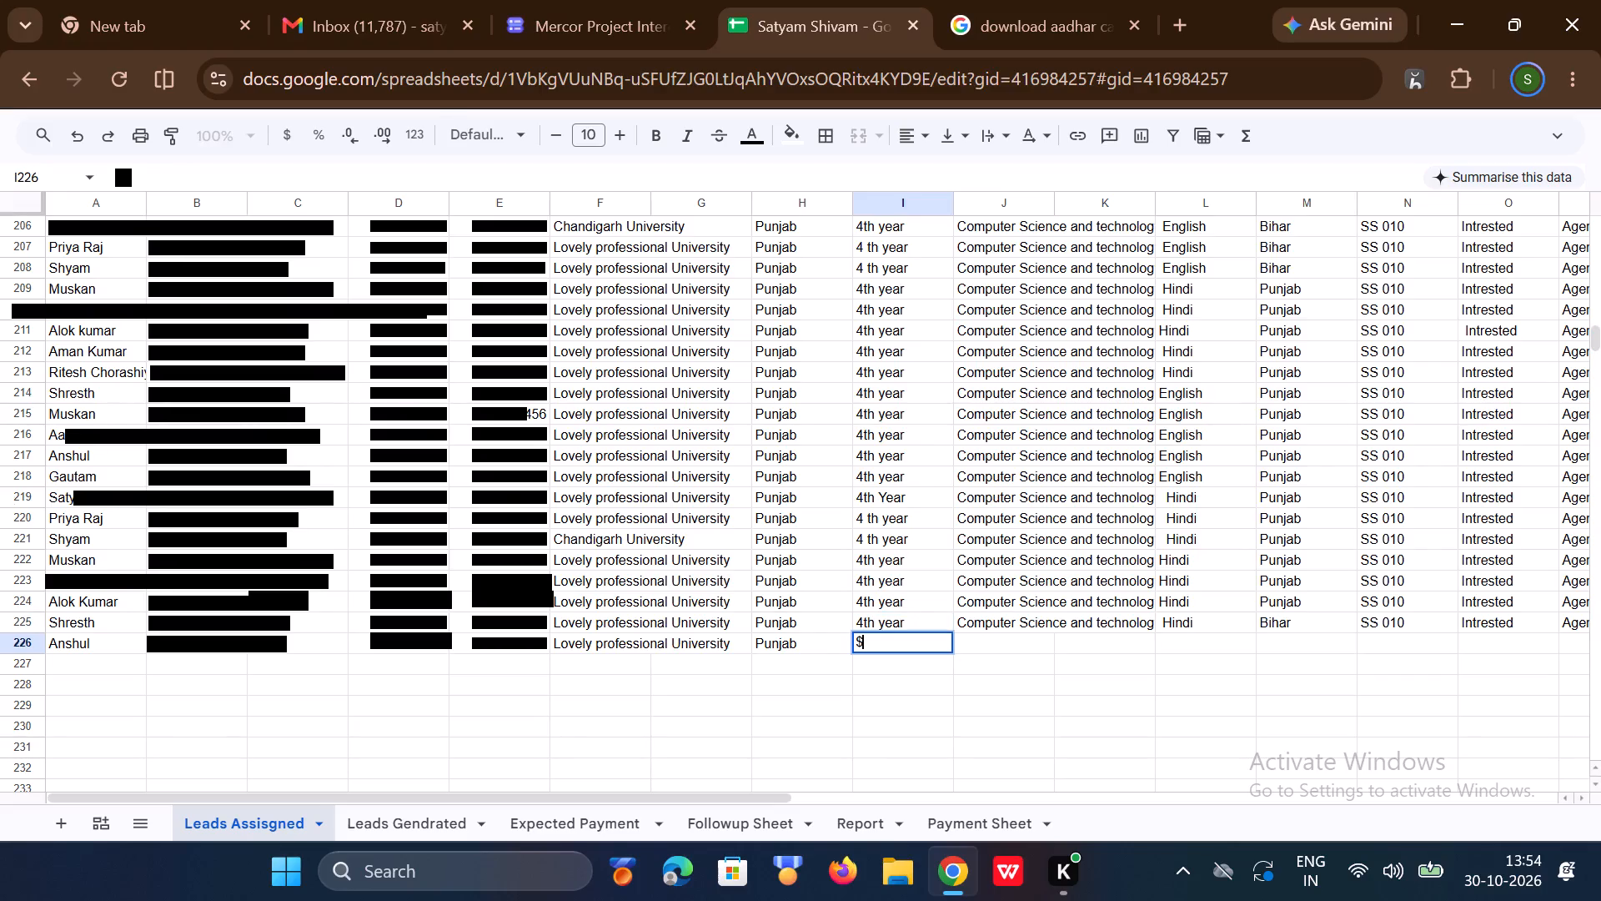
{"action": "key", "text": "BackSpace"}
{"action": "key", "text": "4"}
{"action": "key", "text": "space"}
{"action": "type", "text": "th"}
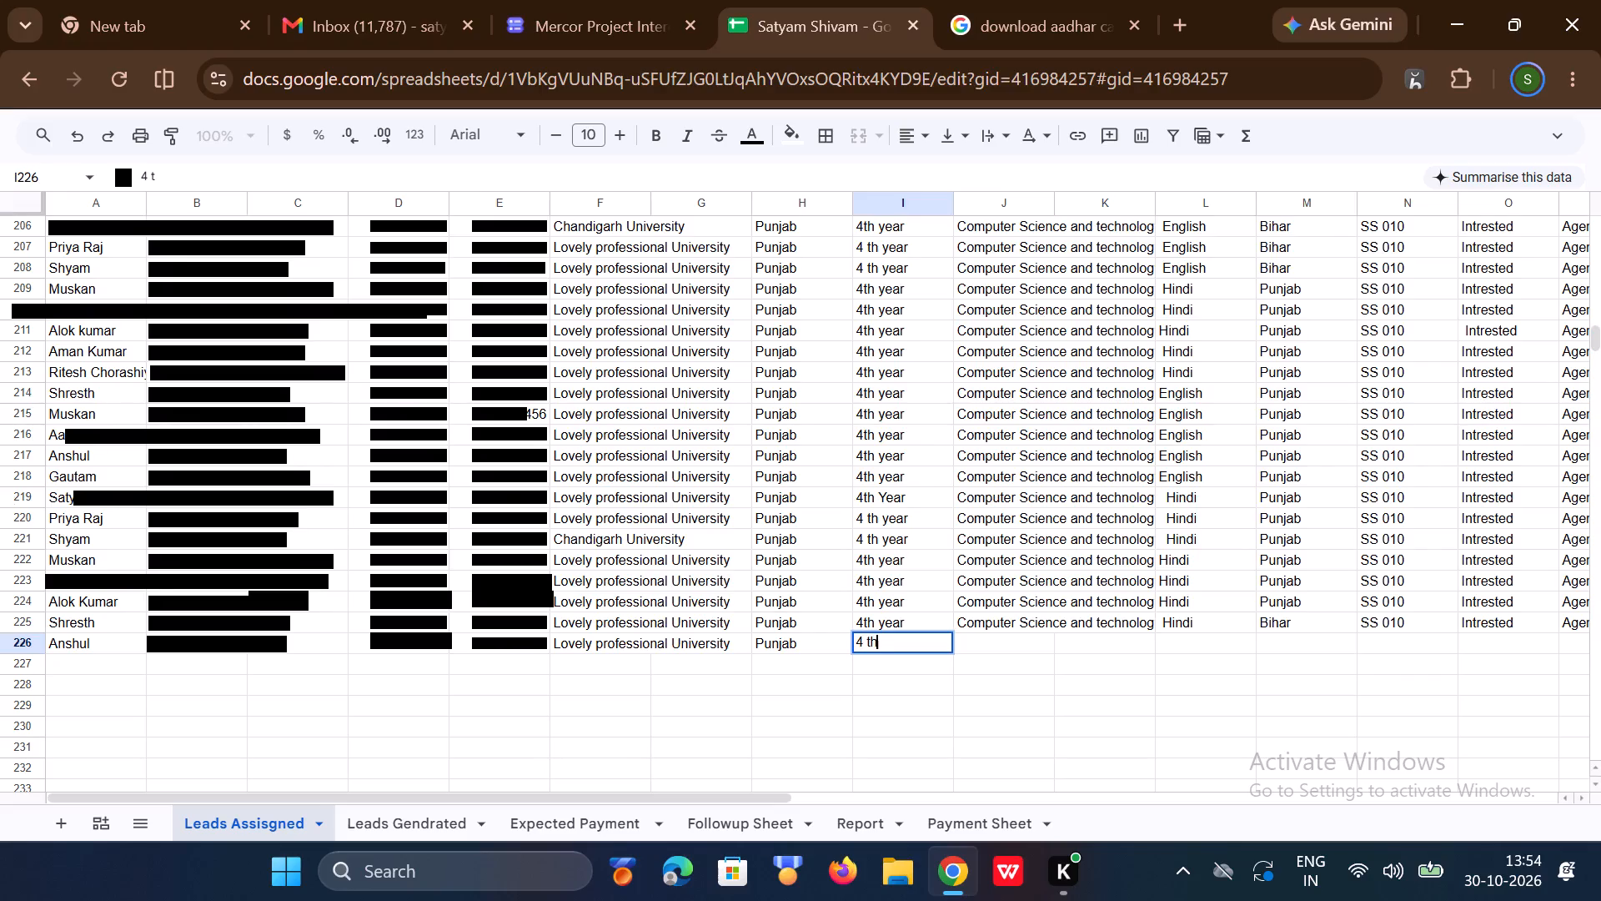
{"action": "key", "text": "space"}
{"action": "type", "text": "year"}
Enter Computer Science and technology as the course in cell J226 of Anshul's row.
{"action": "left_click", "coordinate": [1016, 661]}
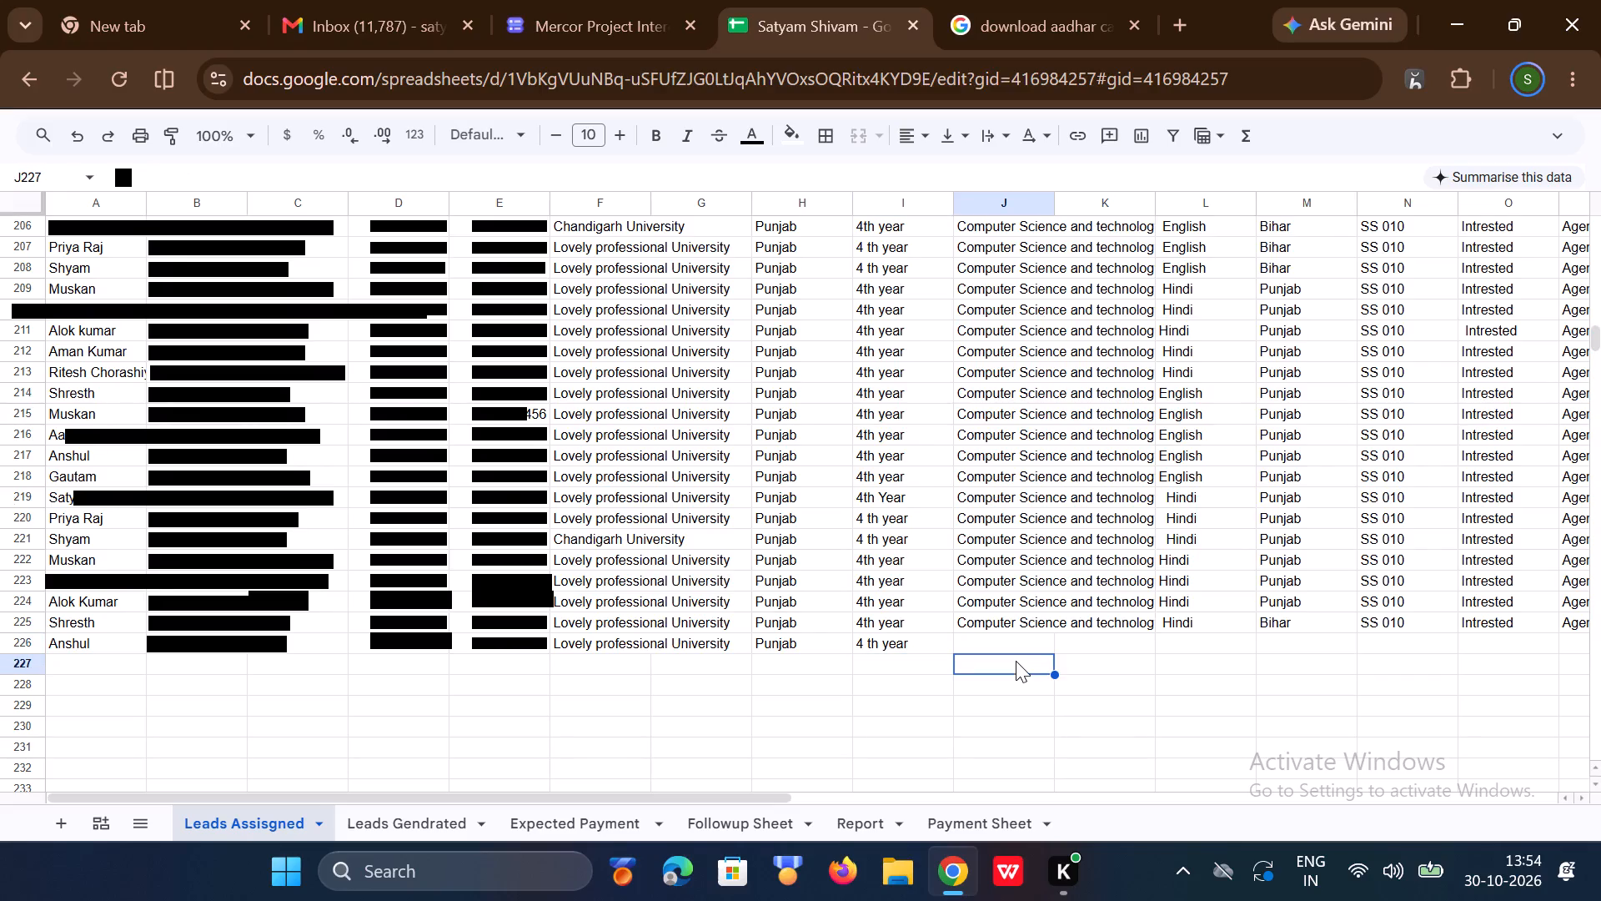
{"action": "double_click", "coordinate": [1006, 652]}
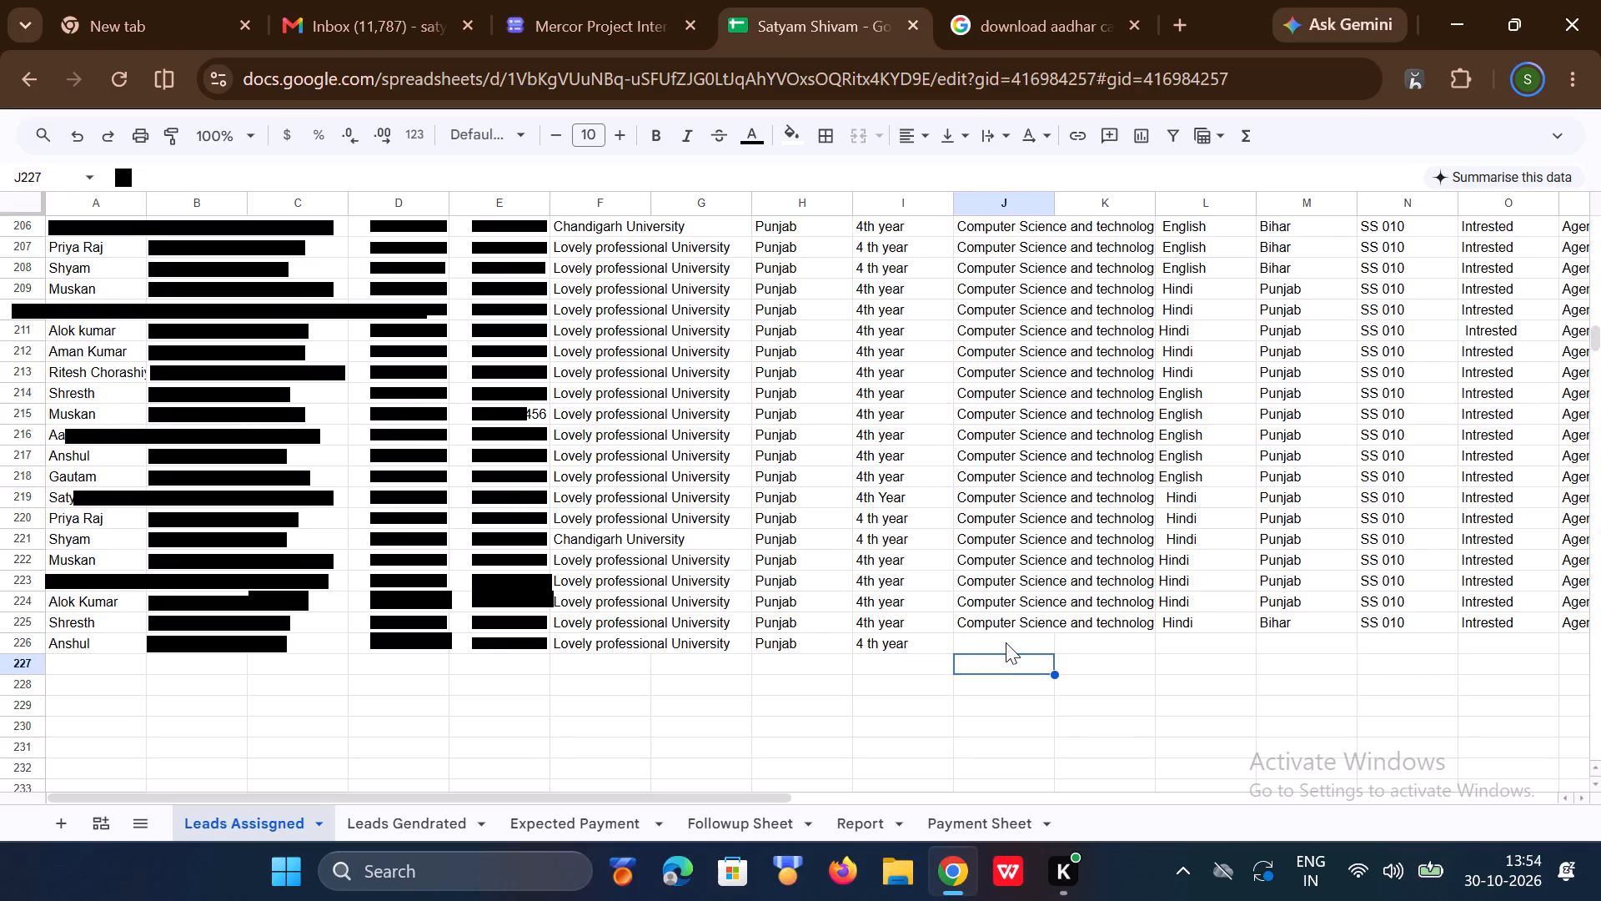
{"action": "double_click", "coordinate": [1006, 642]}
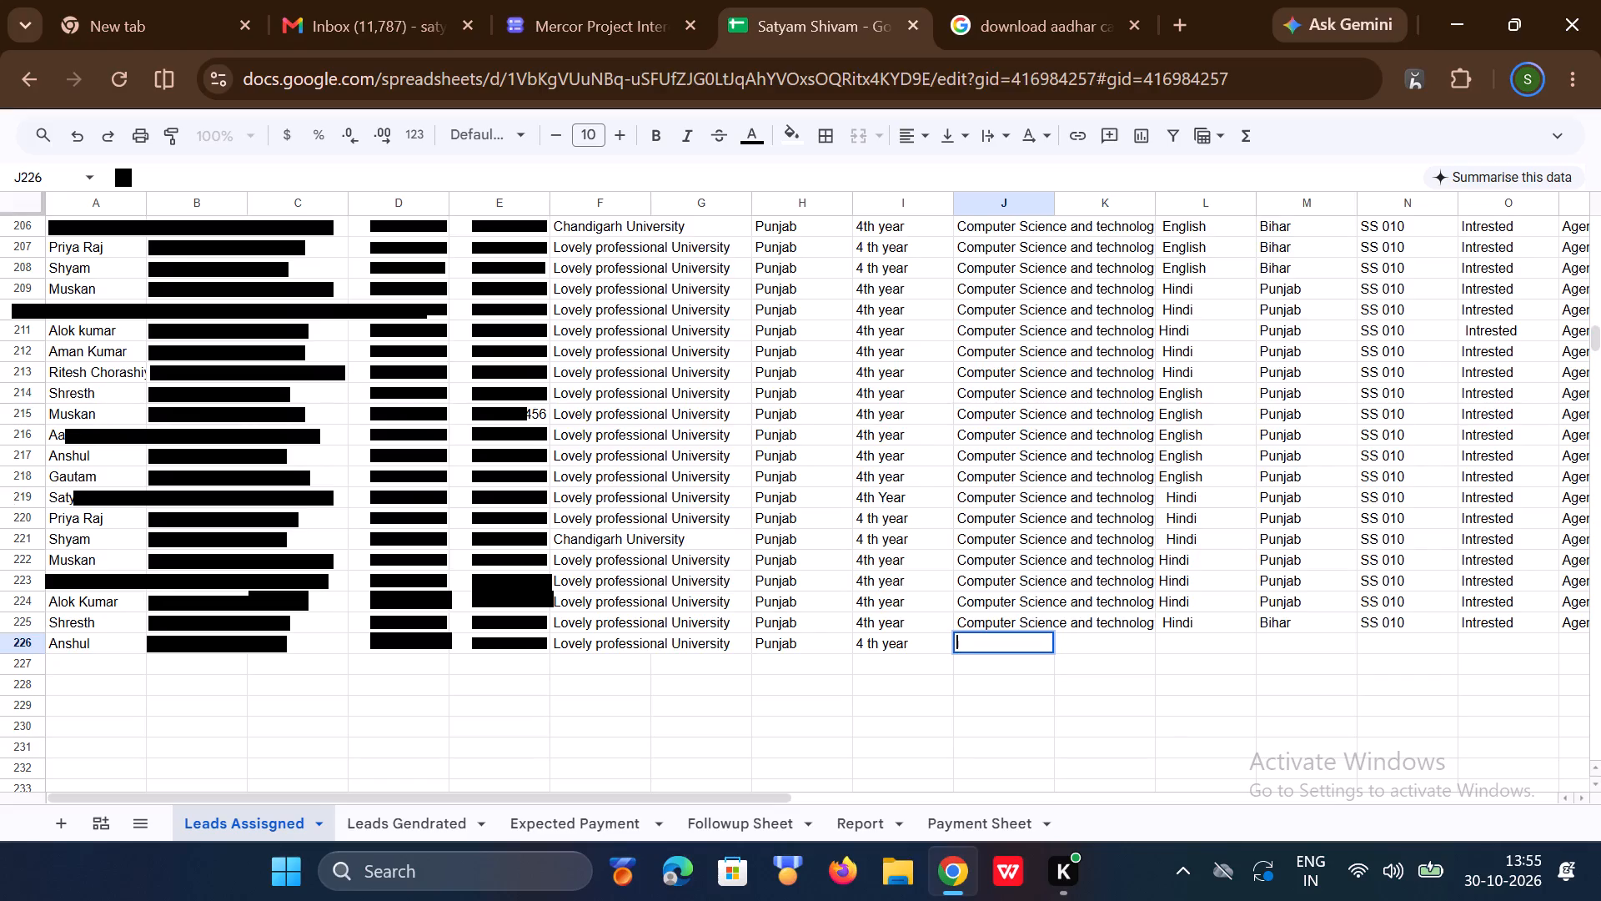
{"action": "left_click", "coordinate": [979, 646]}
{"action": "key", "text": "shift+c"}
{"action": "type", "text": "omp"}
{"action": "type", "text": "uter"}
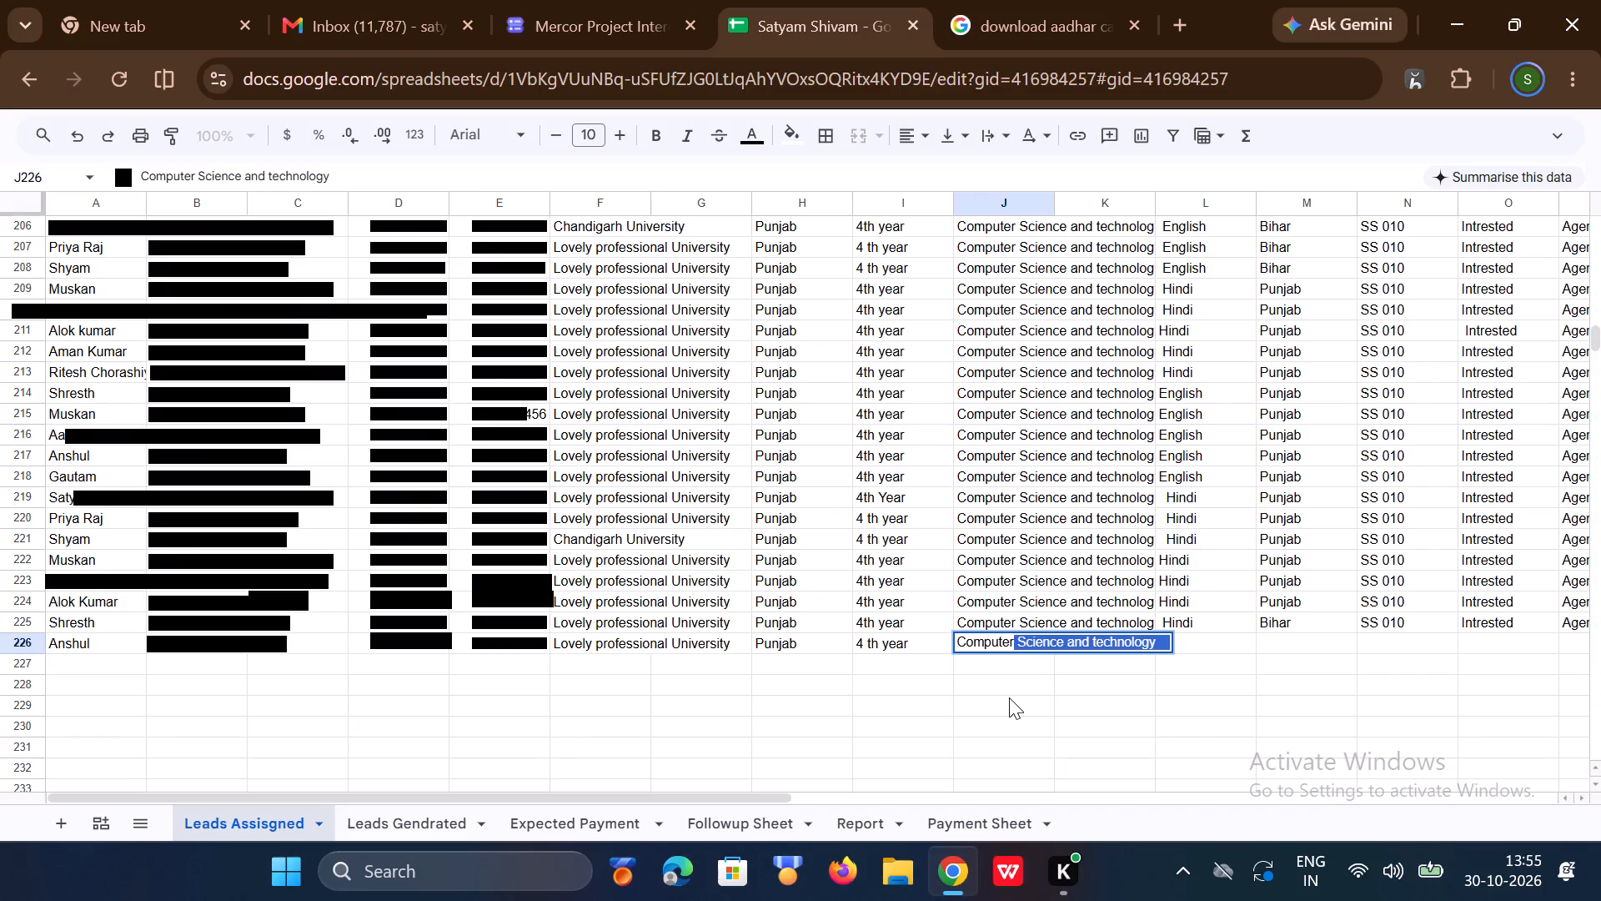
{"action": "key", "text": "Tab"}
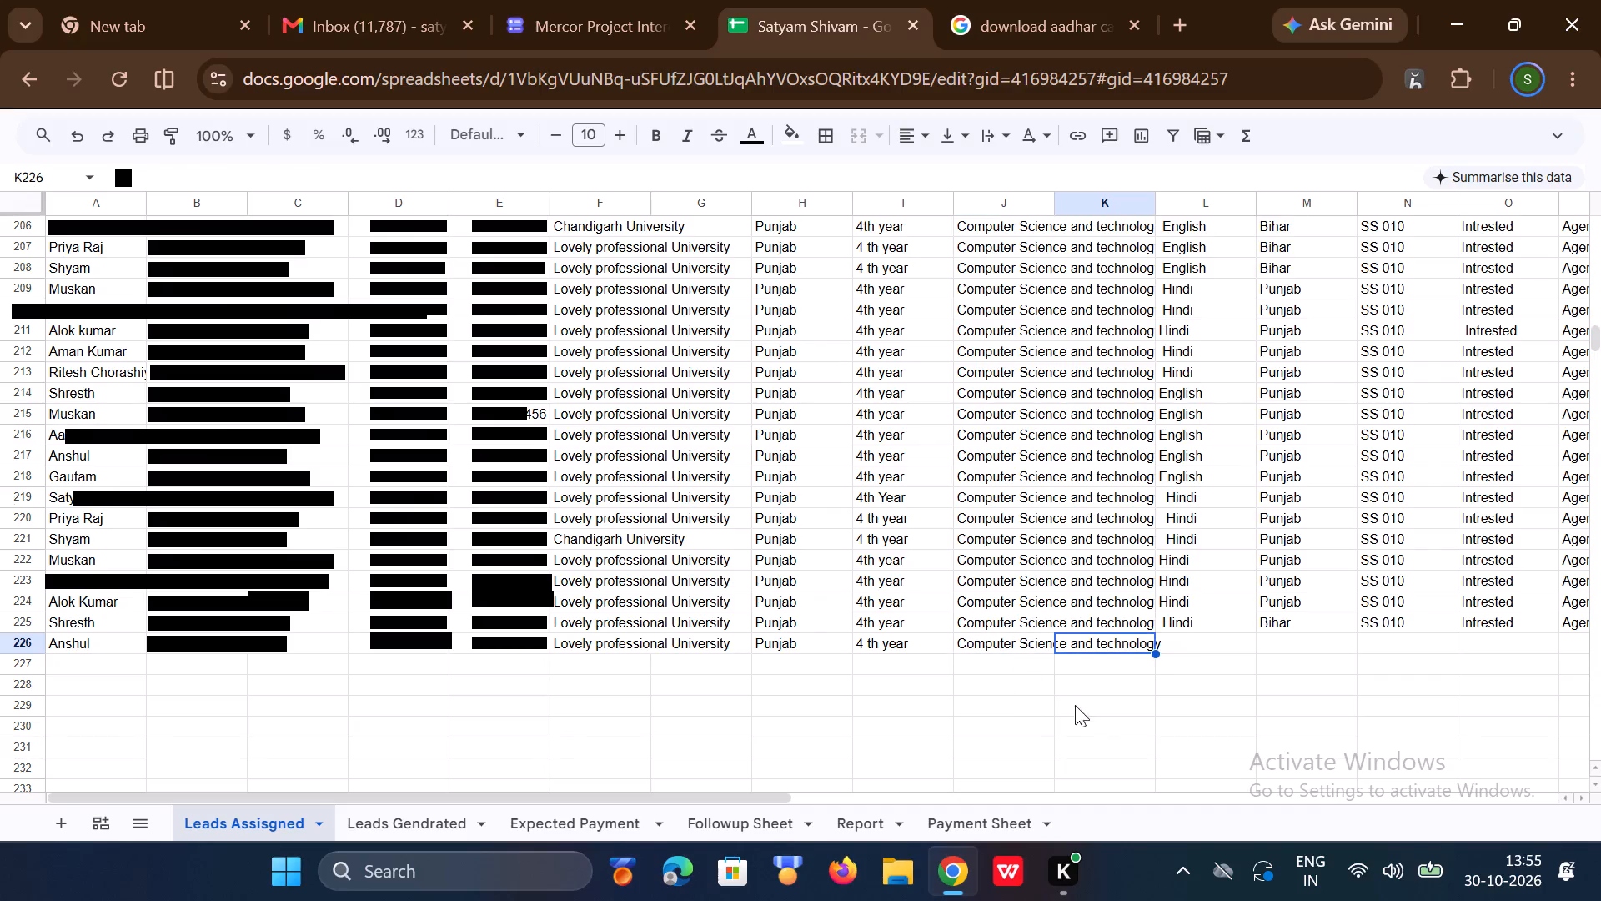
Enter Hindi as the language in cell L226 of Anshul's row and move on to cell M226.
{"action": "double_click", "coordinate": [1204, 654]}
{"action": "double_click", "coordinate": [1206, 645]}
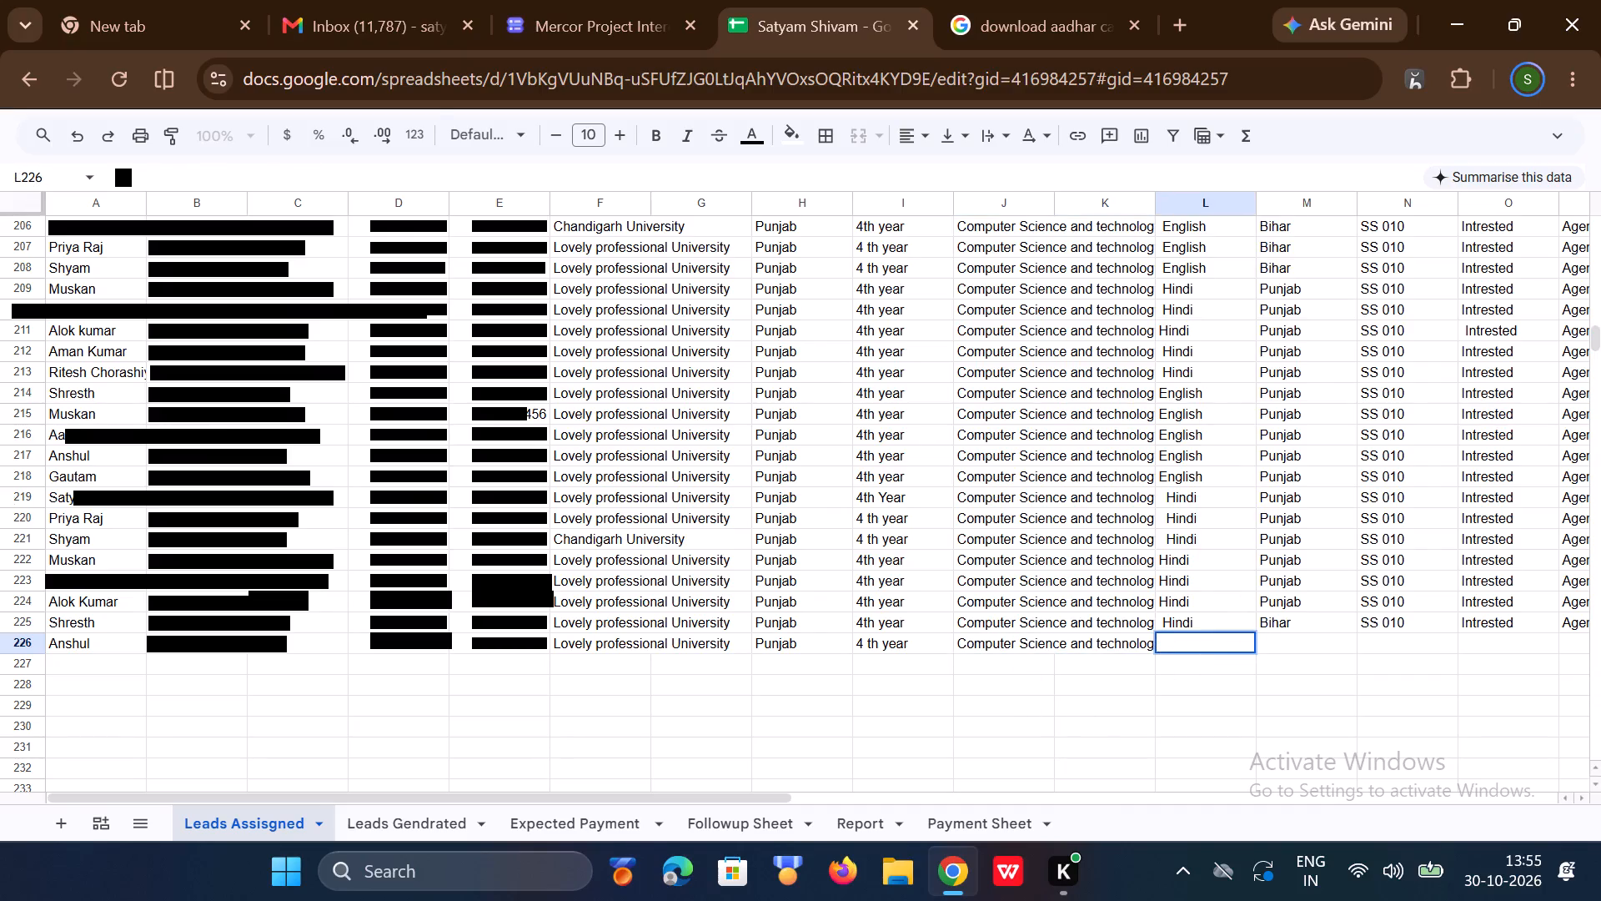
{"action": "key", "text": "space"}
{"action": "key", "text": "space"}
{"action": "type", "text": "lo"}
{"action": "key", "text": "BackSpace"}
{"action": "key", "text": "BackSpace"}
{"action": "key", "text": "BackSpace"}
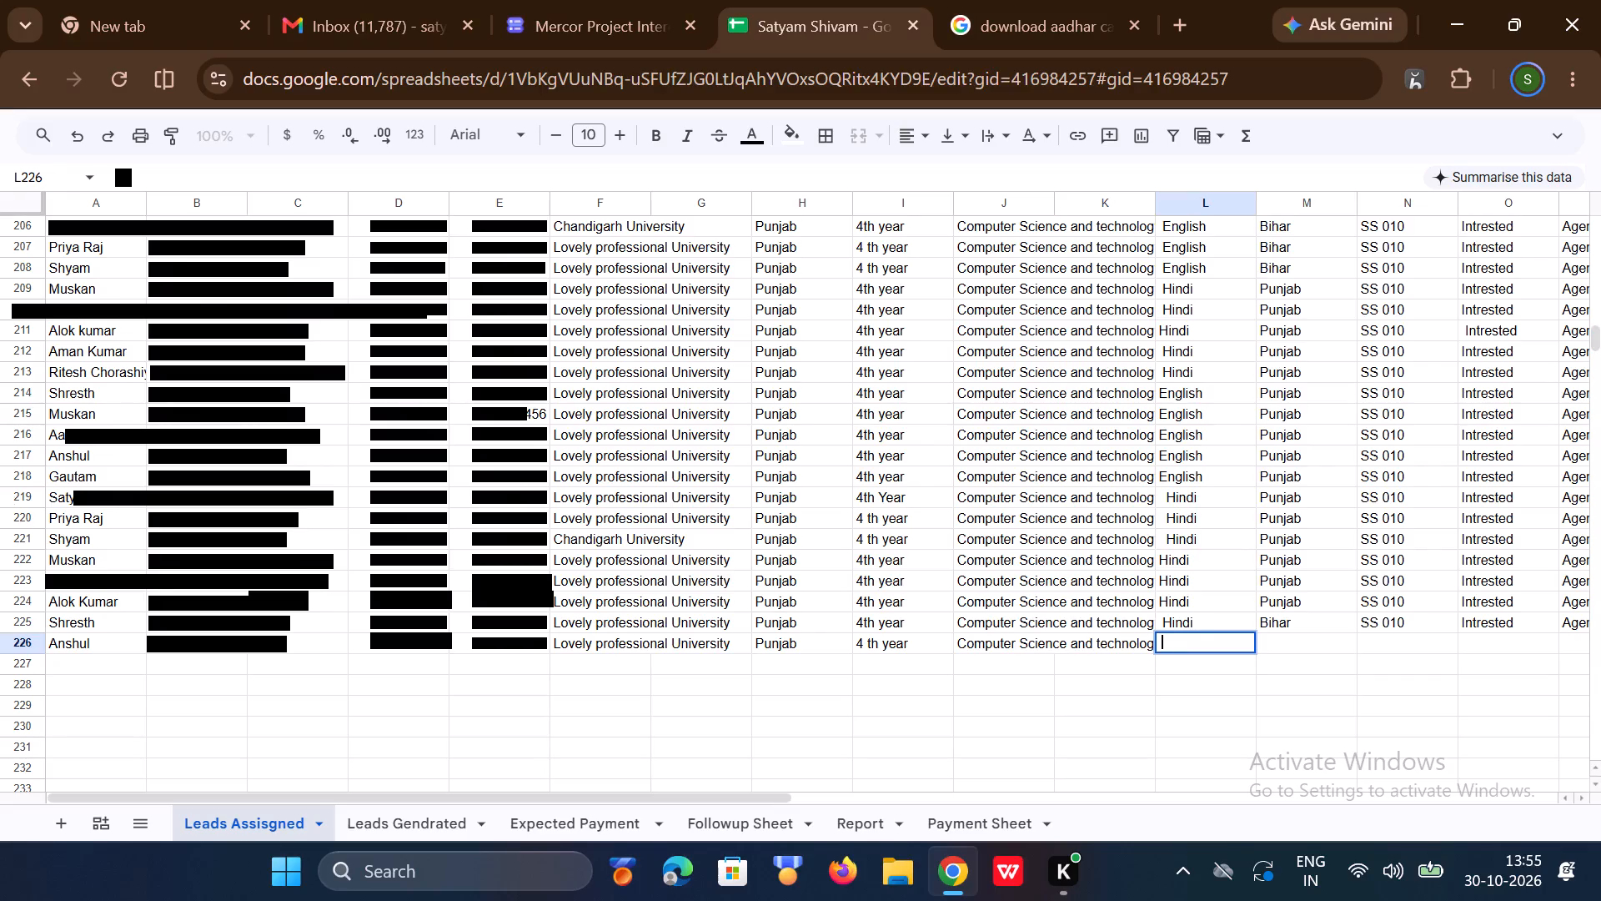
{"action": "key", "text": "shift+k"}
{"action": "key", "text": "BackSpace"}
{"action": "key", "text": "BackSpace"}
{"action": "key", "text": "space"}
{"action": "key", "text": "shift+h"}
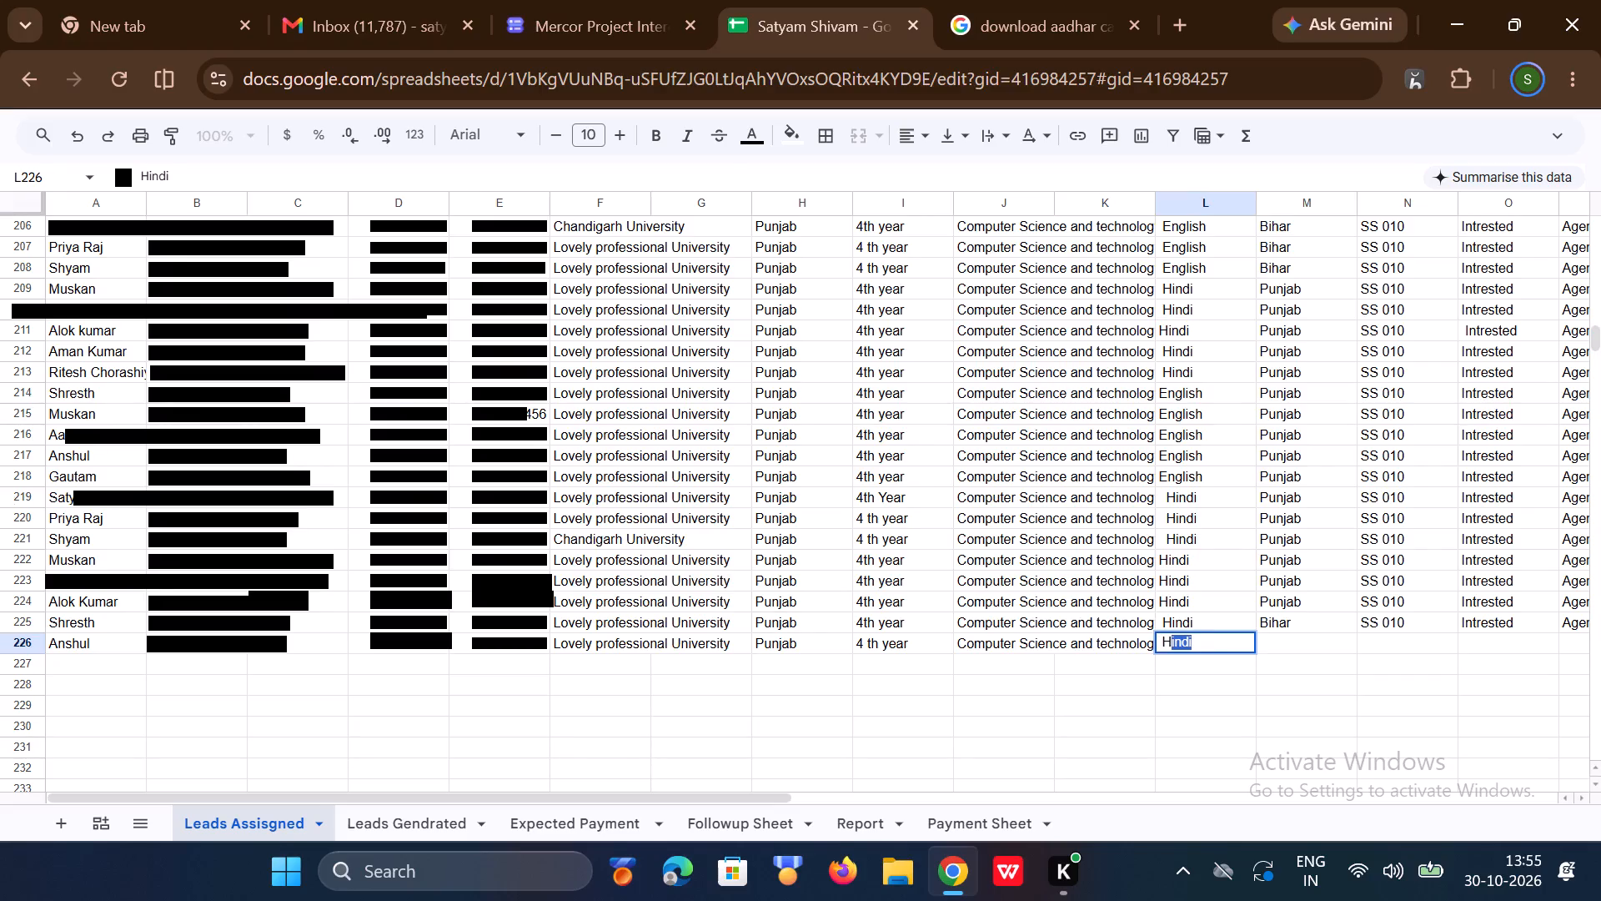
{"action": "type", "text": "indi"}
{"action": "double_click", "coordinate": [1307, 639]}
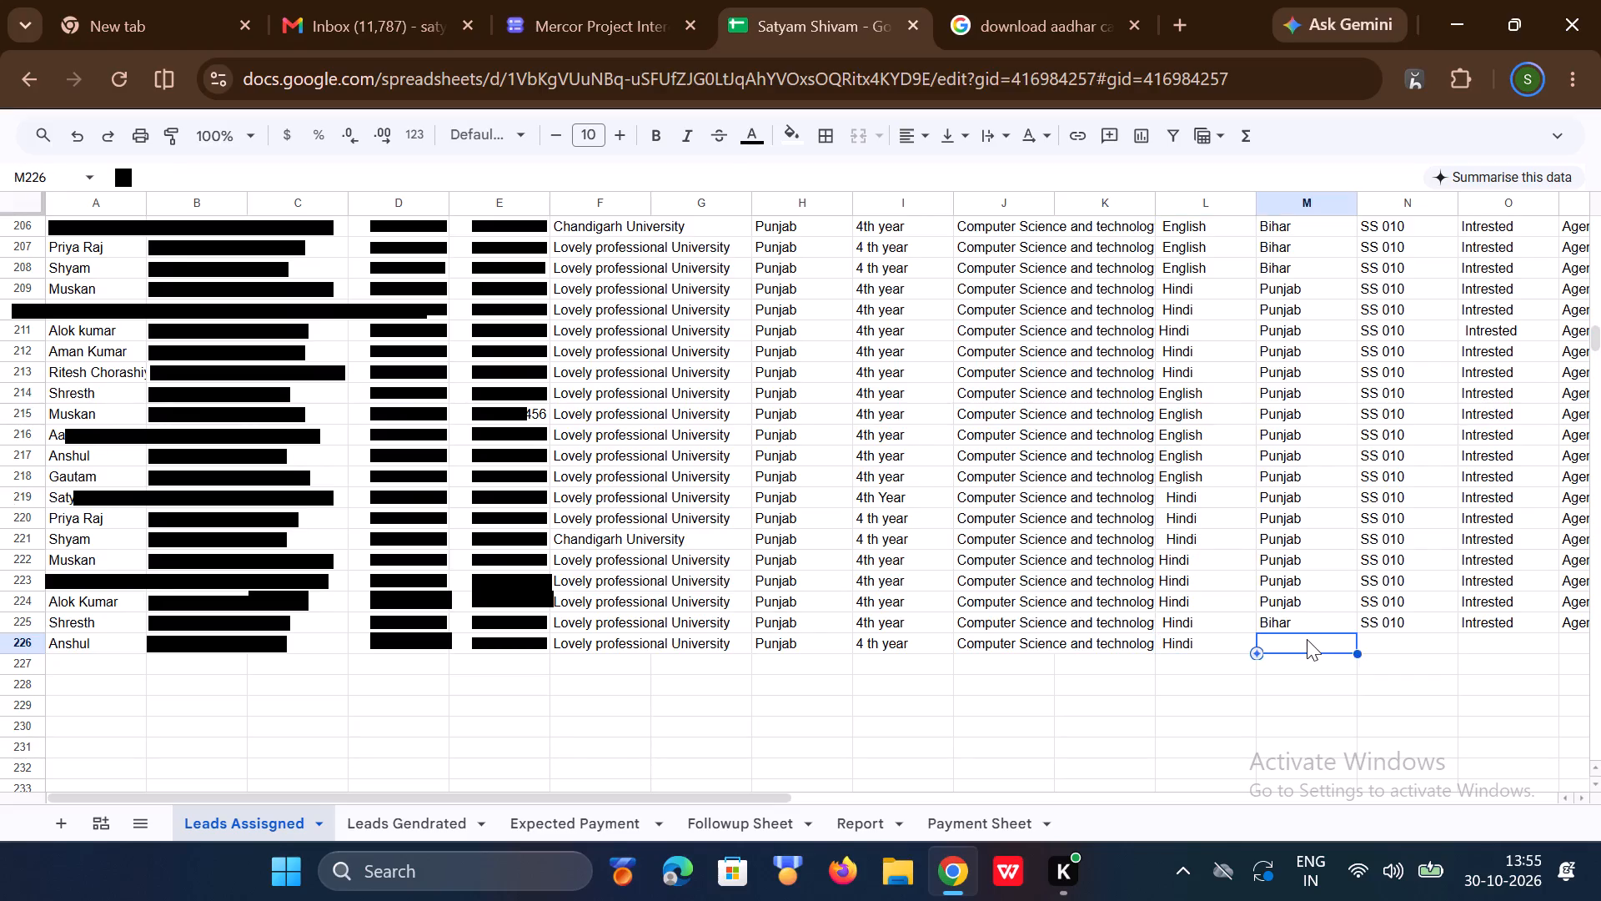
Enter Bihar as the state in cell M226 of Anshul's row.
{"action": "key", "text": "shift+b"}
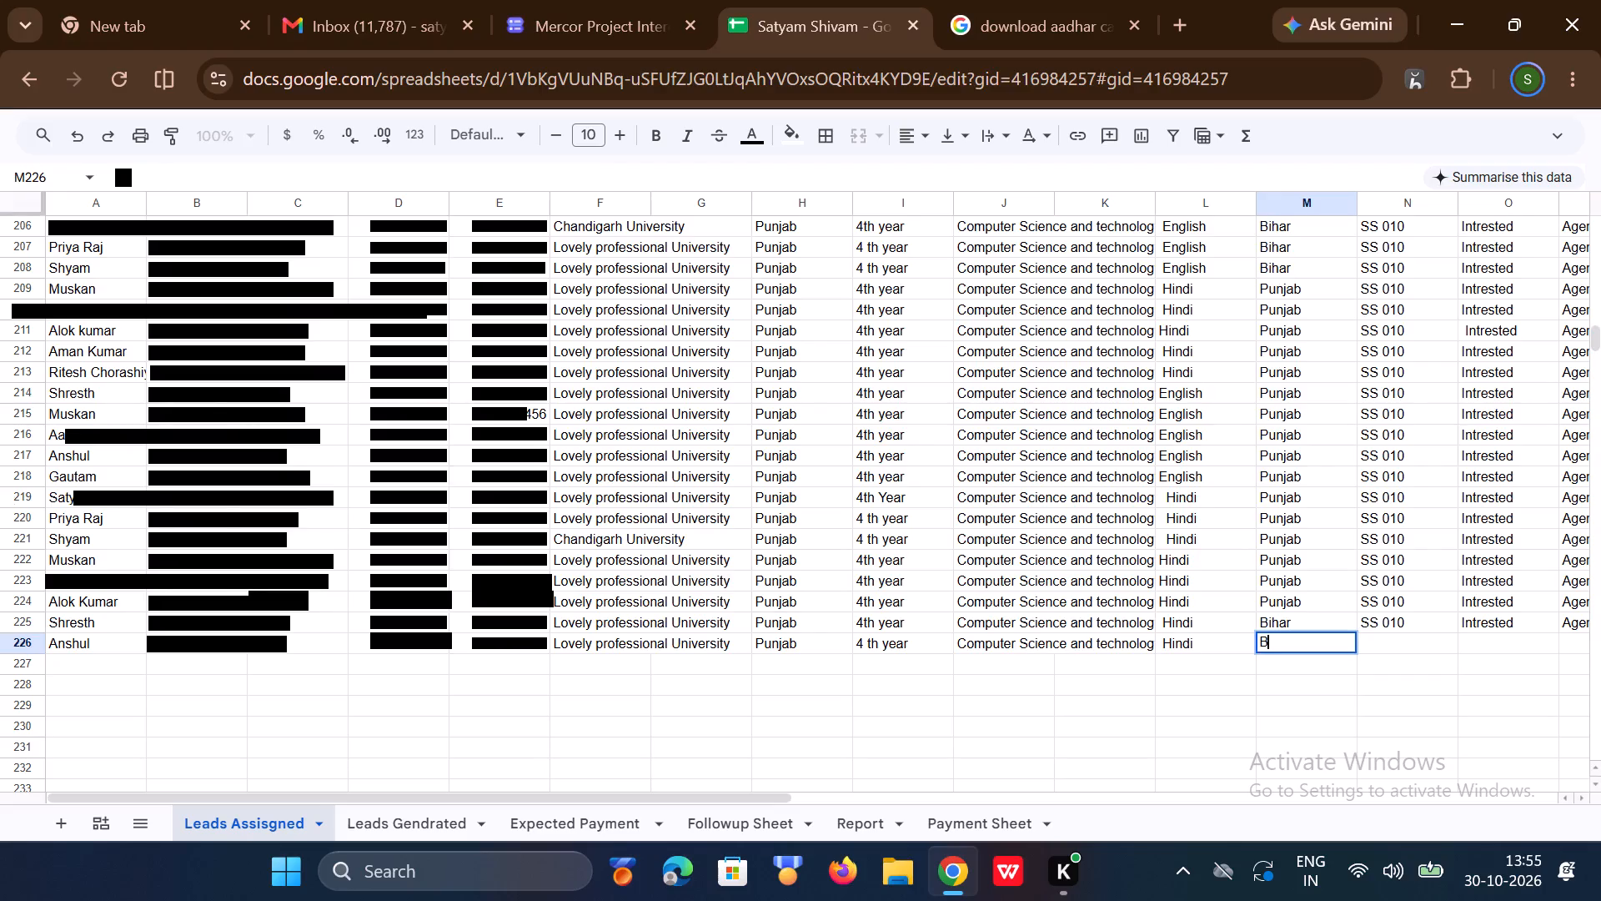
{"action": "type", "text": "ihar"}
Enter the code SS 010 in cell N226 of Anshul's row.
{"action": "double_click", "coordinate": [1404, 635]}
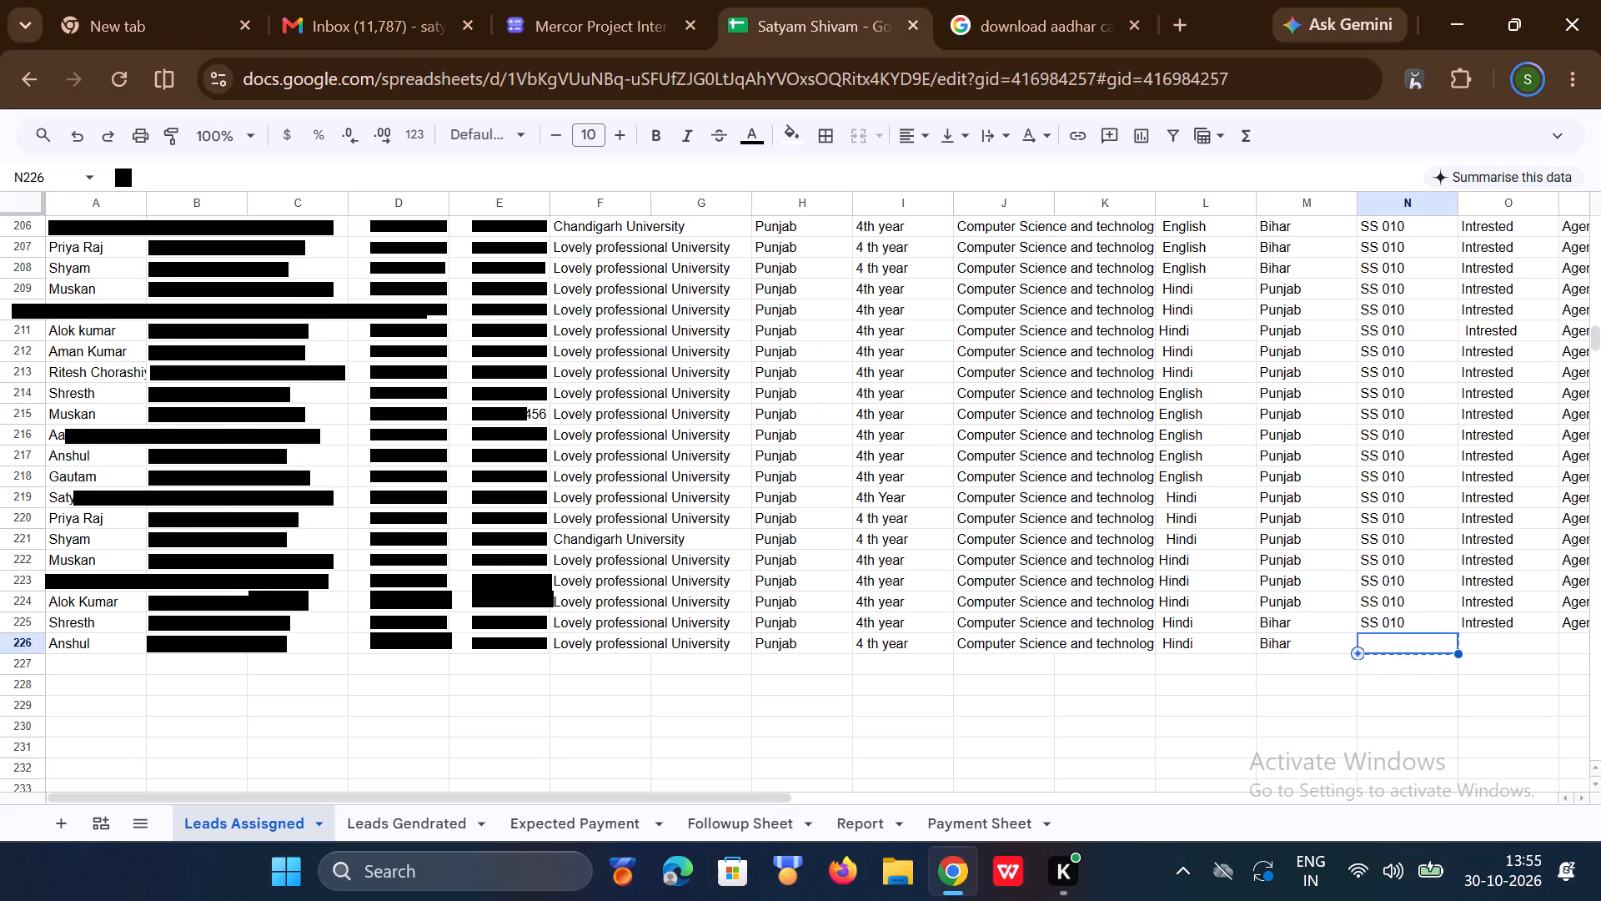
{"action": "type", "text": "Ss"}
{"action": "key", "text": "BackSpace"}
{"action": "key", "text": "BackSpace"}
{"action": "type", "text": "S"}
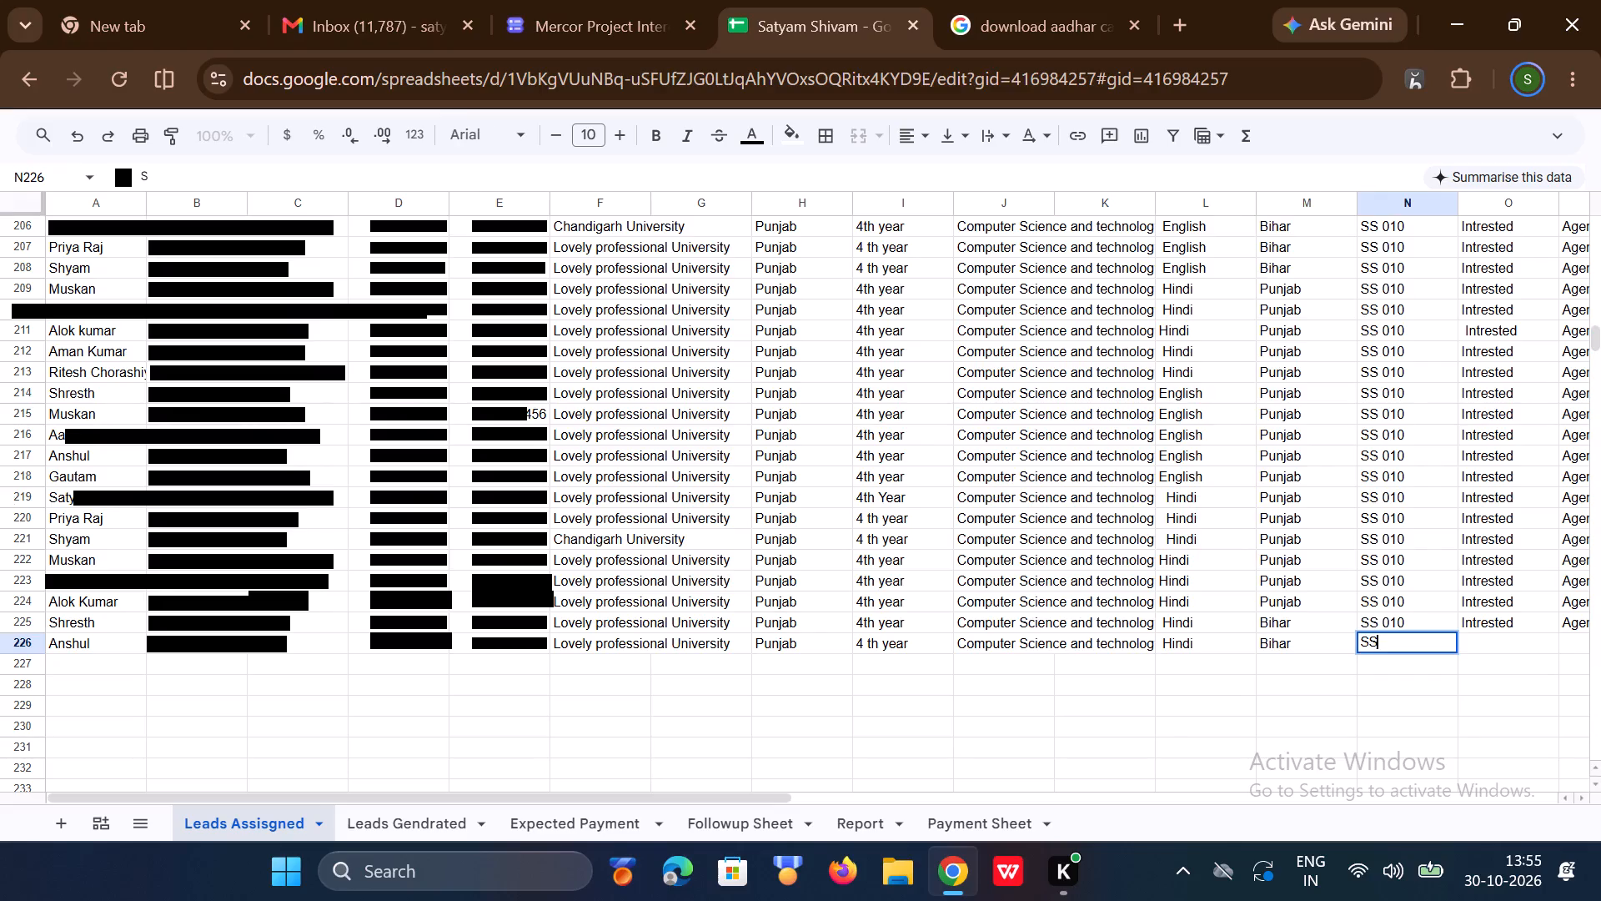
{"action": "key", "text": "space"}
{"action": "type", "text": "010"}
Enter Intrested as the lead status in cell O226 of Anshul's row.
{"action": "double_click", "coordinate": [1509, 633]}
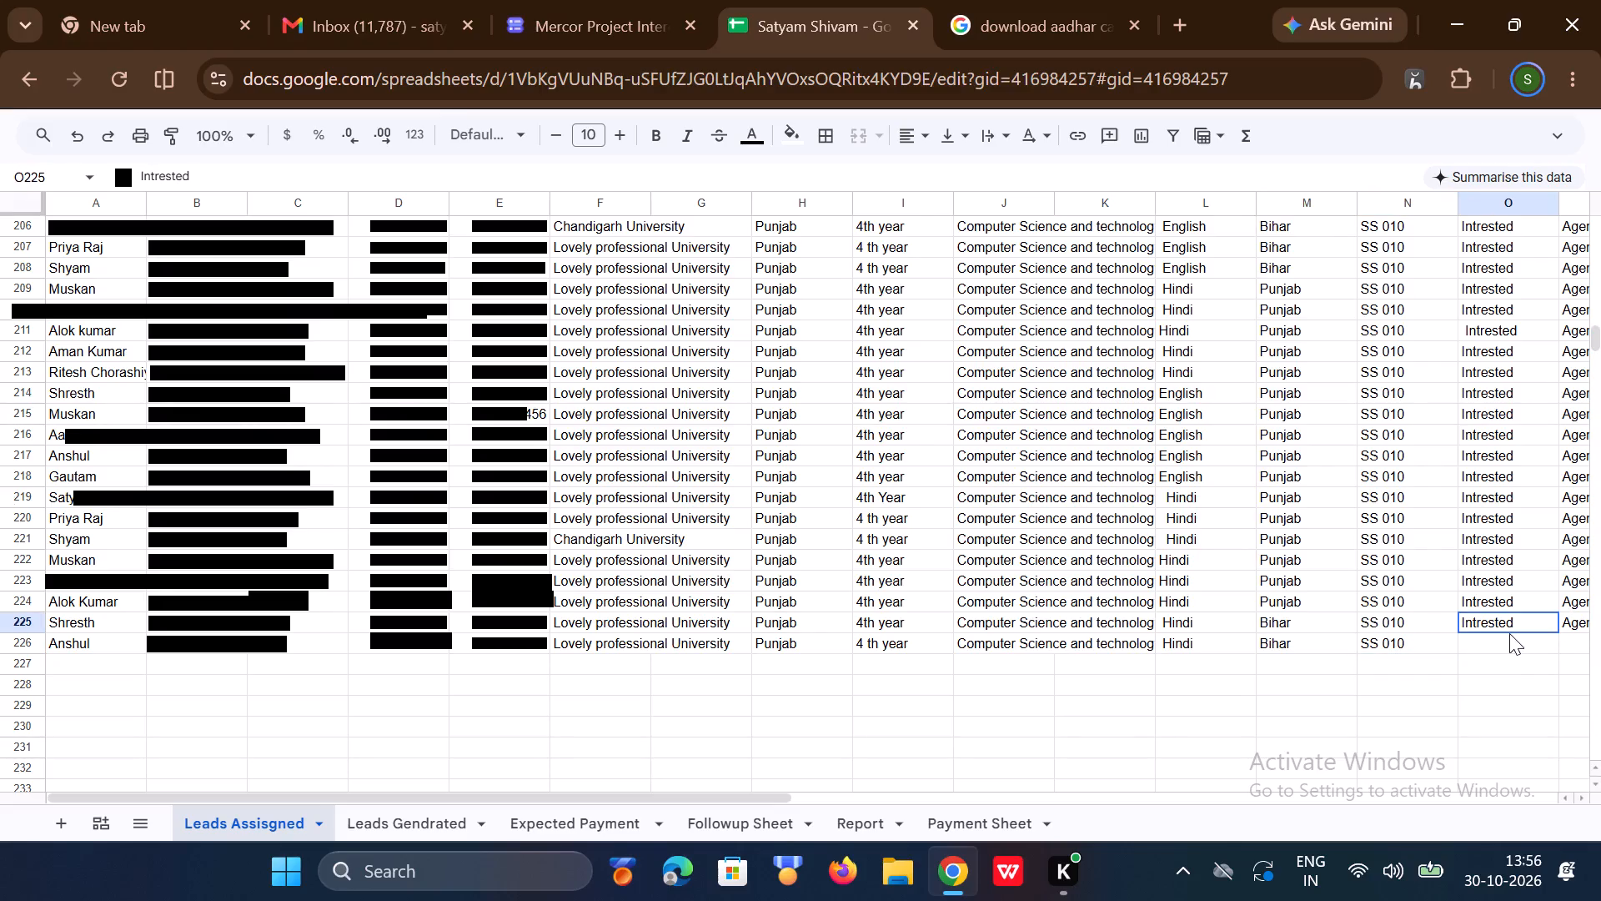
{"action": "double_click", "coordinate": [1505, 639]}
{"action": "key", "text": "shift+i"}
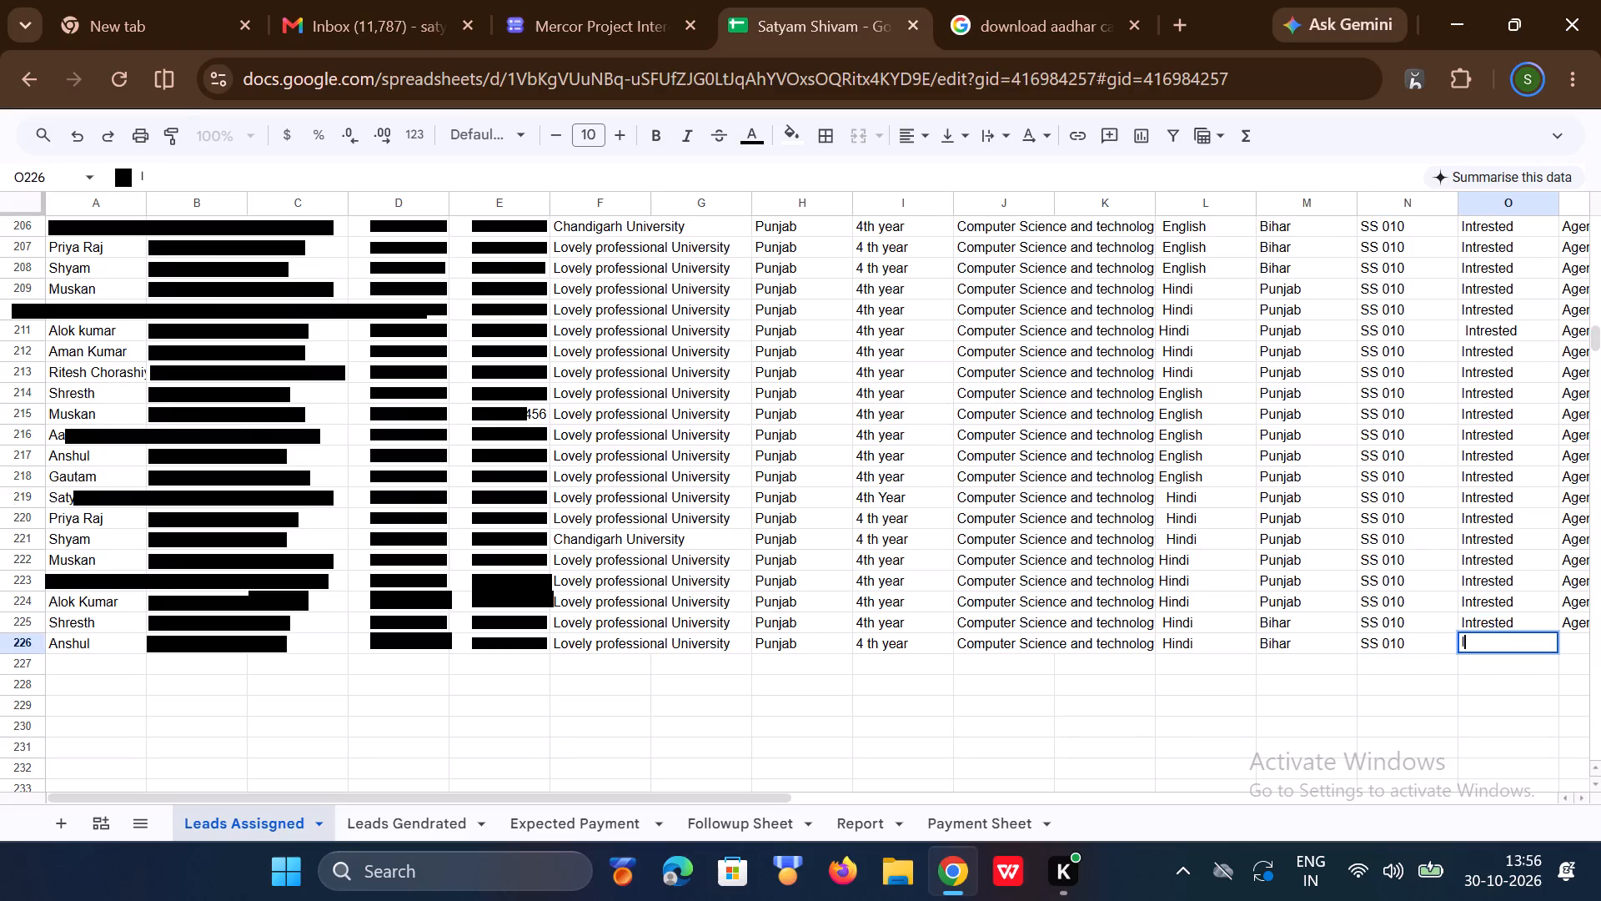
{"action": "type", "text": "ntrested"}
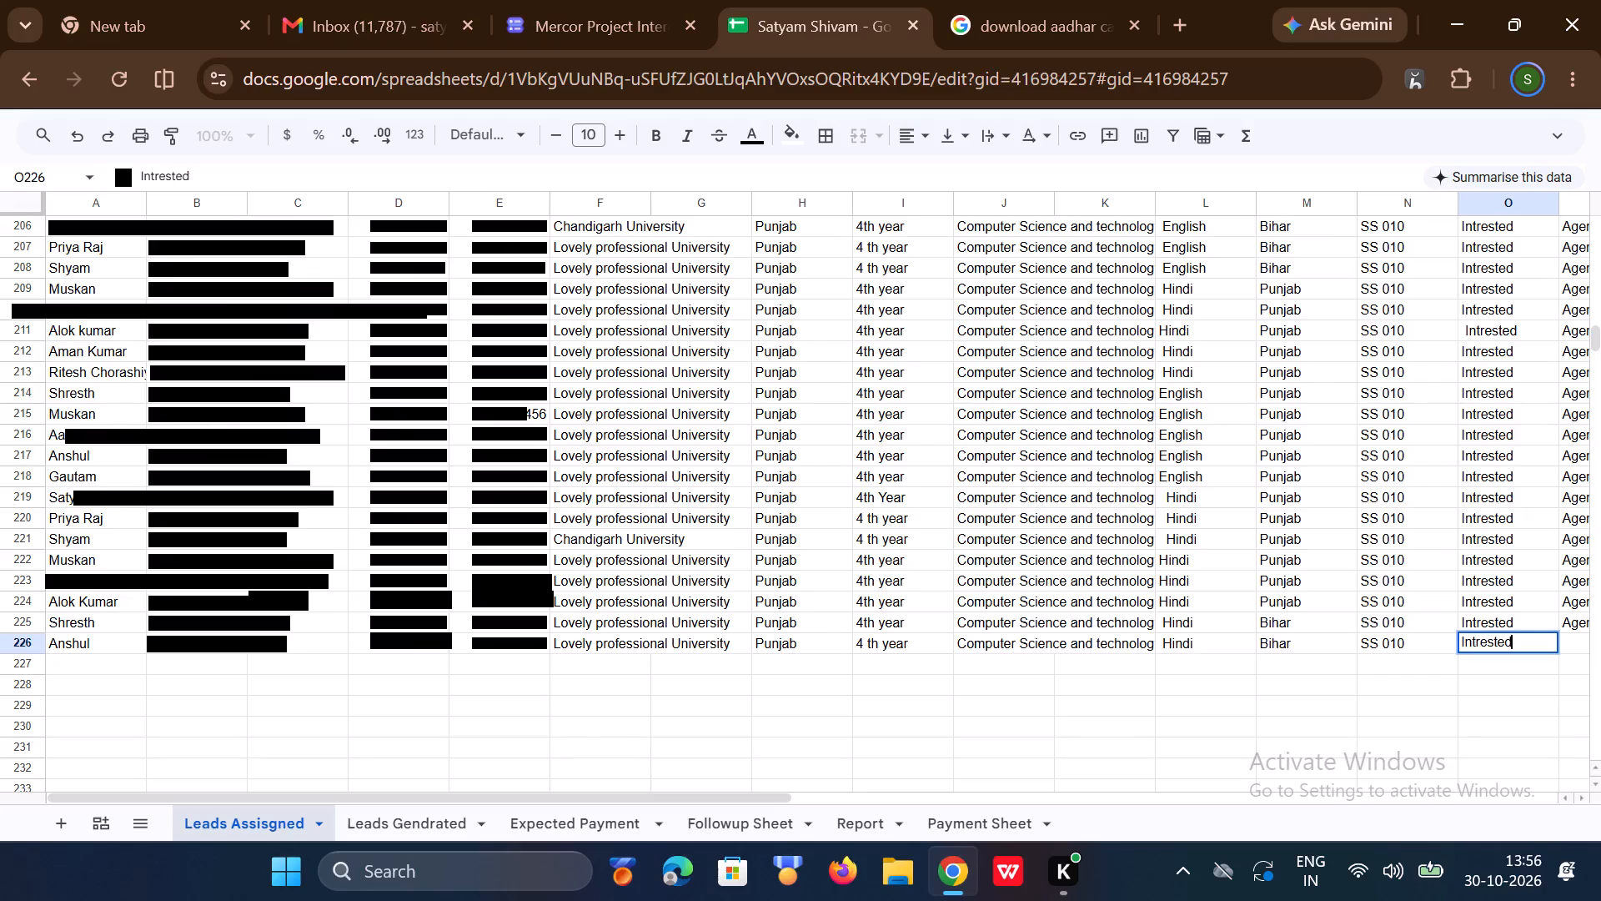
Enter Agent in cell P226 to complete Anshul's row.
{"action": "double_click", "coordinate": [1563, 643]}
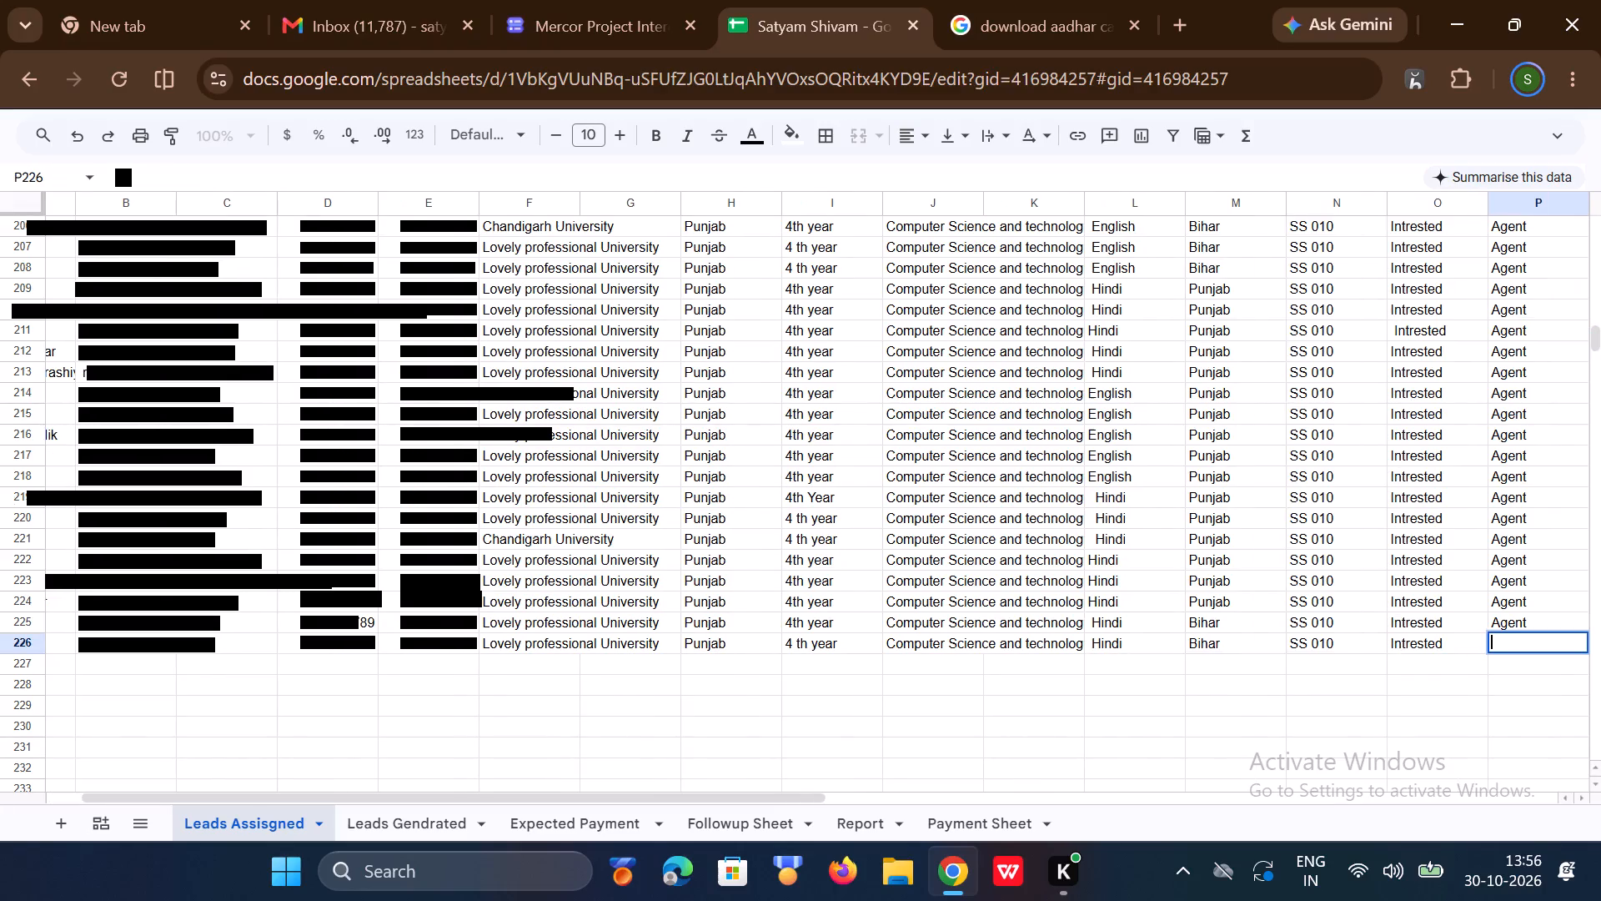
{"action": "type", "text": "Ag"}
{"action": "type", "text": "ent"}
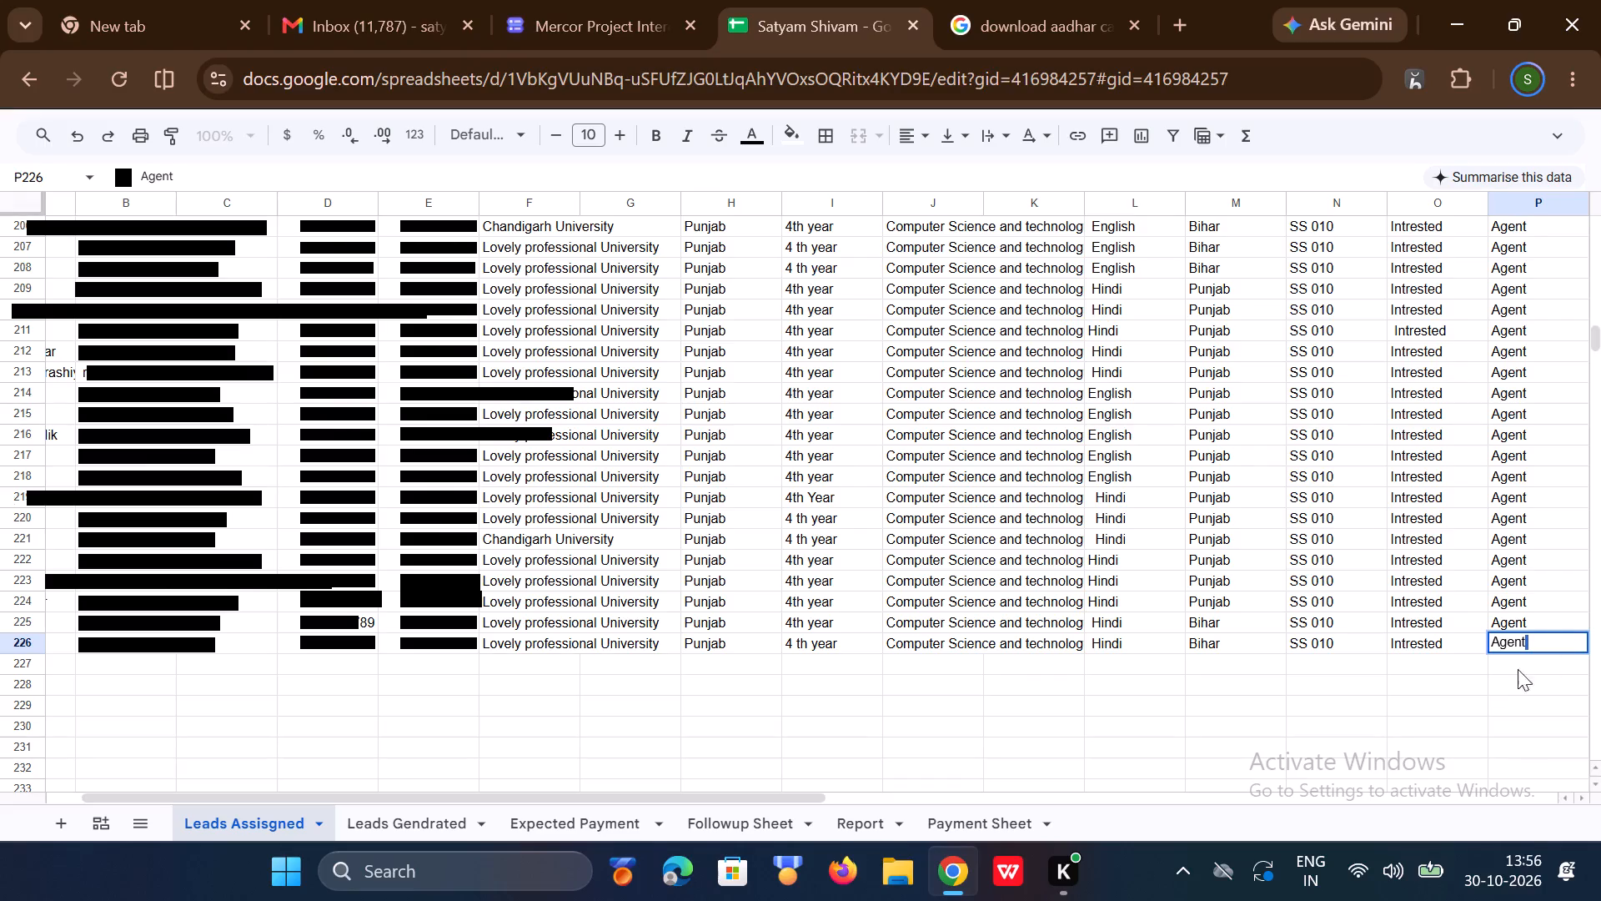
{"action": "left_click", "coordinate": [1468, 690]}
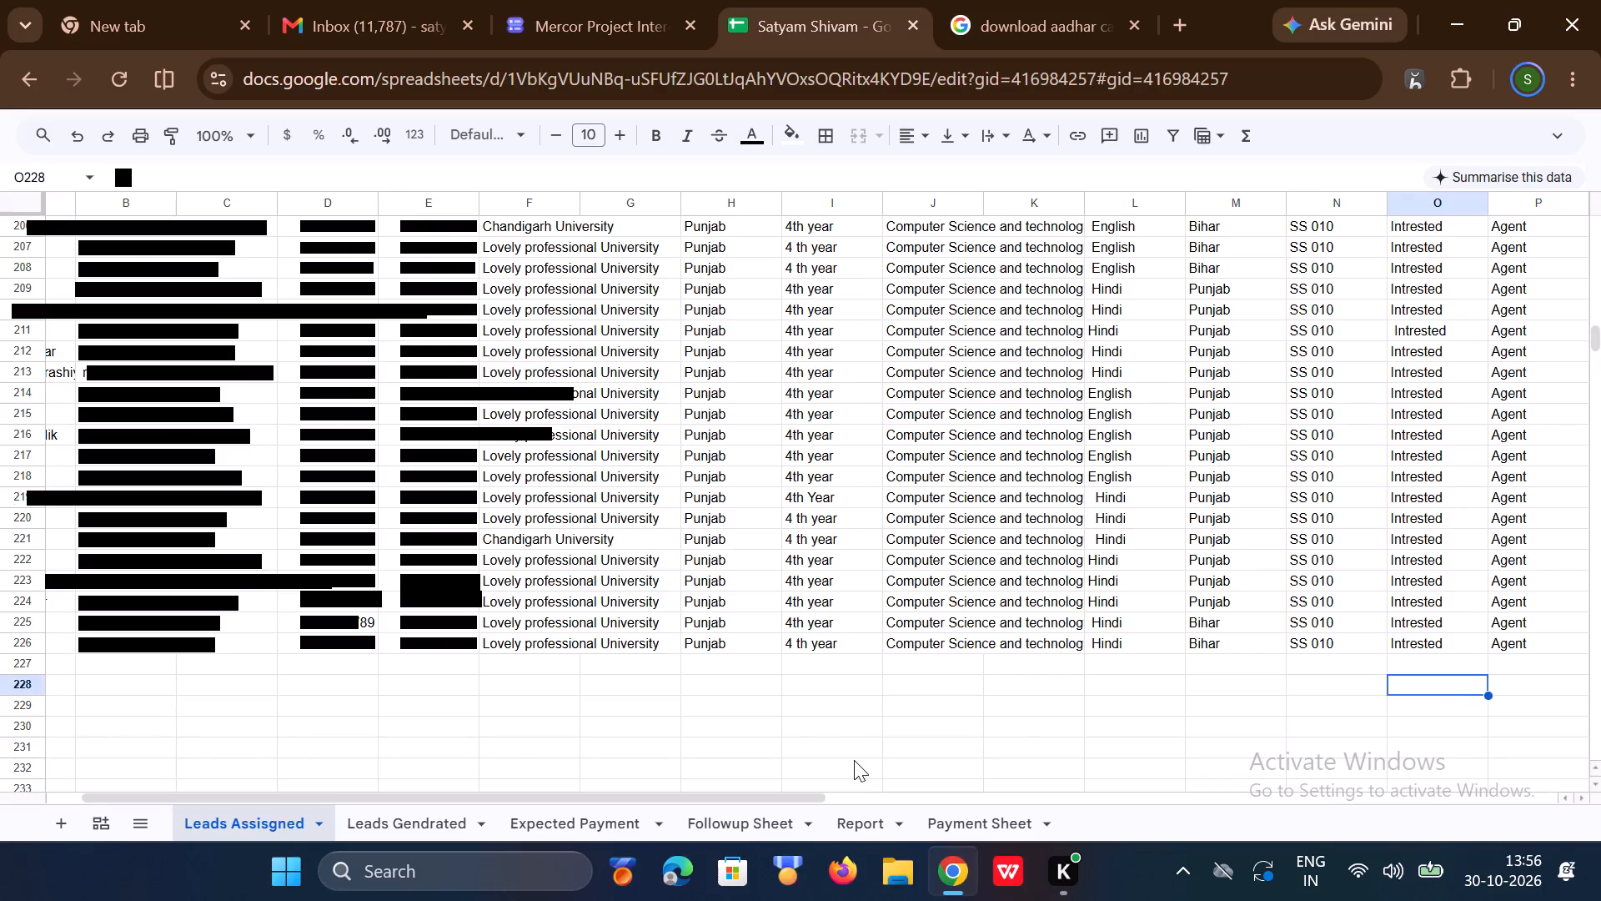
Start a new lead record in row 227 by entering the first name Gautam in cell A227.
{"action": "scroll", "coordinate": [328, 722], "scroll_direction": "right", "scroll_amount": 5}
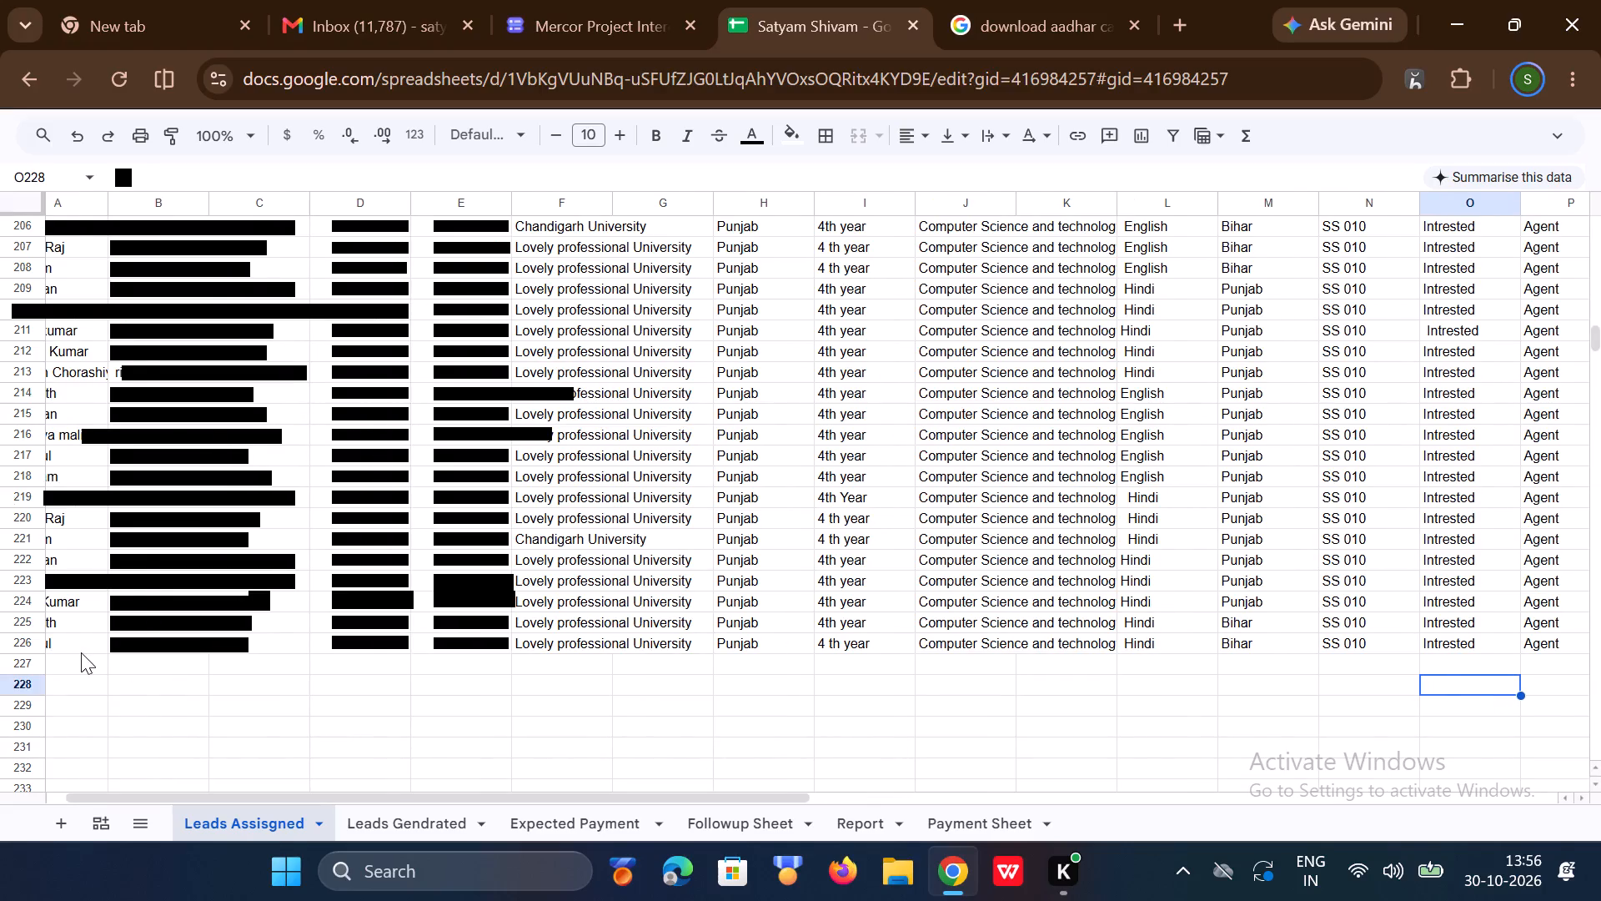
{"action": "left_click", "coordinate": [81, 652]}
{"action": "double_click", "coordinate": [81, 662]}
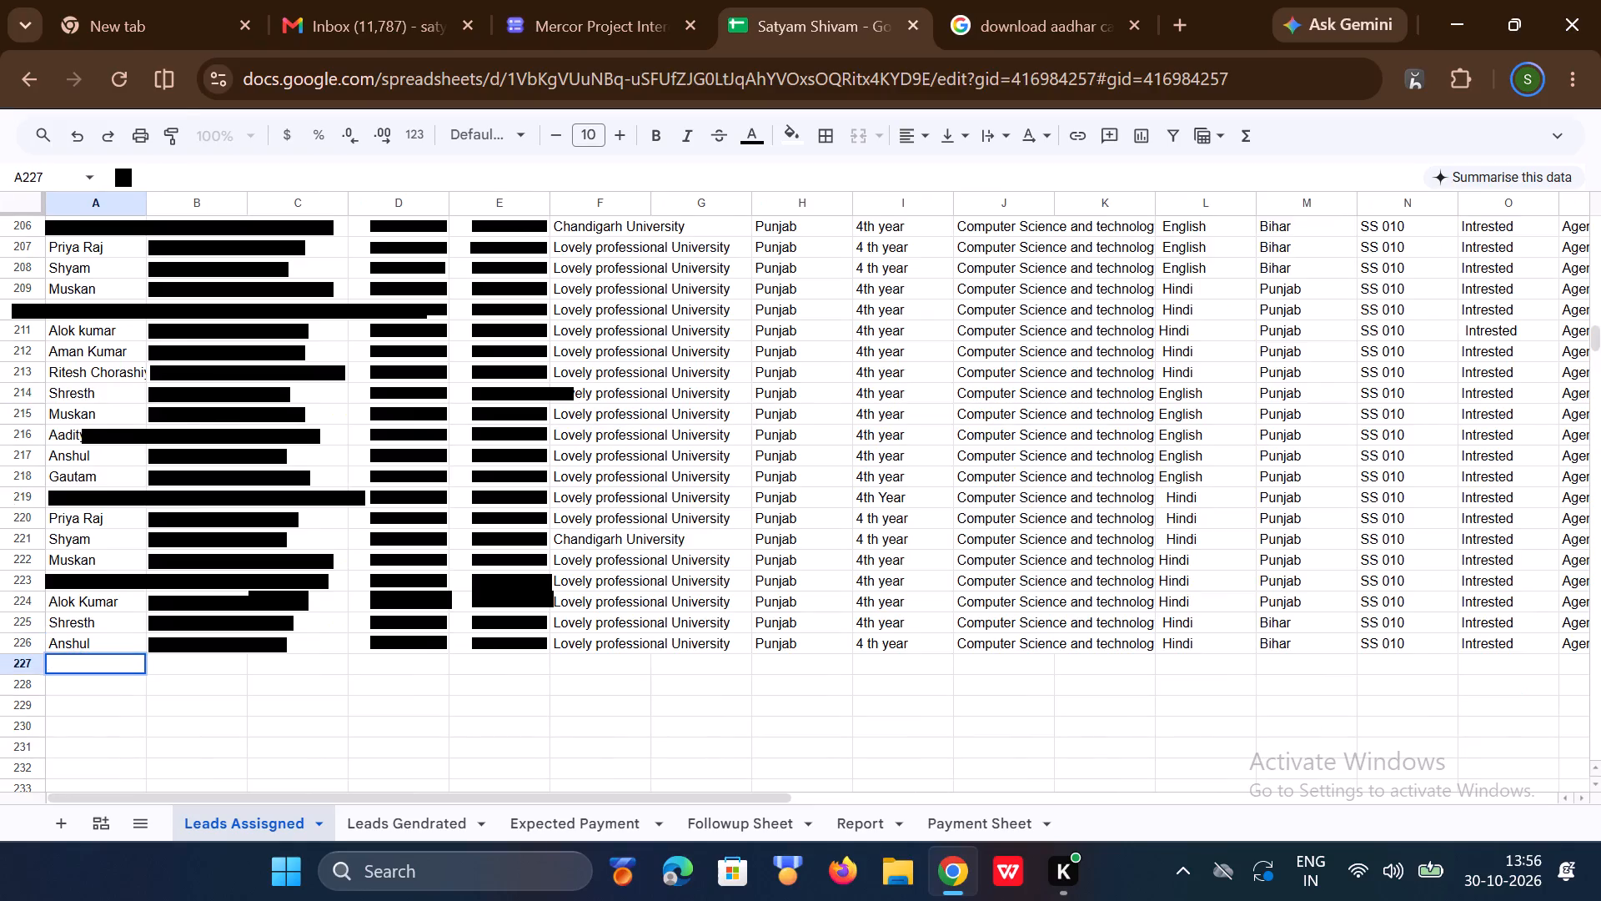
{"action": "left_click", "coordinate": [81, 662]}
{"action": "key", "text": "shift+g"}
{"action": "type", "text": "au"}
{"action": "type", "text": "tam"}
{"action": "key", "text": "space"}
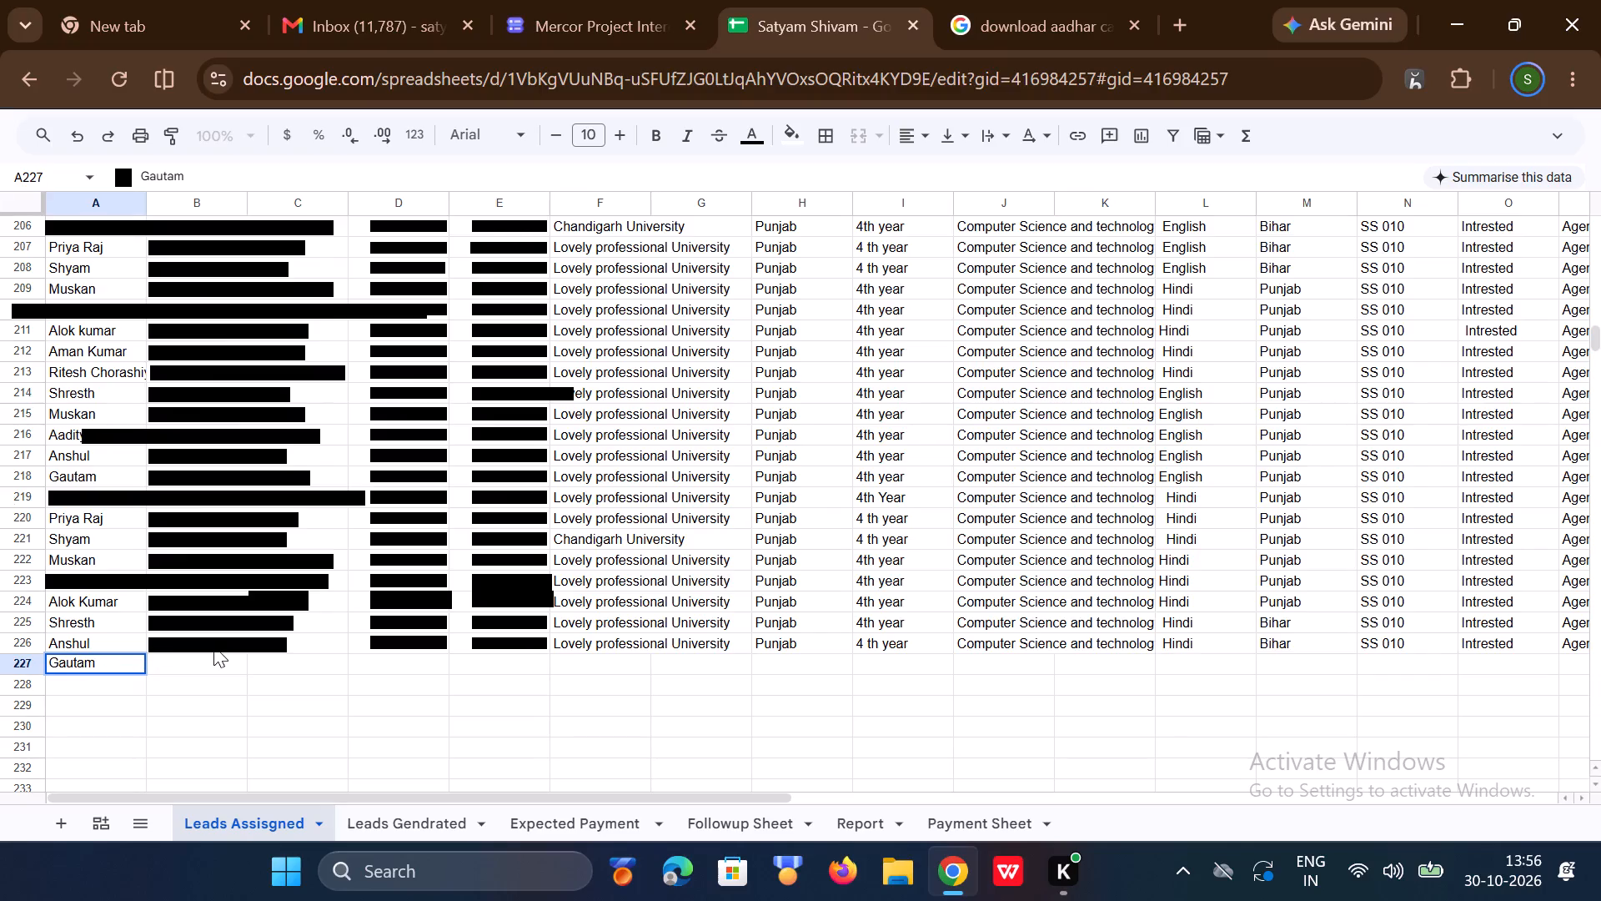
Enter the lead's email address in cell B227 of Gautam's row.
{"action": "left_click", "coordinate": [204, 673]}
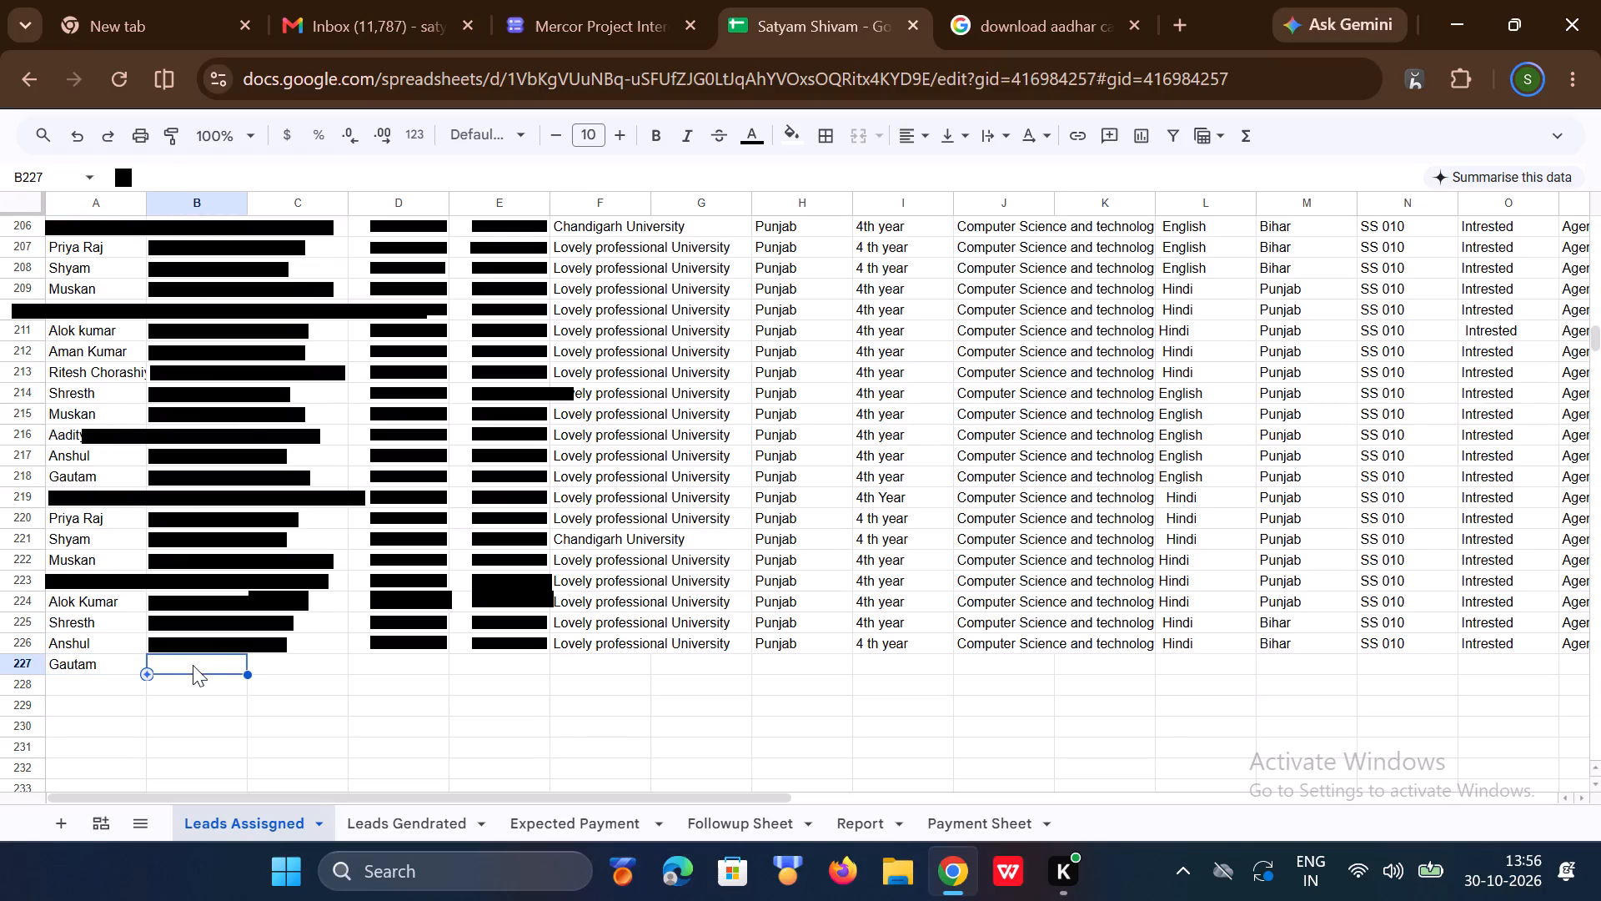
{"action": "double_click", "coordinate": [193, 665]}
{"action": "key", "text": "g"}
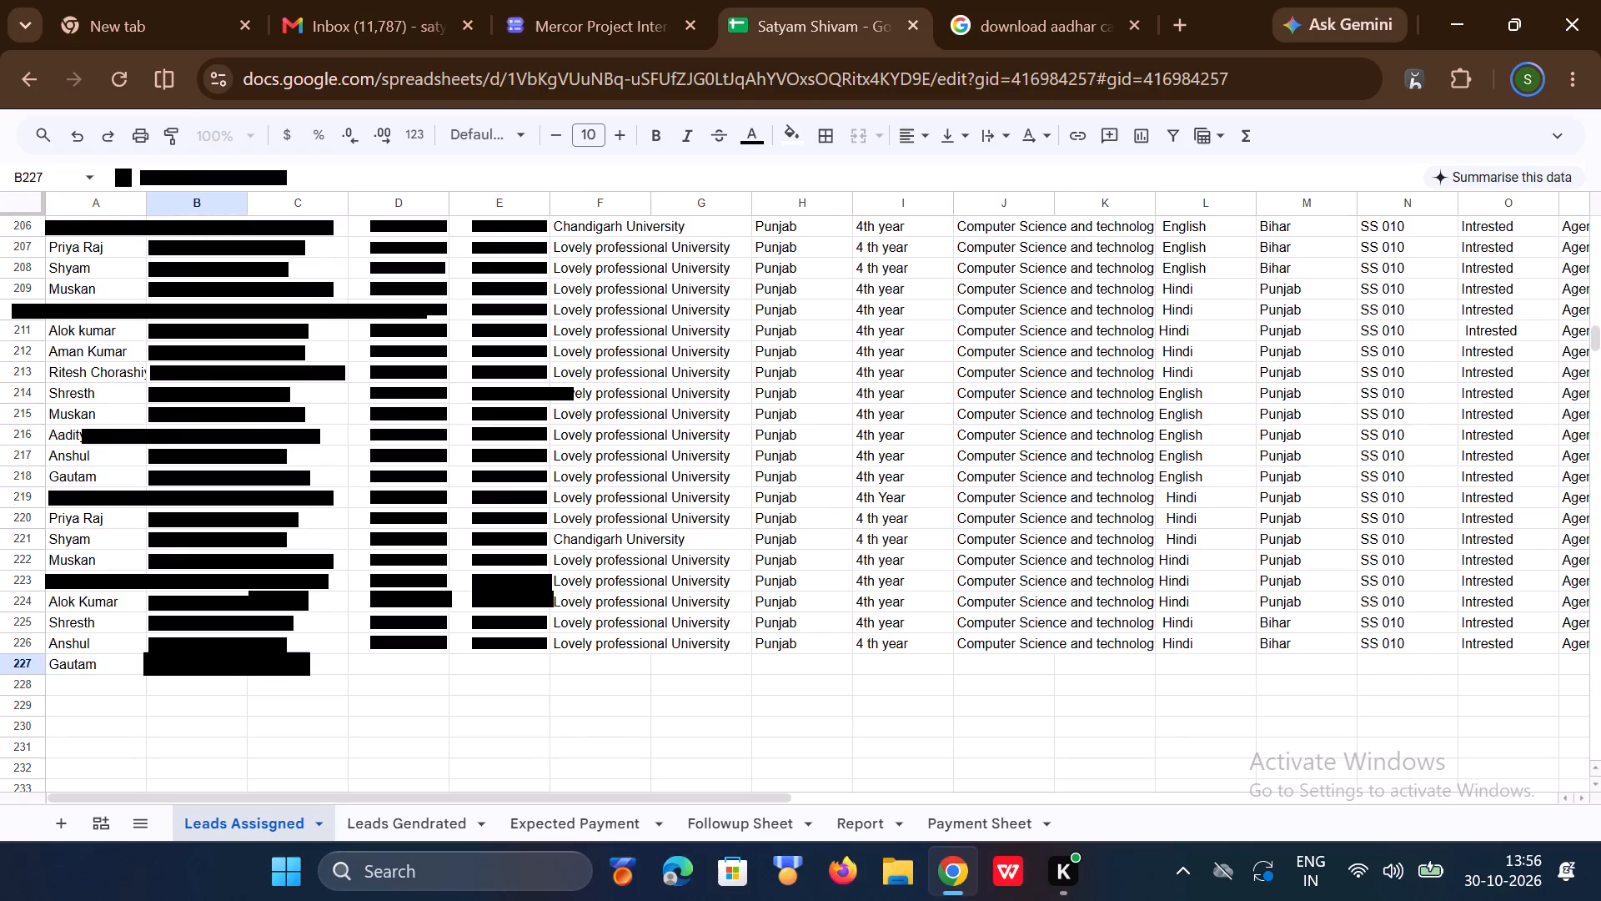
{"action": "type", "text": "iri"}
{"action": "key", "text": "a"}
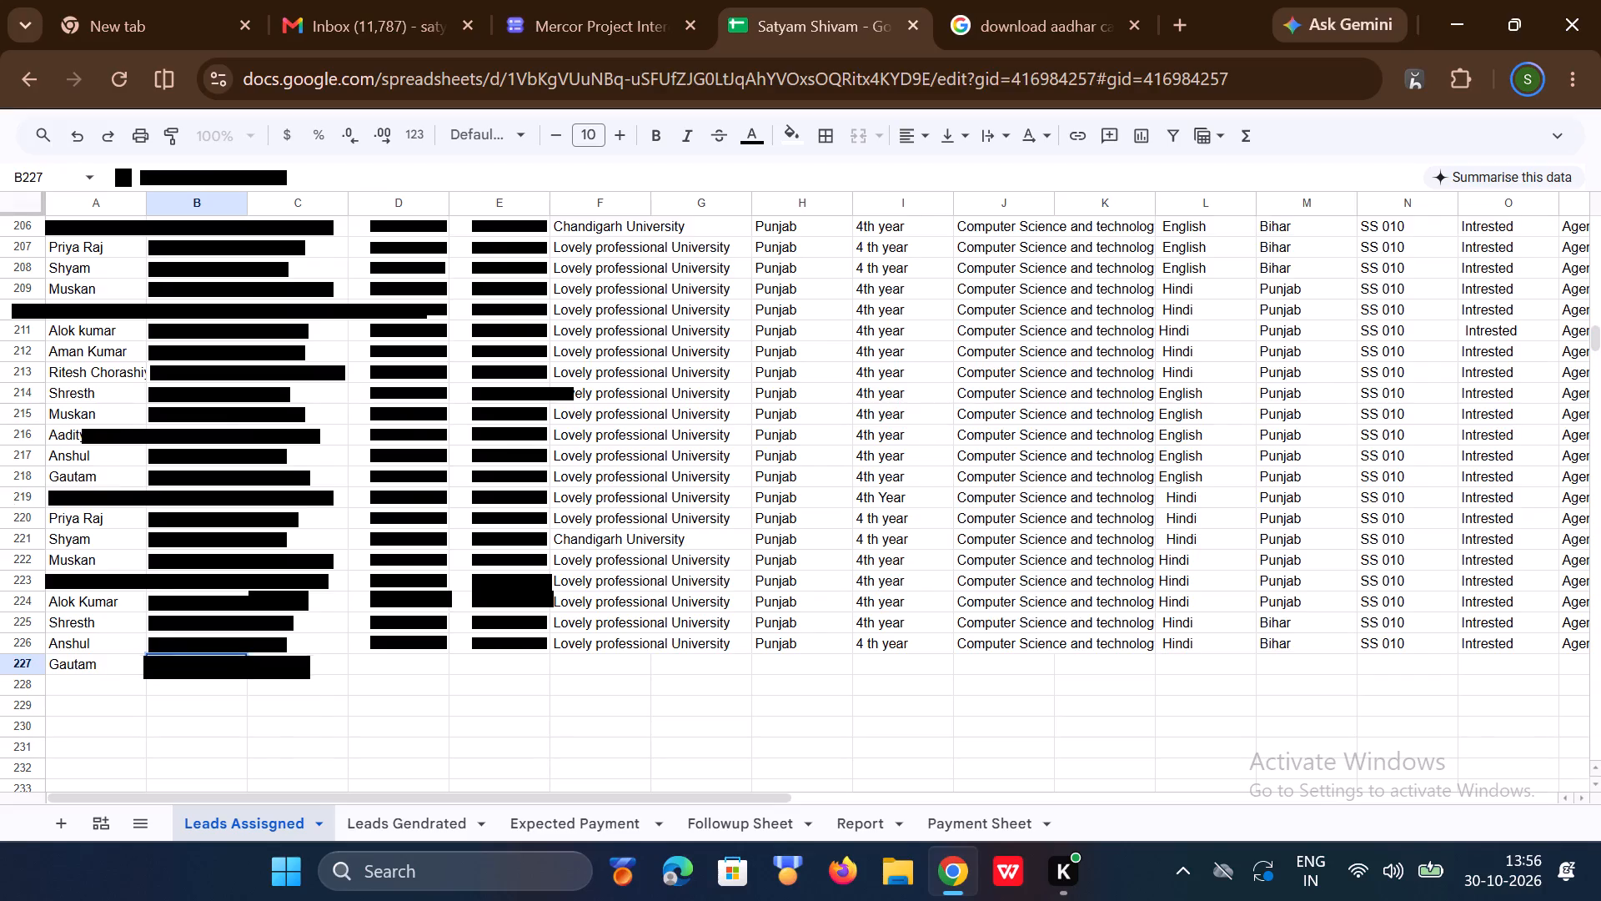
{"action": "type", "text": "ga"}
{"action": "type", "text": "ut"}
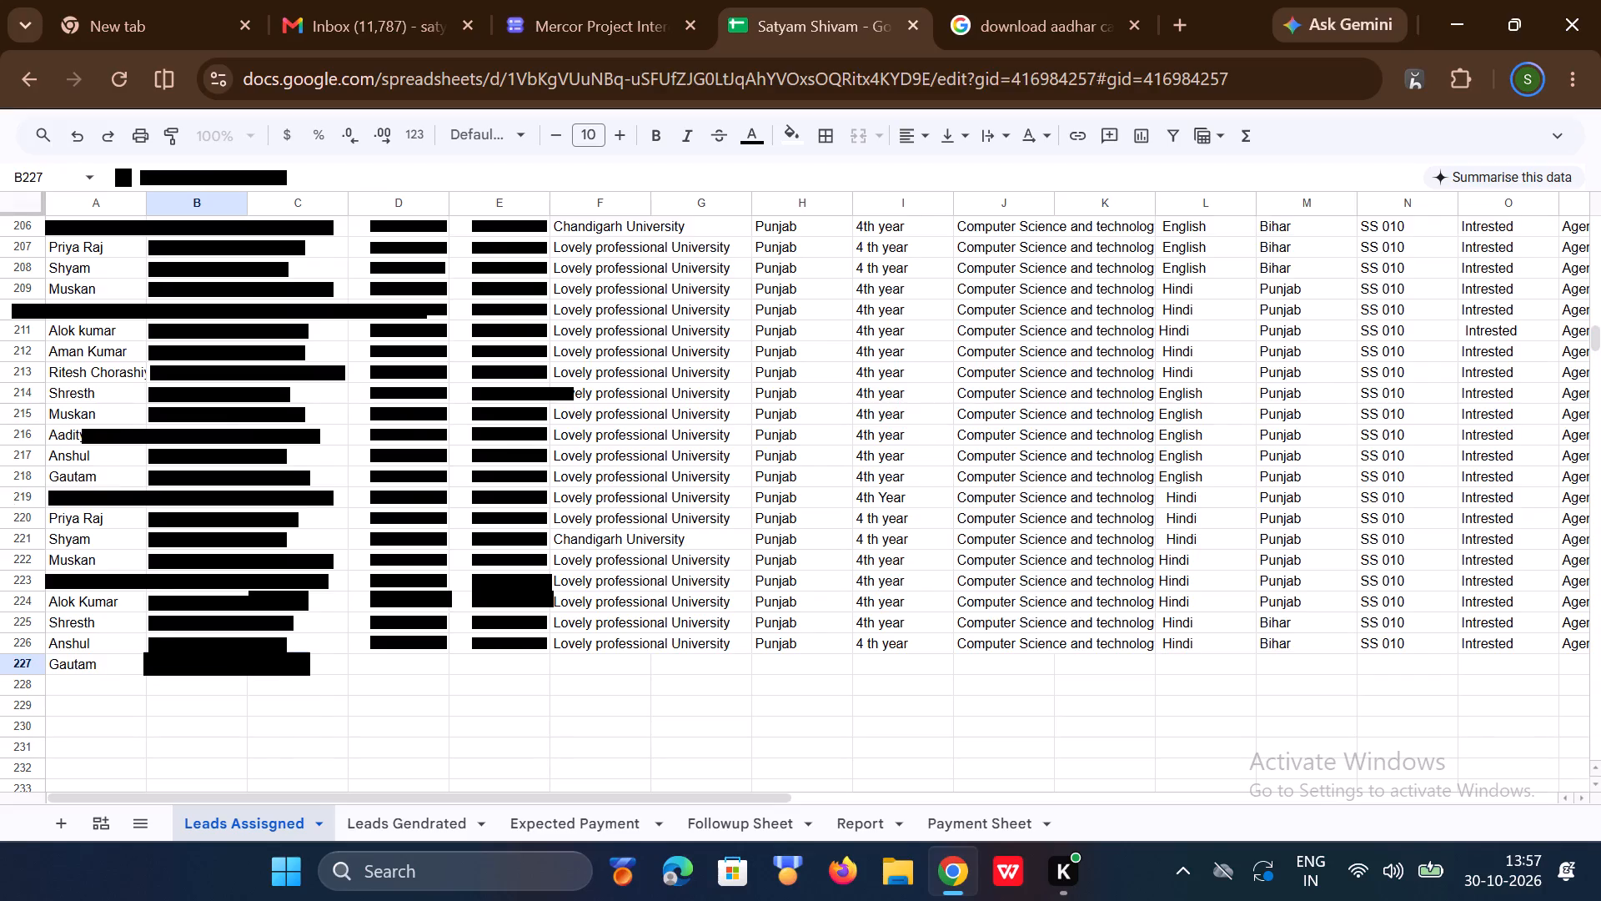
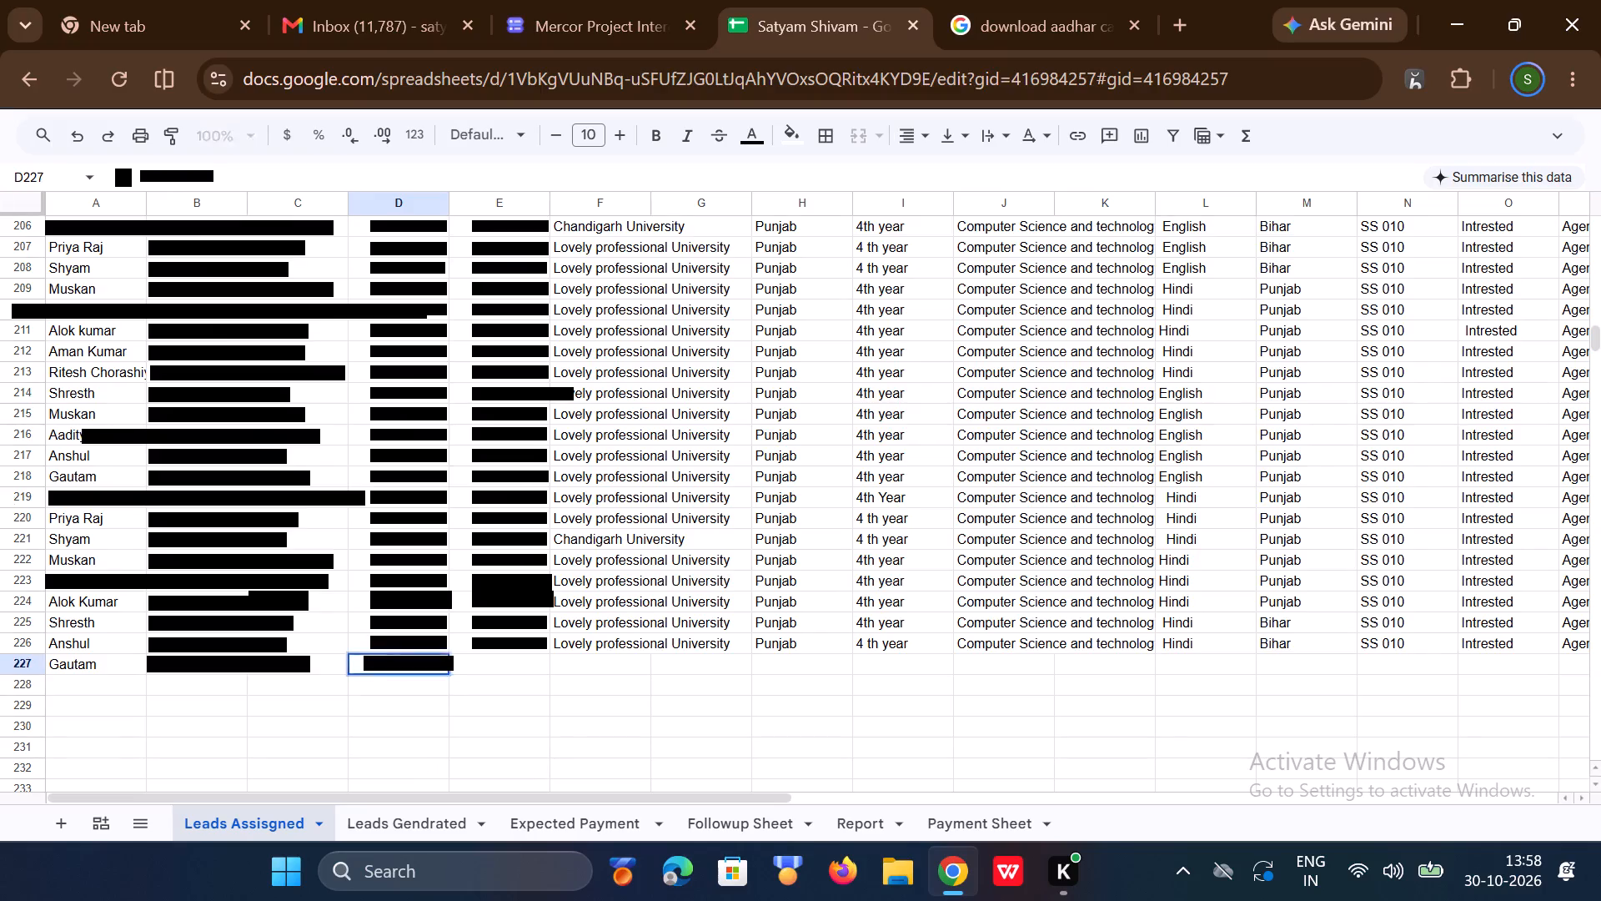
Delete the extra character at the start of the entry in cell D227 of Gautam's row.
{"action": "left_click", "coordinate": [370, 665]}
{"action": "key", "text": "BackSpace"}
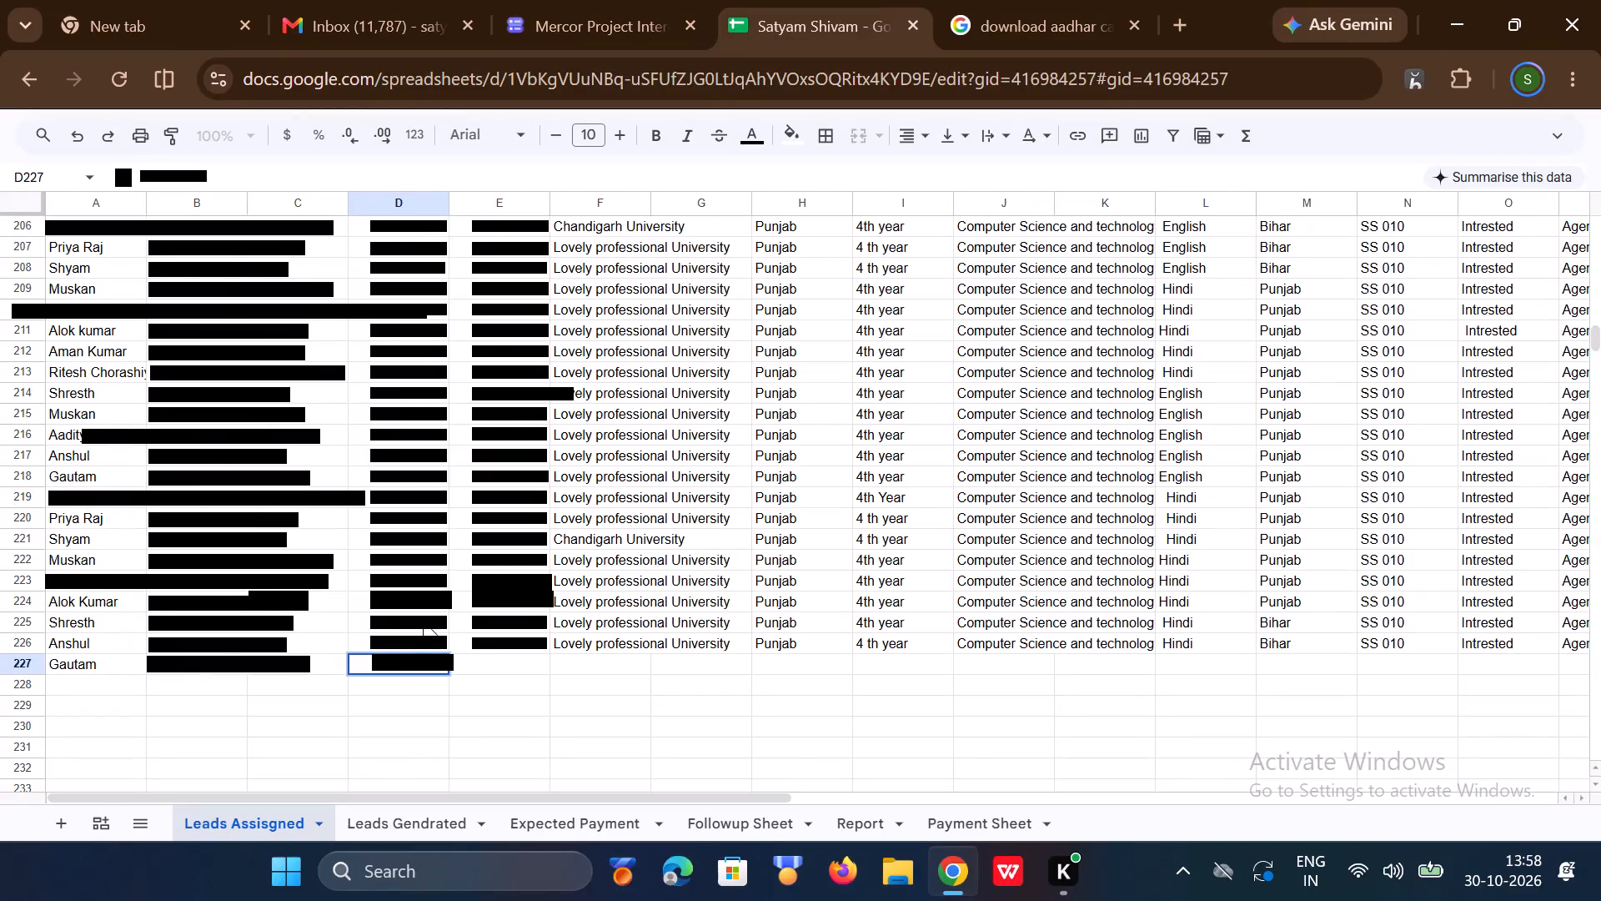
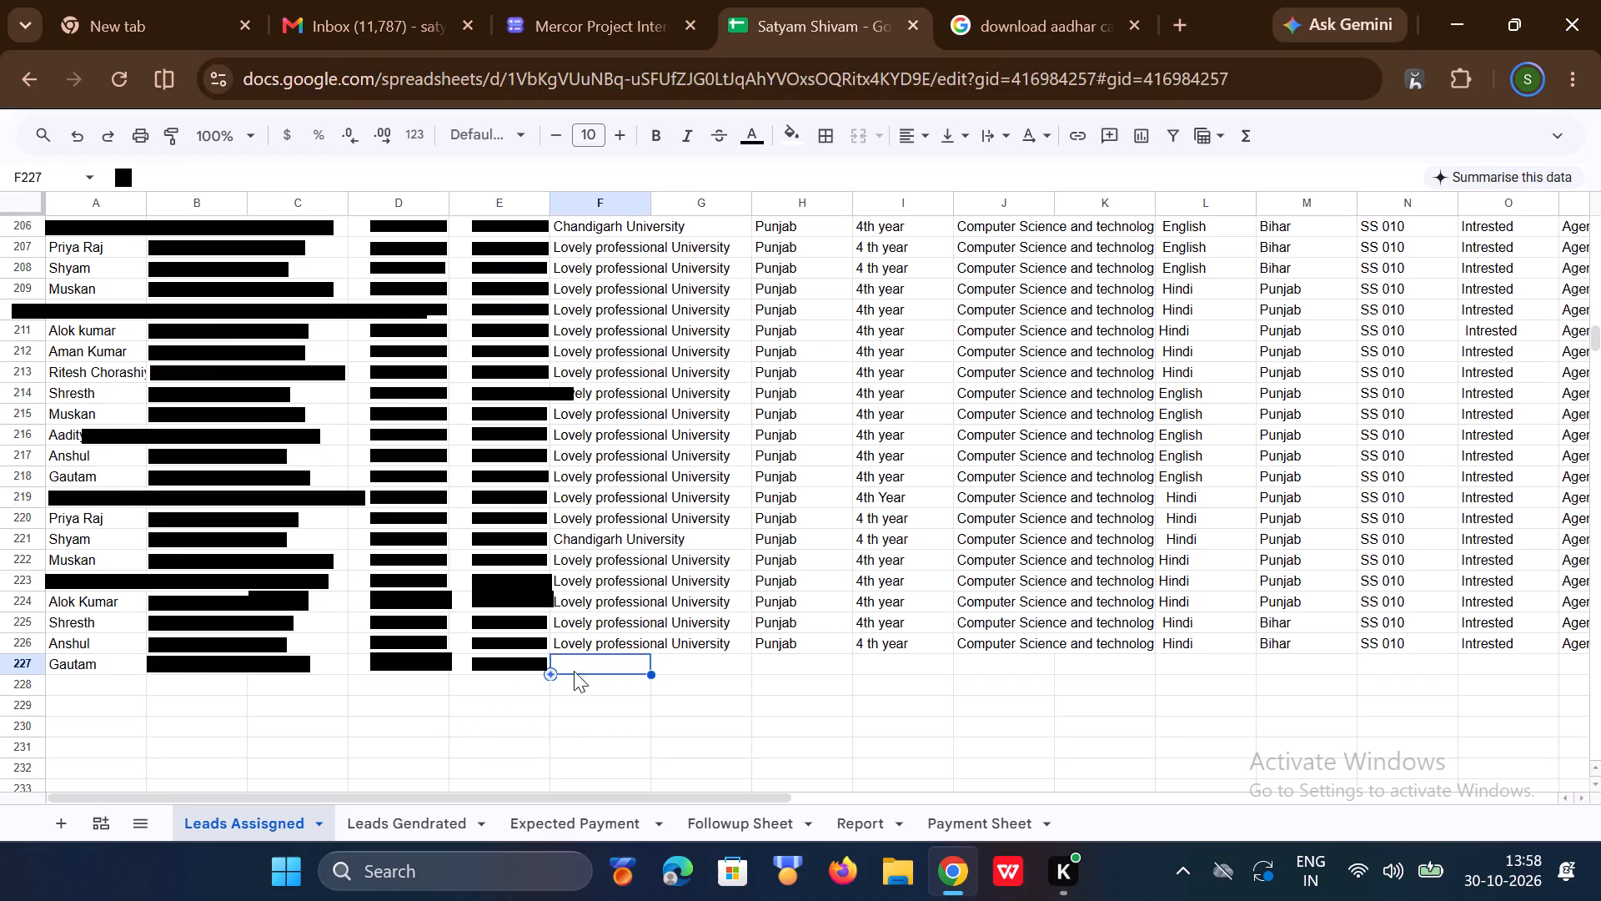
Enter "Lovely professional University" as the university in cell F227 of Gautam's row.
{"action": "left_click", "coordinate": [634, 669]}
{"action": "double_click", "coordinate": [620, 669]}
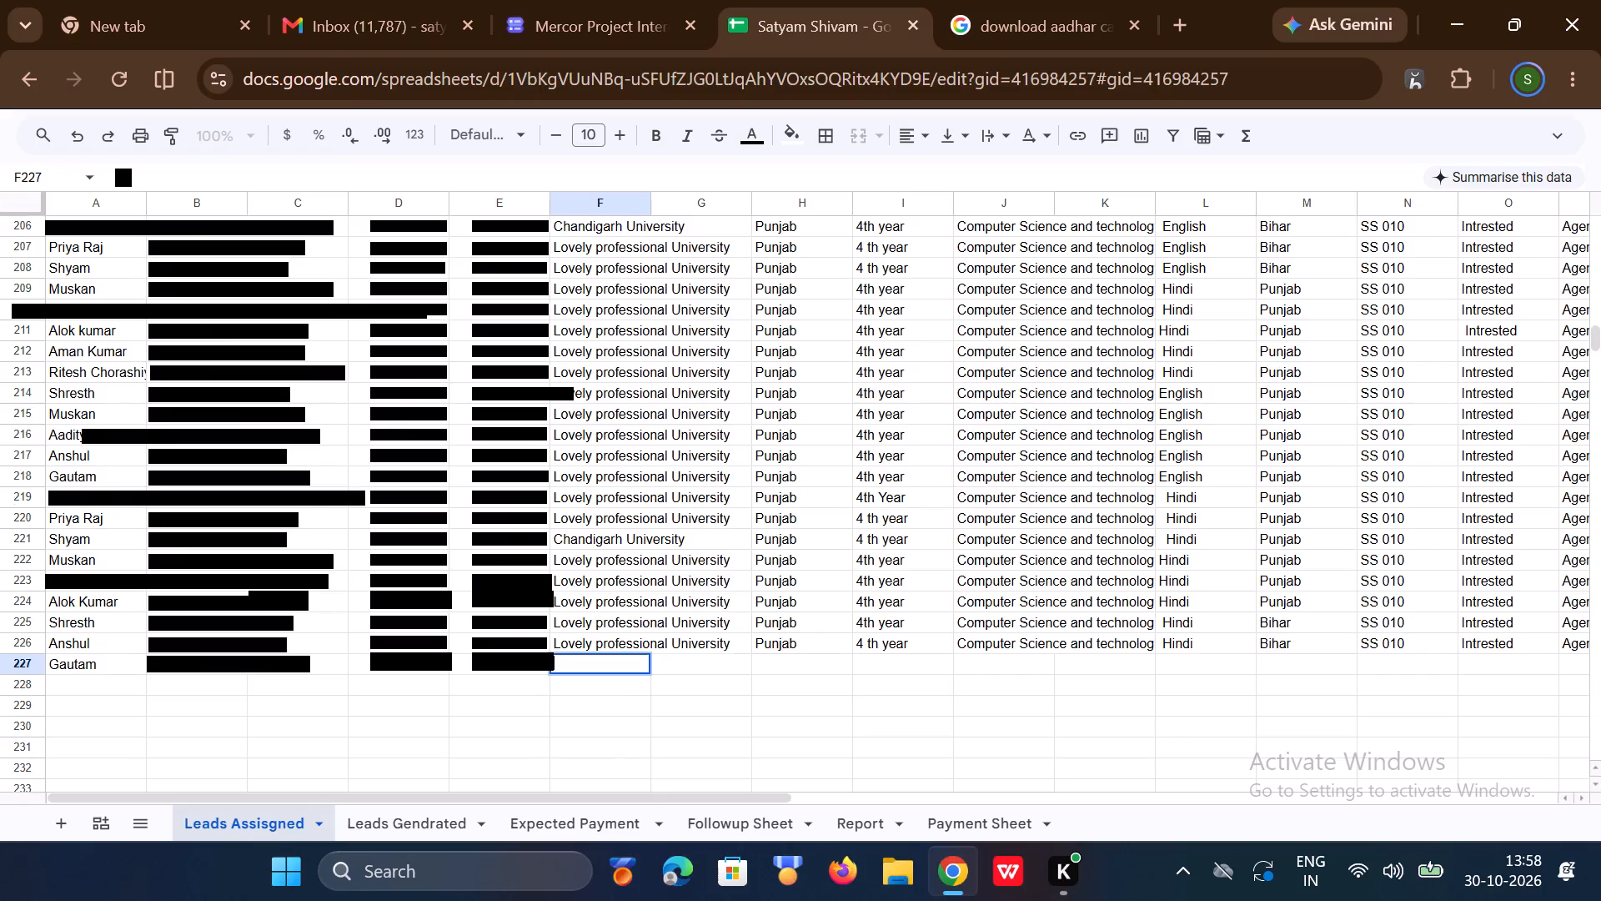
{"action": "type", "text": "Lo"}
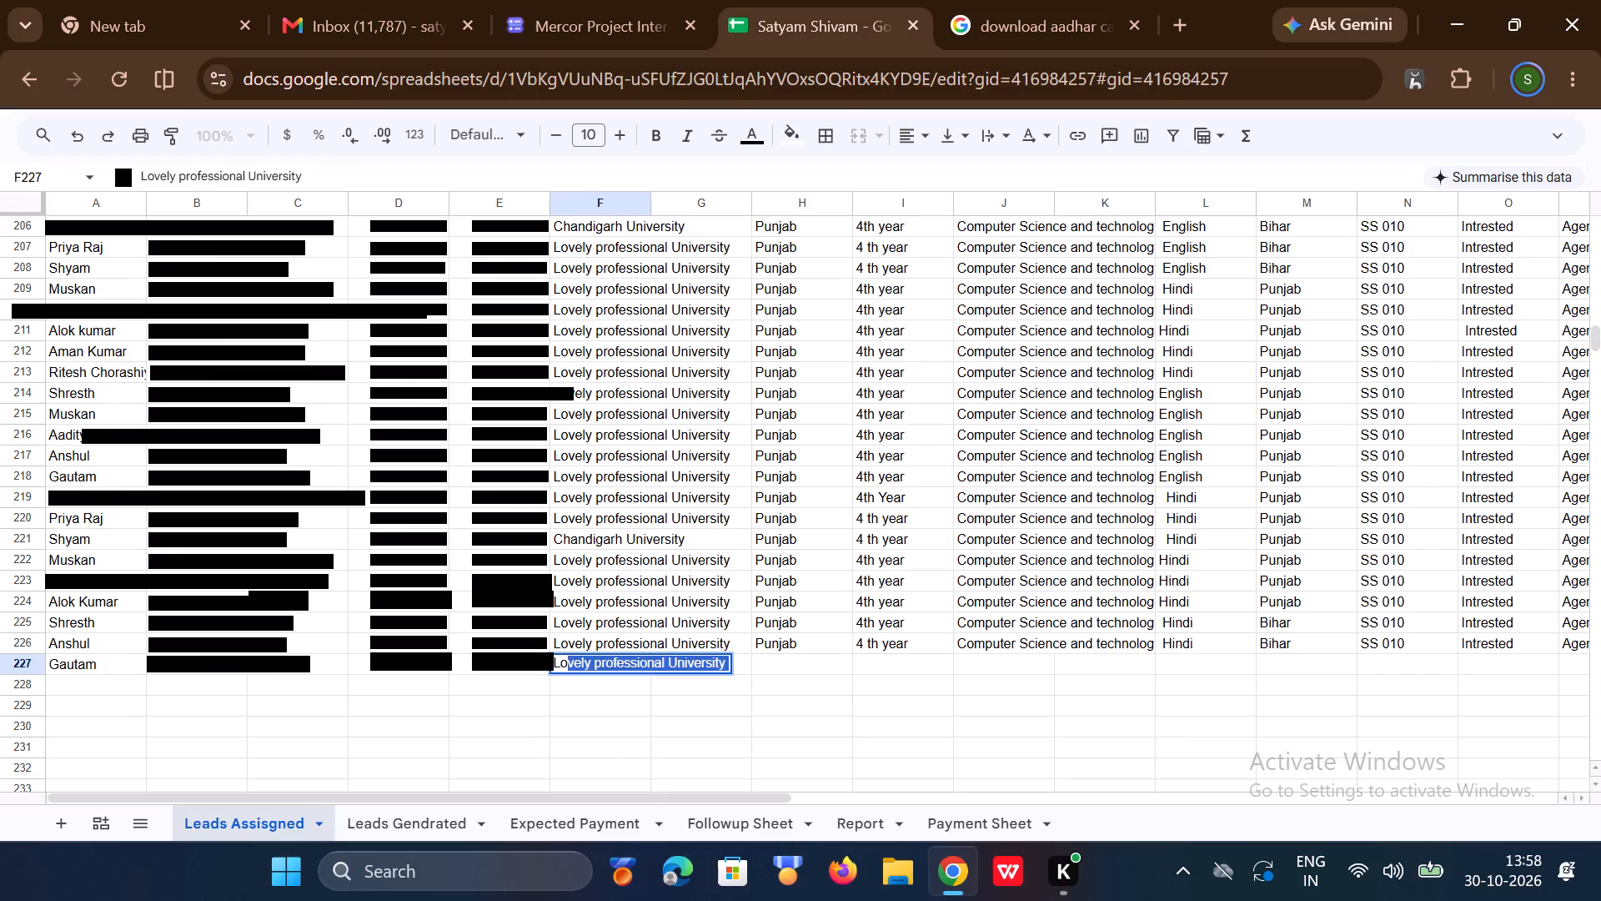
{"action": "key", "text": "v"}
{"action": "key", "text": "e"}
{"action": "type", "text": "ly"}
{"action": "key", "text": "space"}
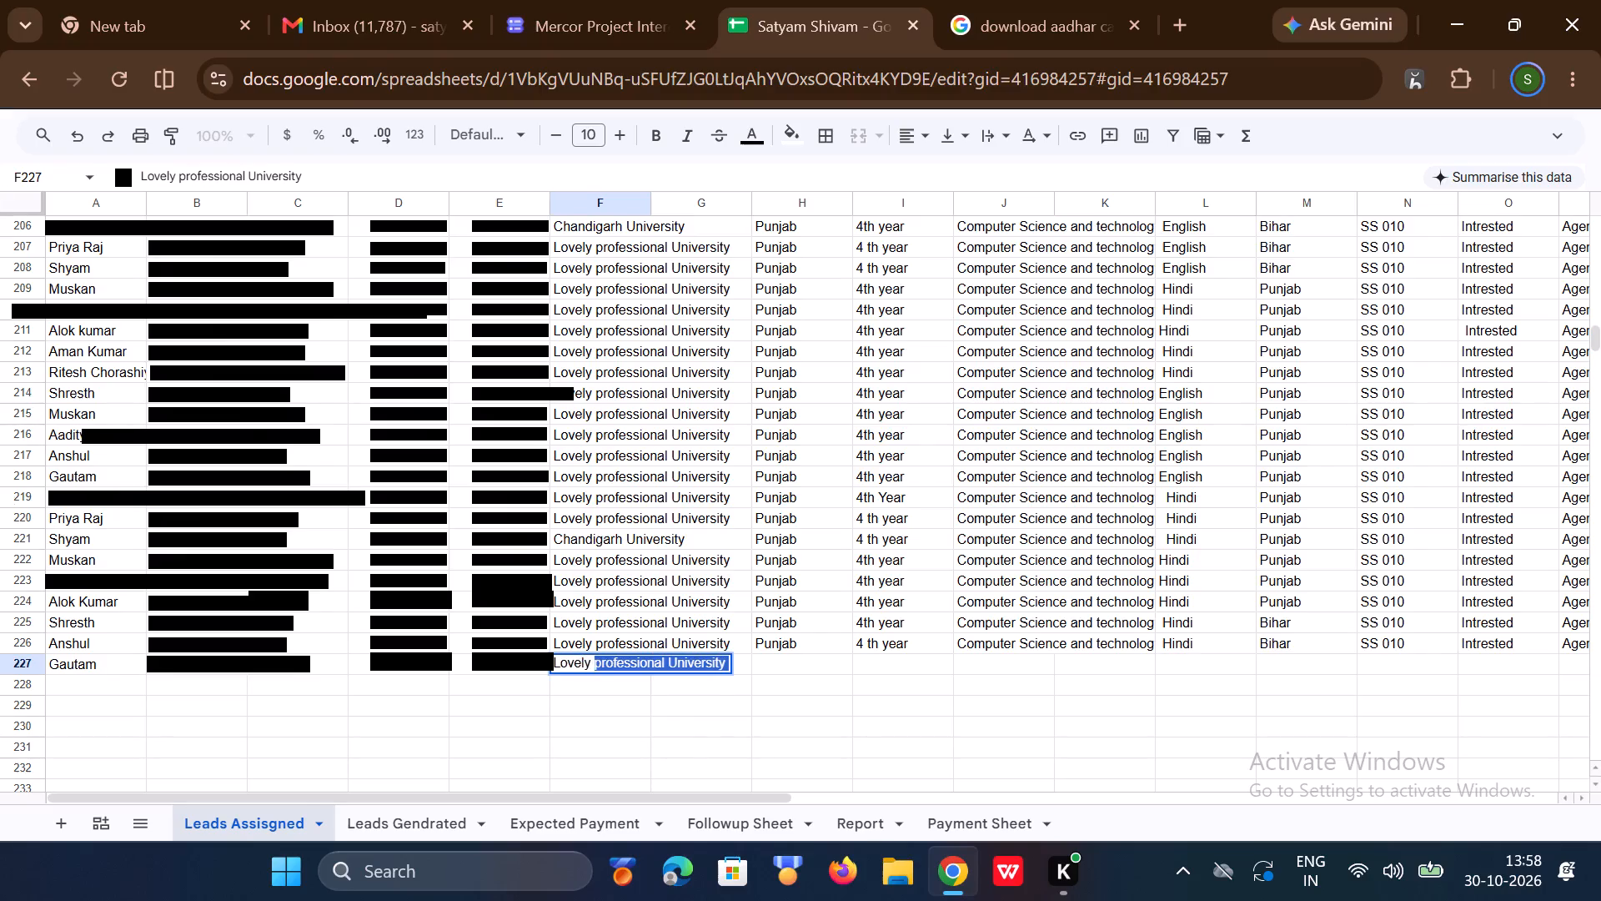
{"action": "type", "text": "proff"}
{"action": "key", "text": "BackSpace"}
{"action": "type", "text": "ess"}
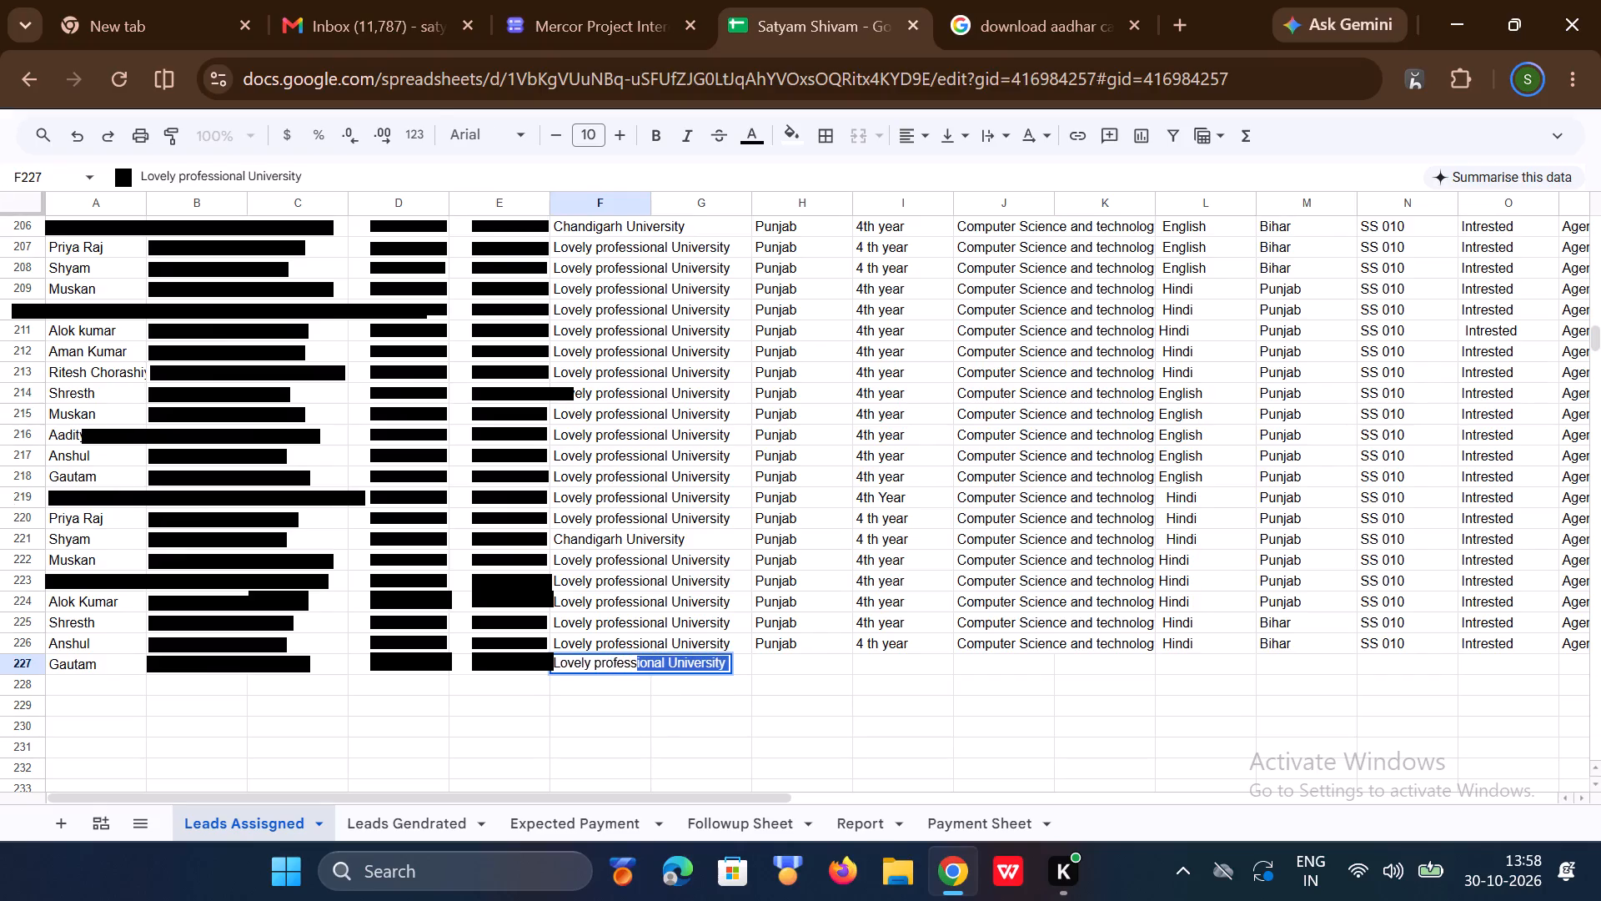
{"action": "type", "text": "ional"}
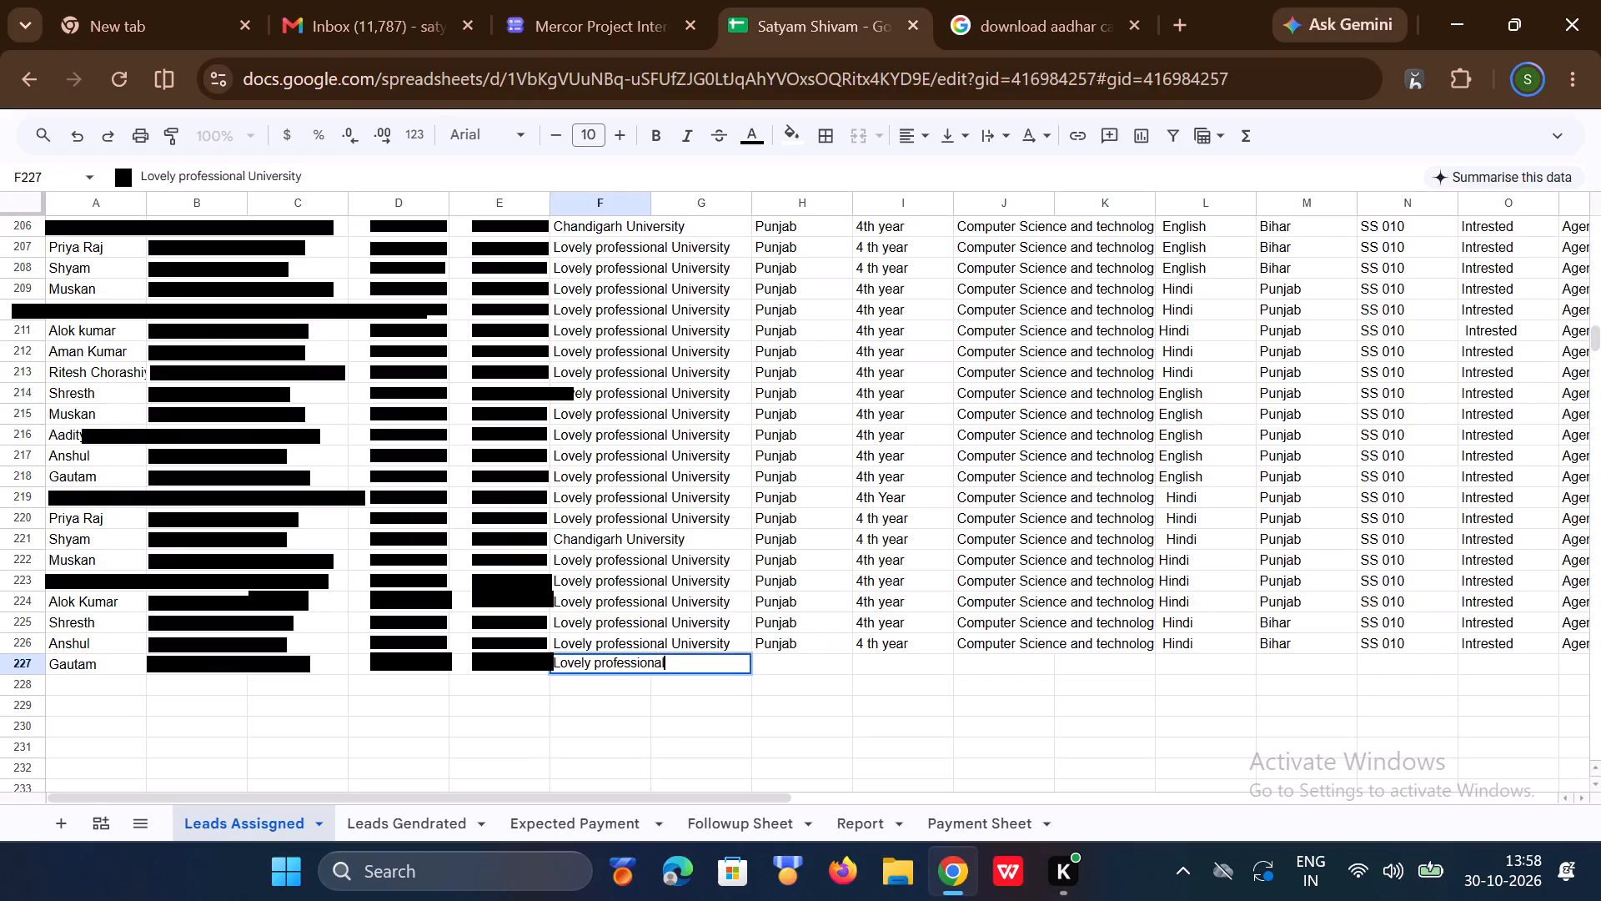
{"action": "key", "text": "space"}
{"action": "key", "text": "u"}
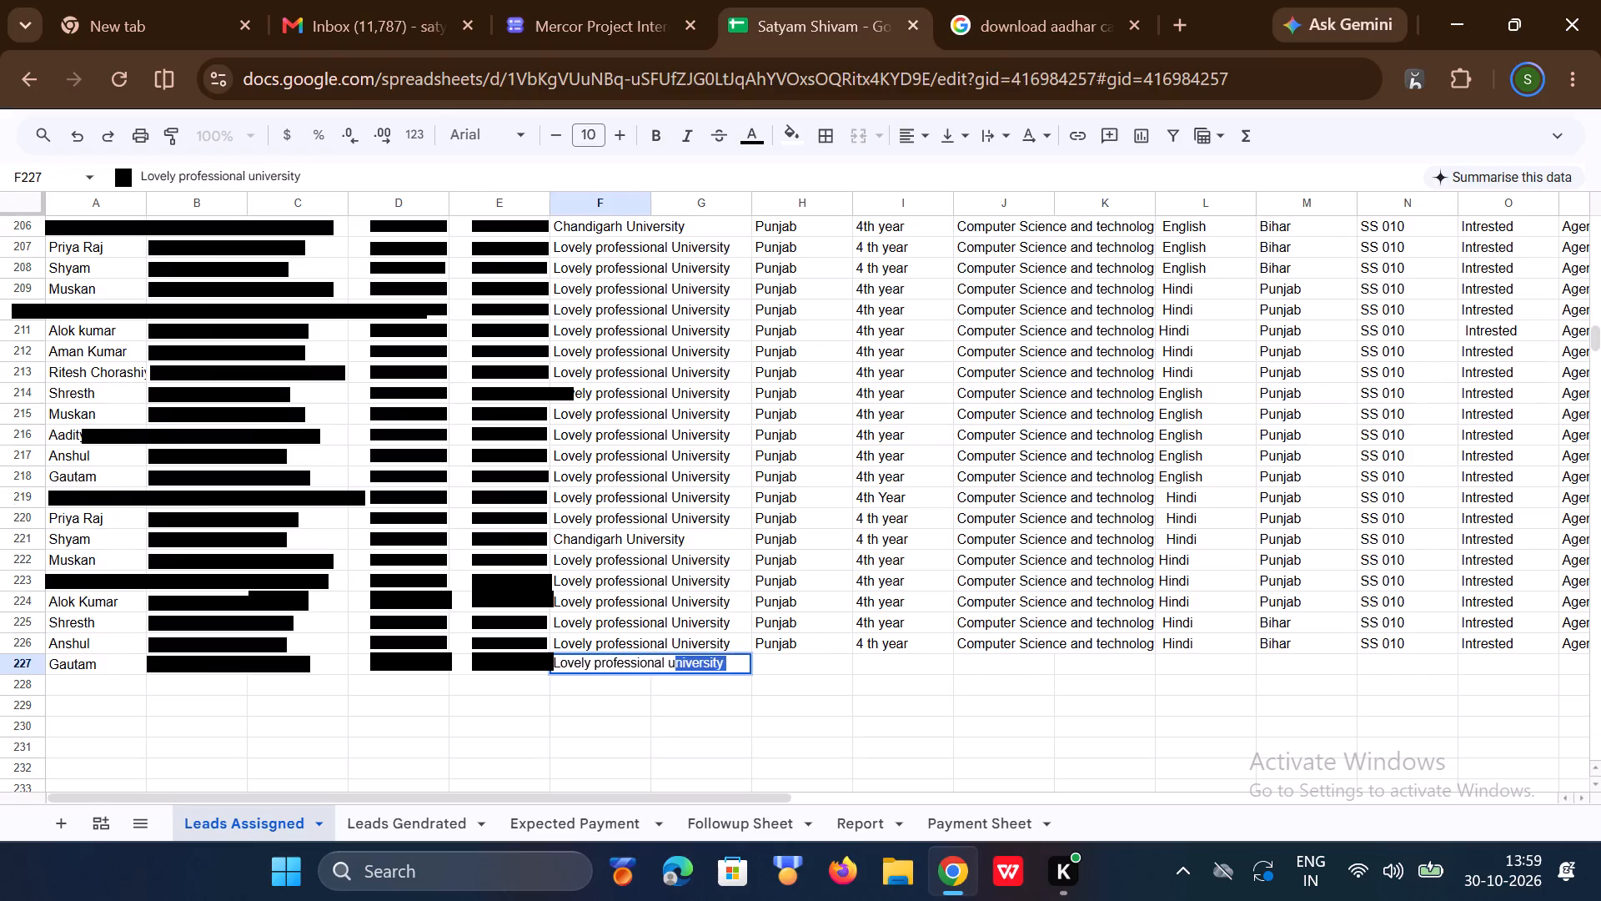
{"action": "type", "text": "niver"}
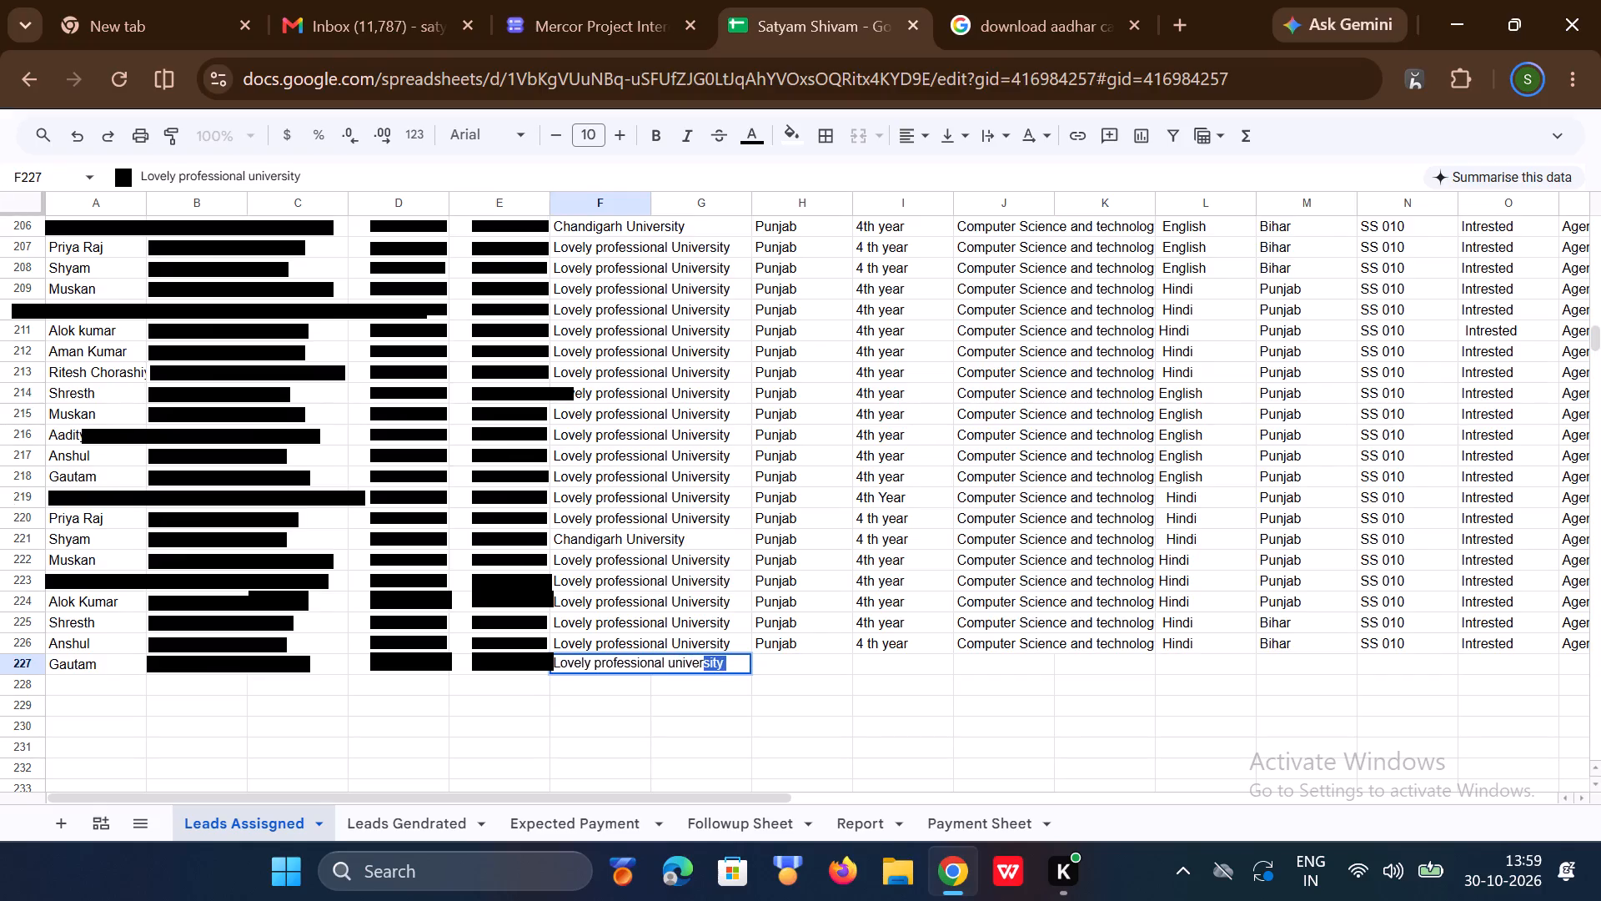
{"action": "type", "text": "sity"}
Enter "Punjab" in cell H227 of Gautam's row.
{"action": "left_click", "coordinate": [784, 659]}
{"action": "triple_click", "coordinate": [784, 659]}
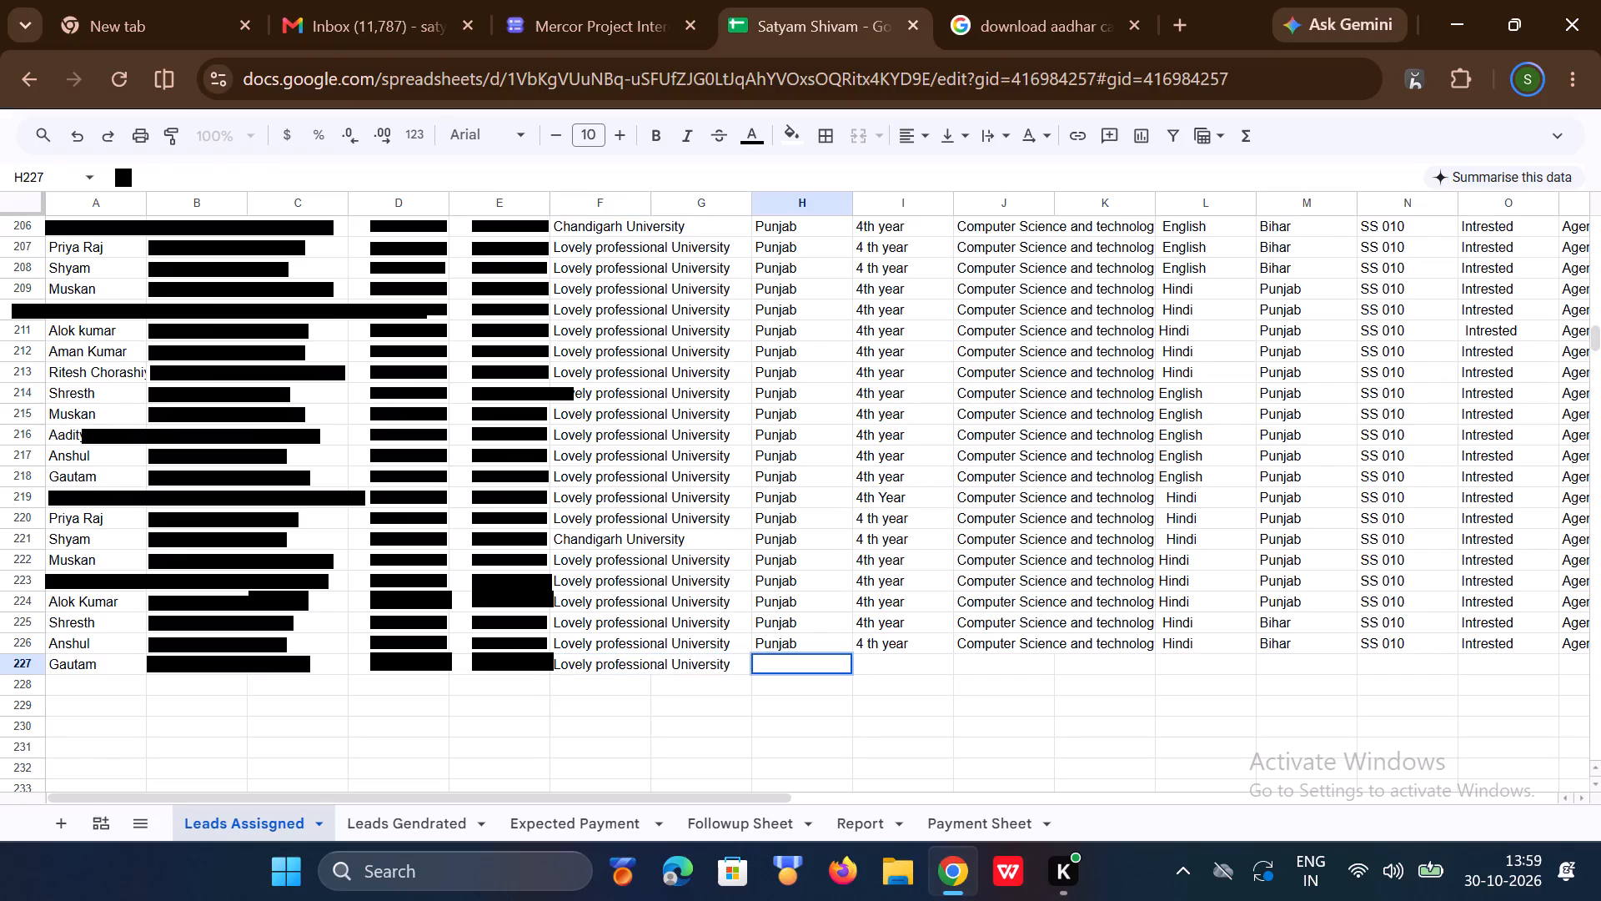
{"action": "type", "text": "Punjab"}
{"action": "key", "text": "space"}
Enter "4th year" as the year of study in cell I227 of Gautam's row.
{"action": "double_click", "coordinate": [881, 672]}
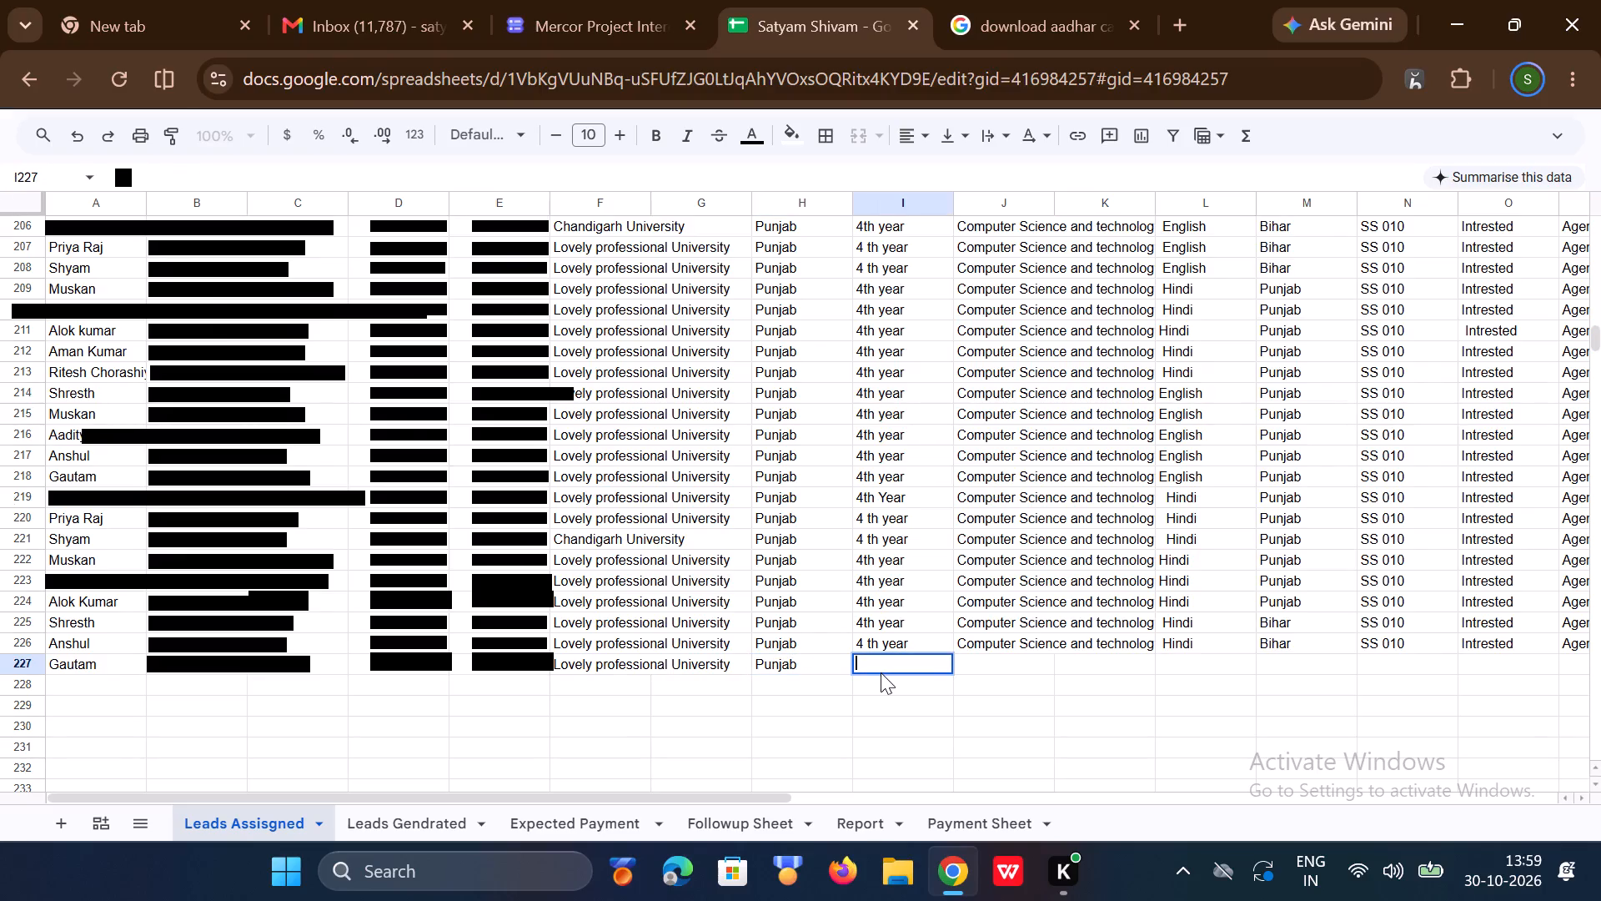
{"action": "type", "text": "4"}
{"action": "key", "text": "space"}
{"action": "key", "text": "BackSpace"}
{"action": "type", "text": "th year"}
{"action": "key", "text": "space"}
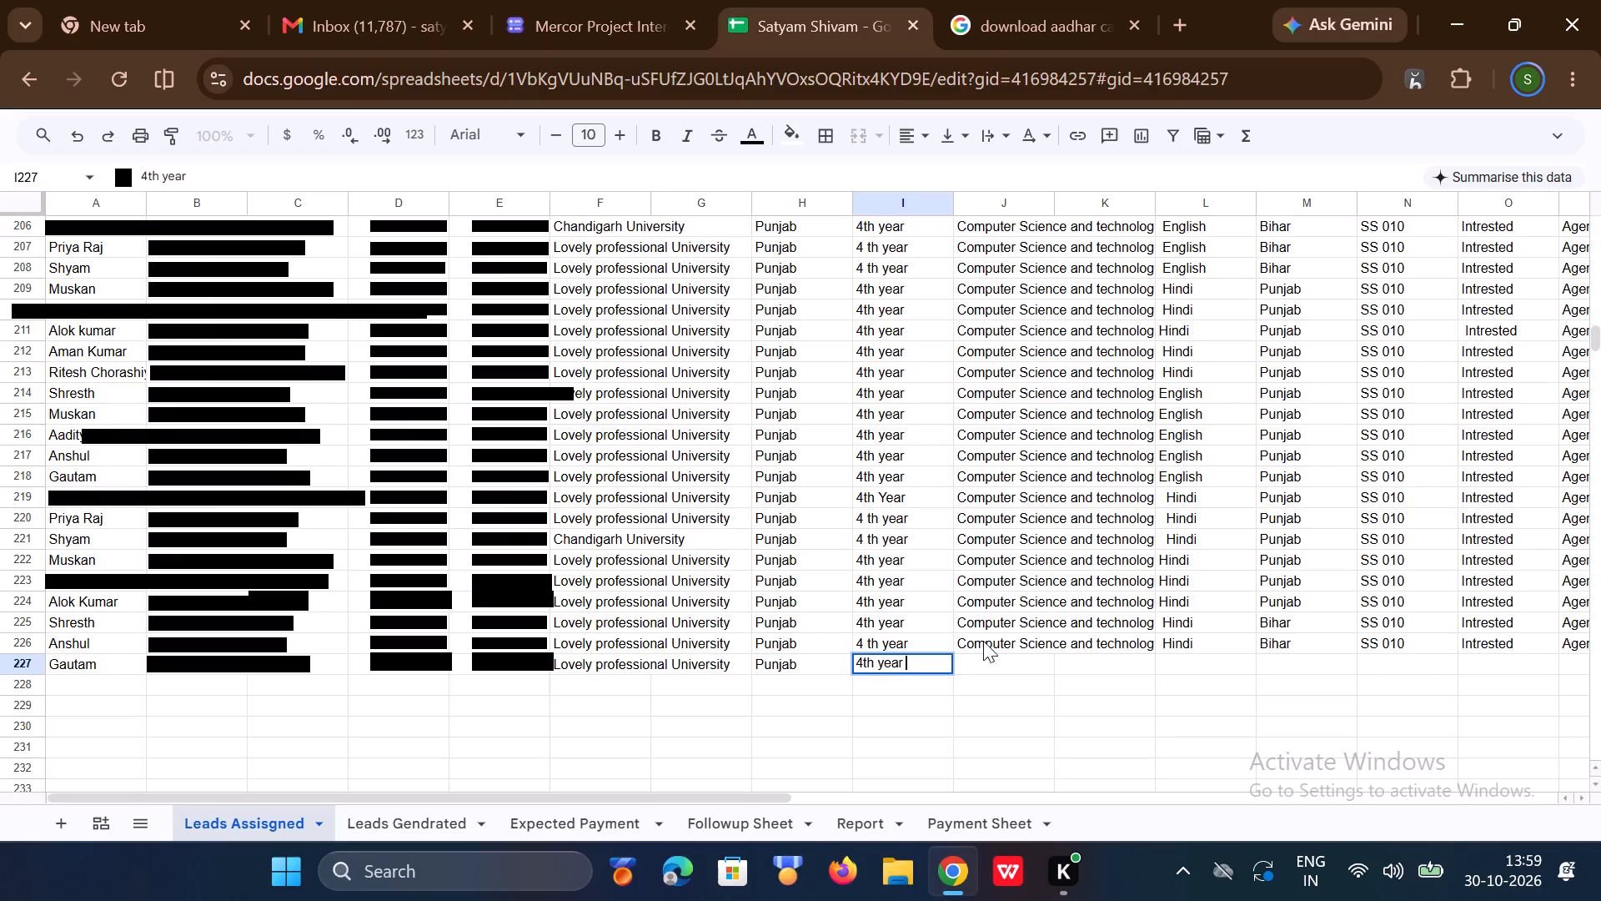
Enter "Computer Science and technology" as the course in cell J227 of Gautam's row.
{"action": "left_click", "coordinate": [963, 659]}
{"action": "double_click", "coordinate": [963, 659]}
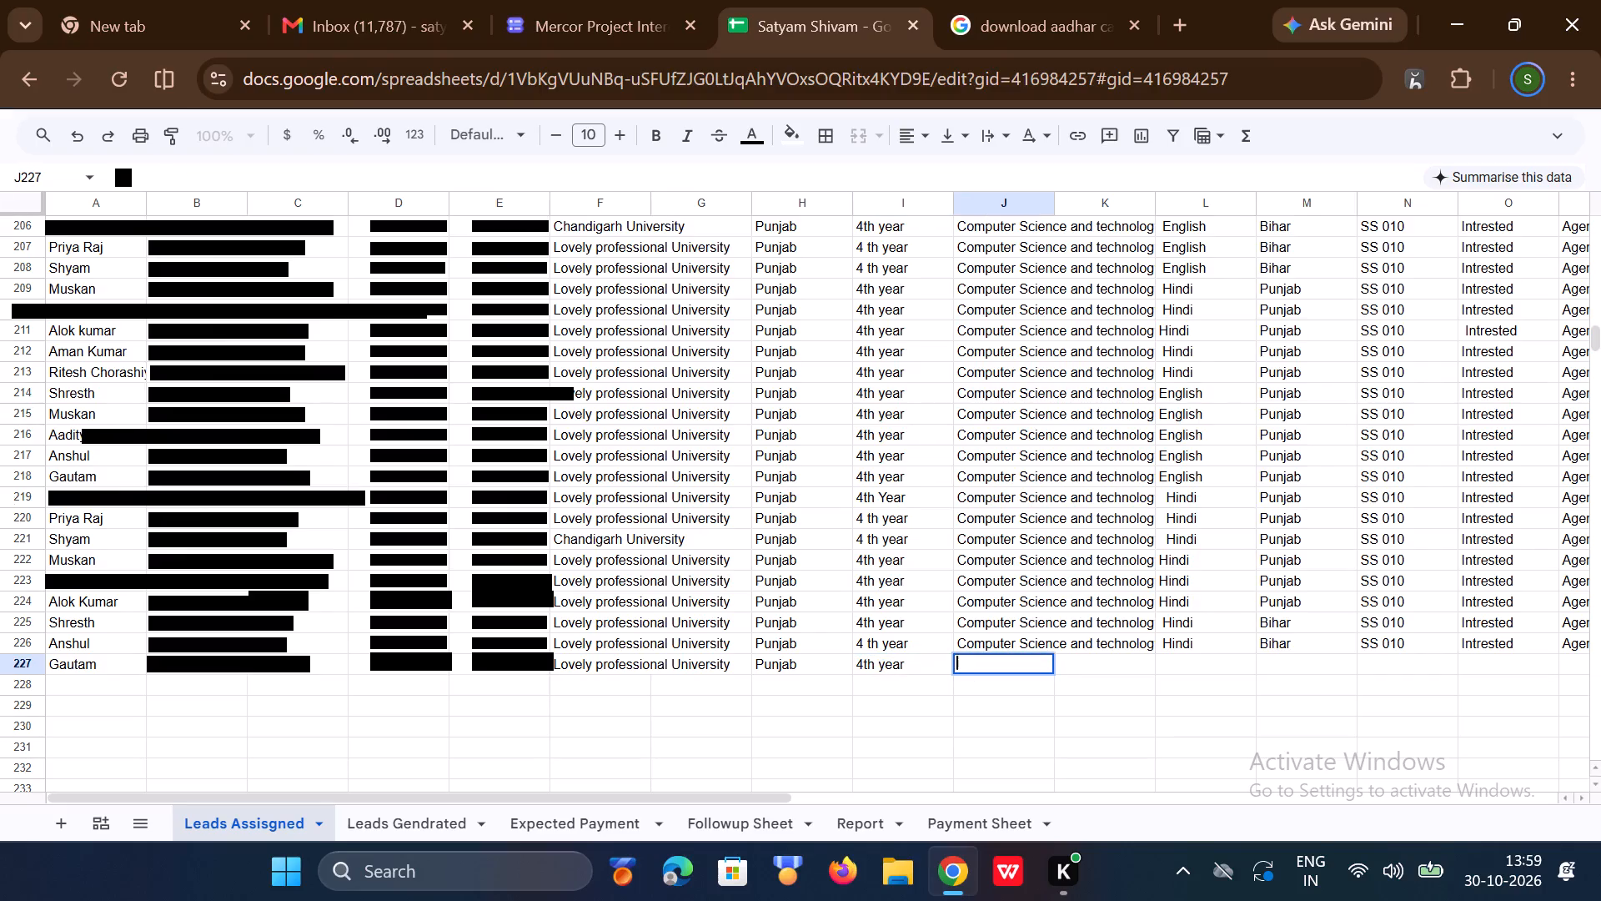
{"action": "double_click", "coordinate": [963, 659]}
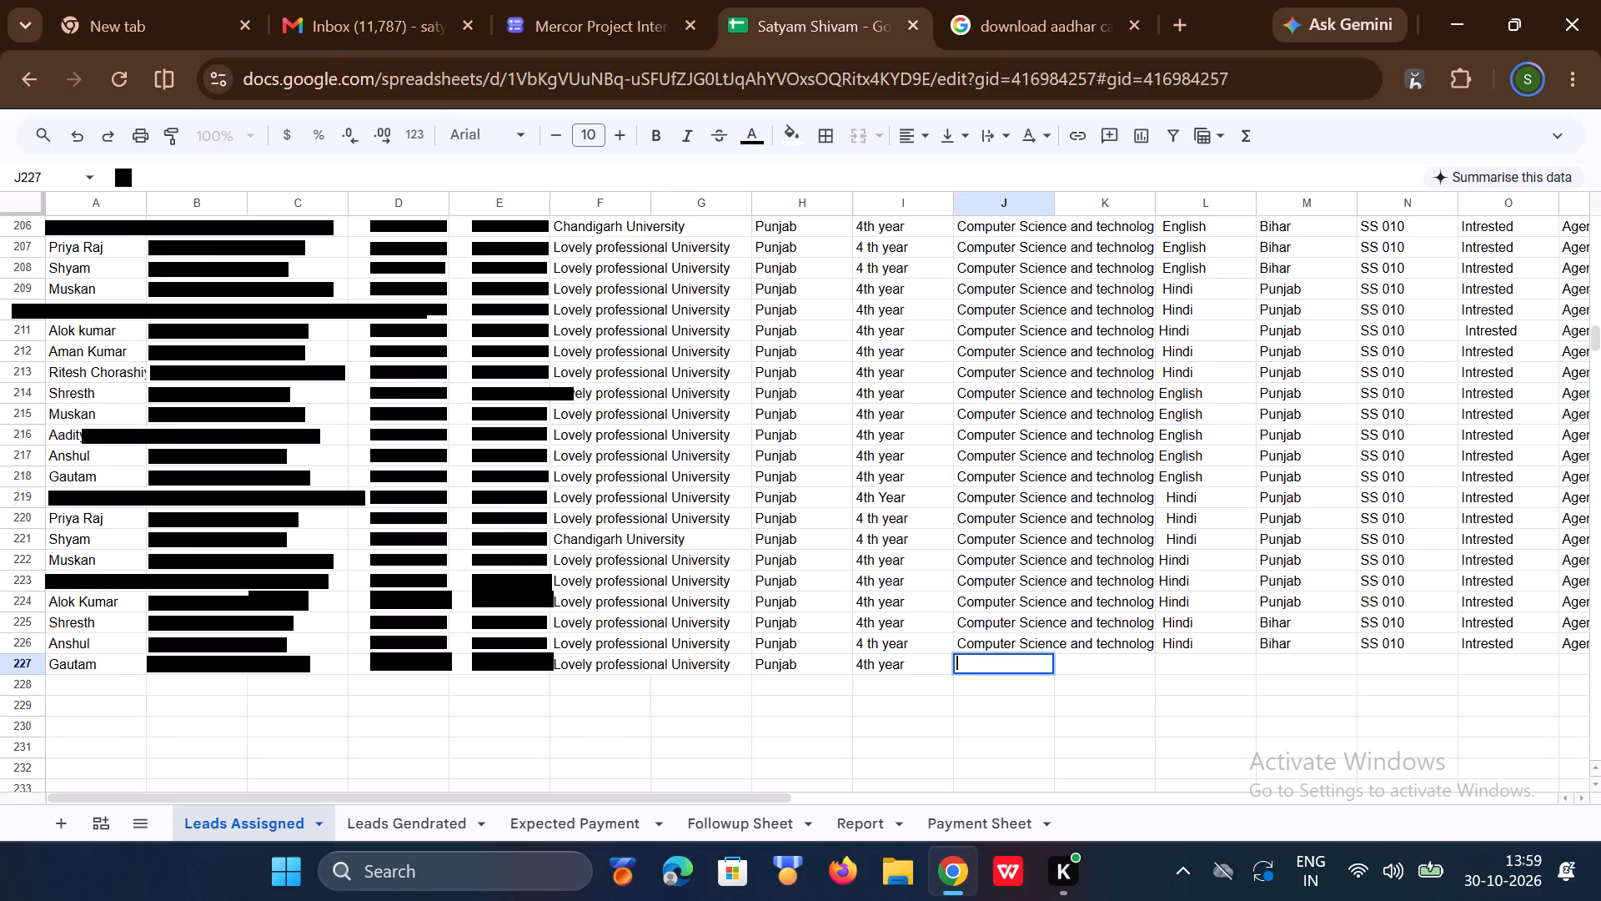
{"action": "left_click", "coordinate": [963, 659]}
{"action": "left_click", "coordinate": [963, 659]}
{"action": "key", "text": "shift+c"}
{"action": "type", "text": "om"}
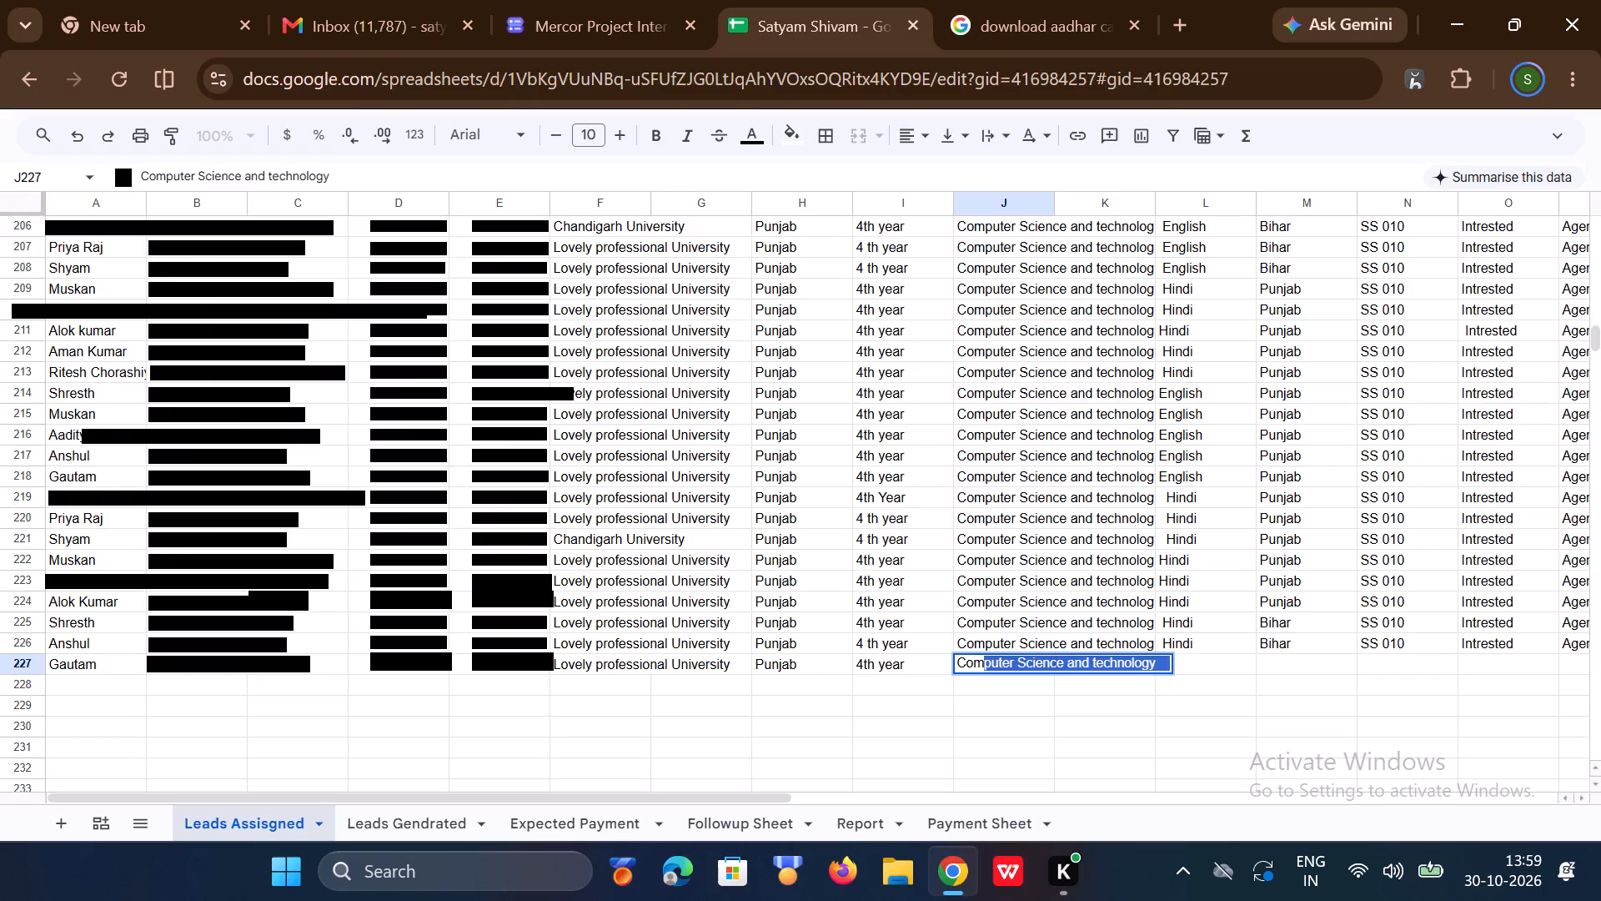
{"action": "type", "text": "puter"}
{"action": "key", "text": "space"}
{"action": "type", "text": "Sc"}
{"action": "type", "text": "ie"}
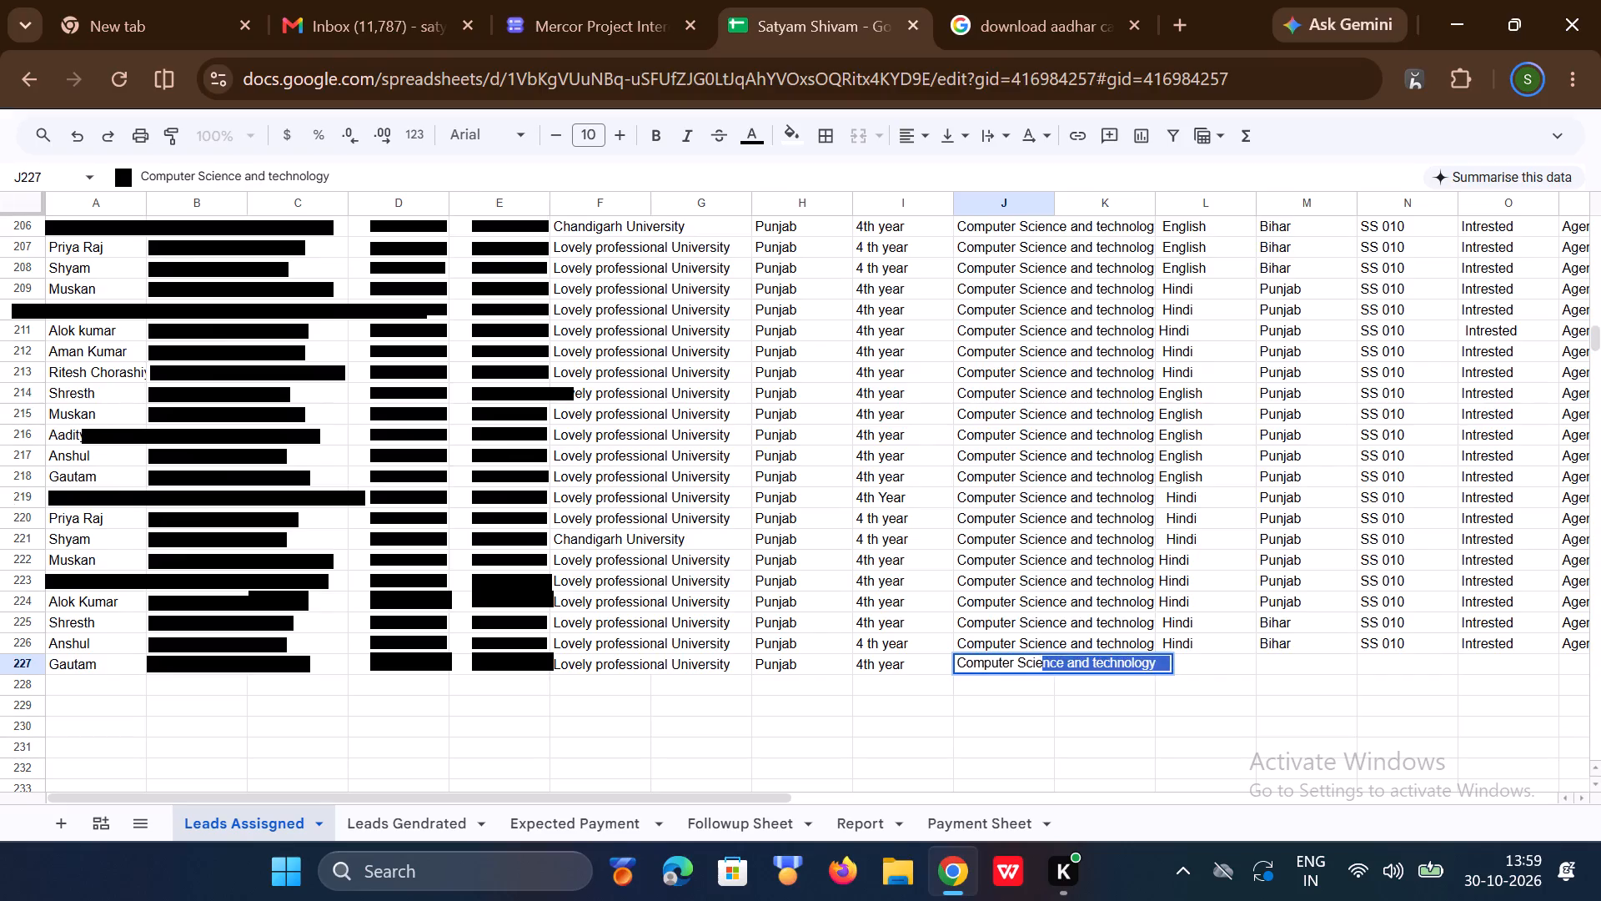
{"action": "type", "text": "nce and"}
{"action": "key", "text": "space"}
{"action": "type", "text": "tech"}
{"action": "type", "text": "nology"}
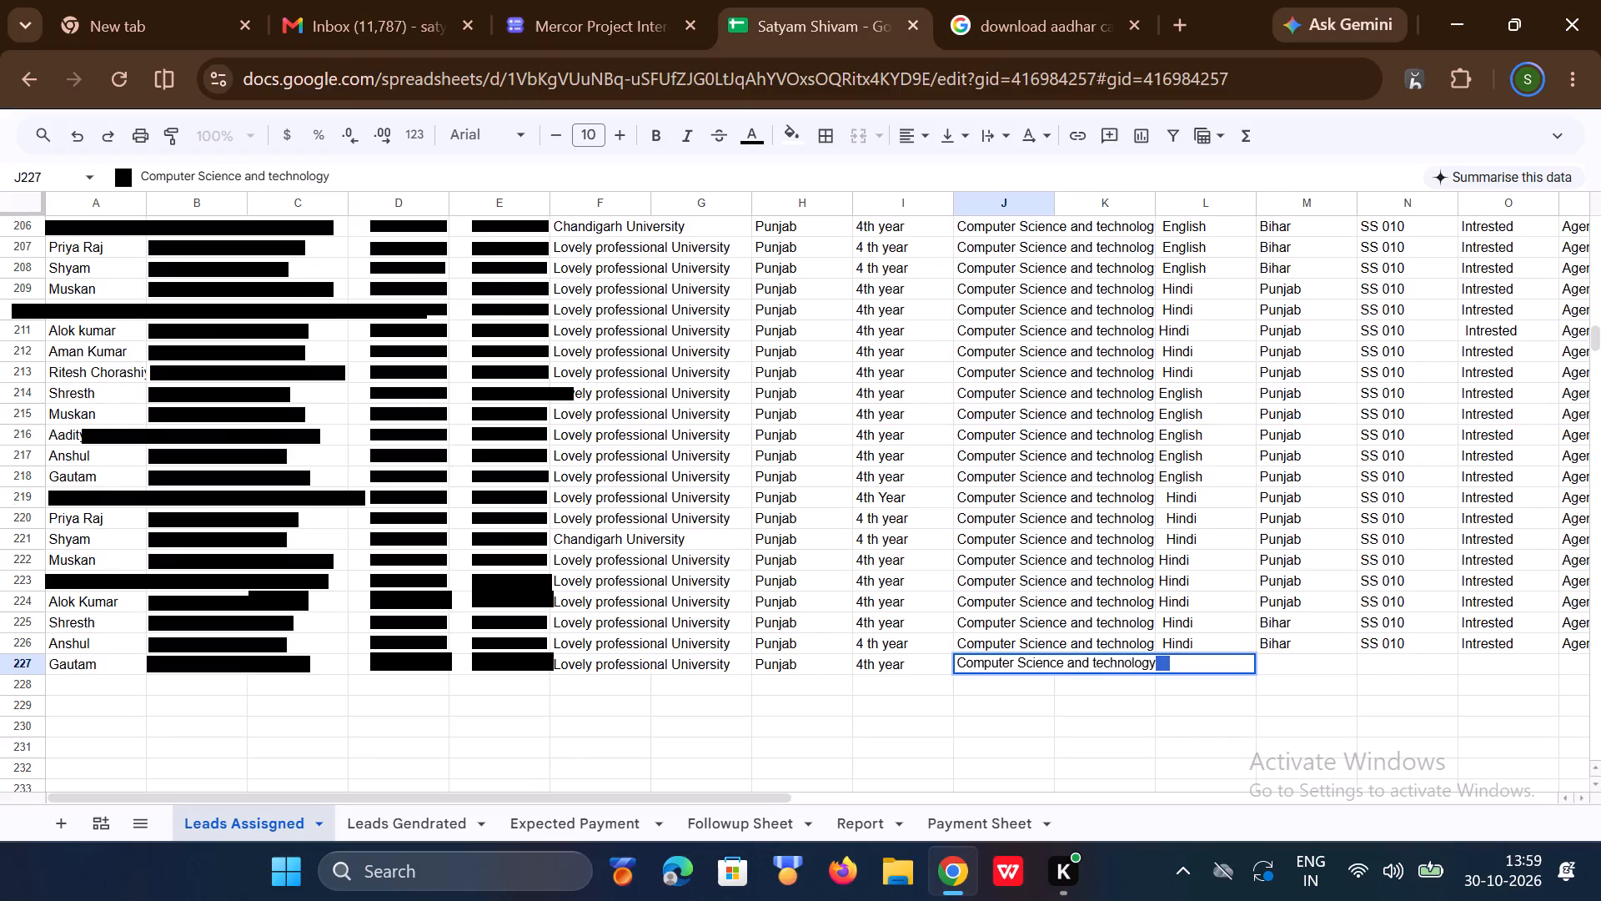
{"action": "left_click", "coordinate": [1011, 718]}
Enter "Hindi" as the language in cell L227 of Gautam's row.
{"action": "double_click", "coordinate": [1182, 663]}
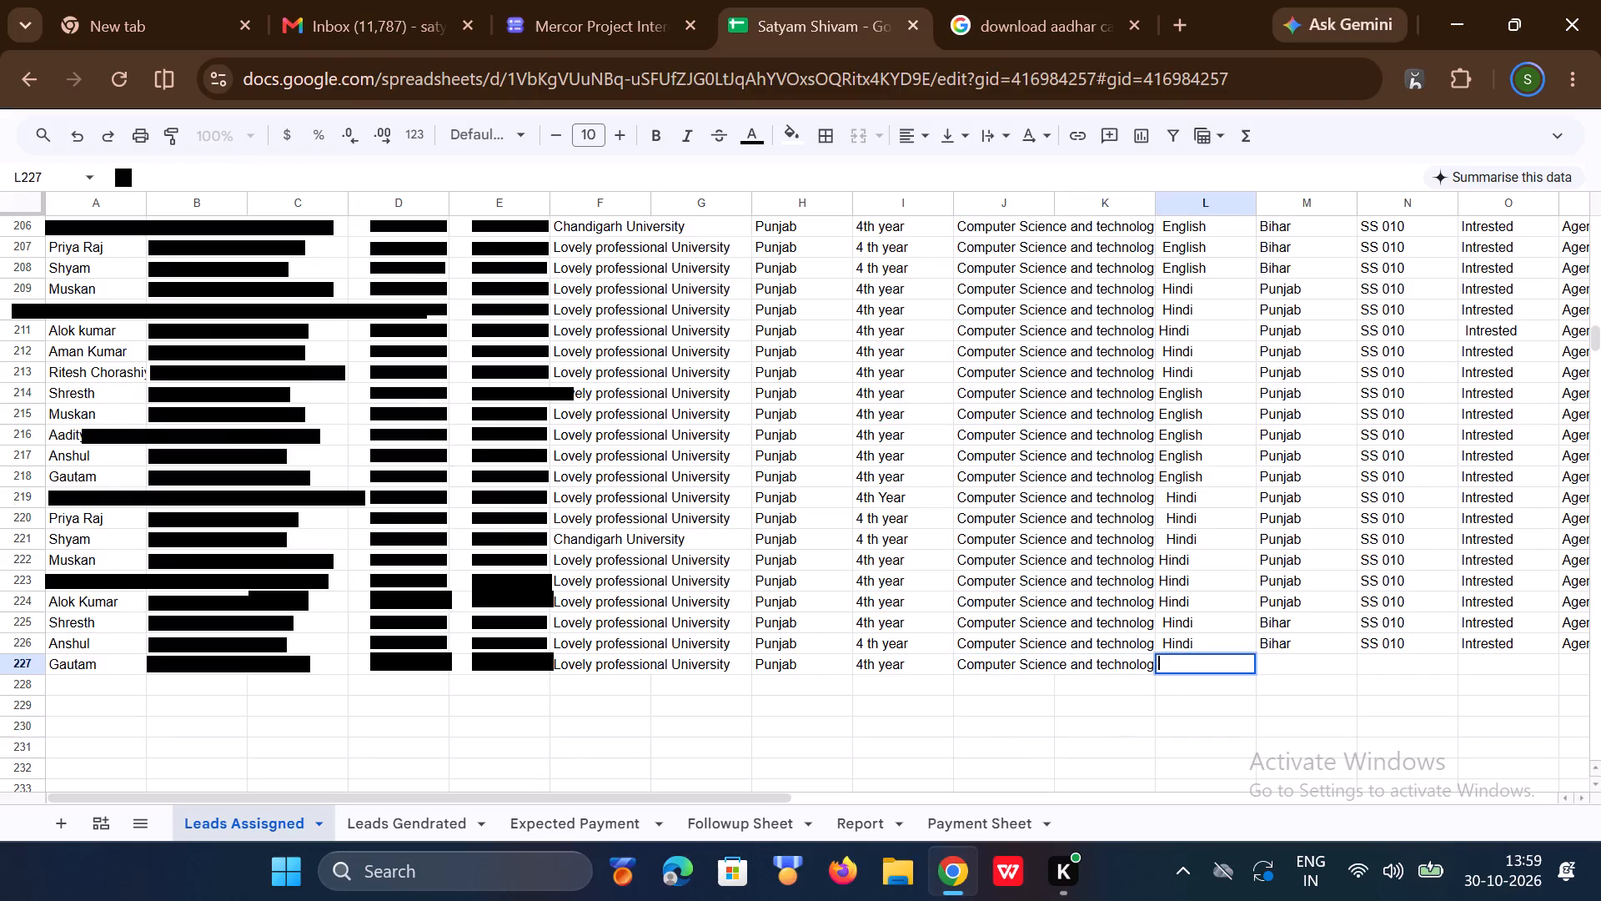
{"action": "key", "text": "space"}
{"action": "key", "text": "shift+h"}
{"action": "type", "text": "indi"}
{"action": "key", "text": "space"}
Enter "Bihar" as the state in cell M227 of Gautam's row.
{"action": "double_click", "coordinate": [1274, 657]}
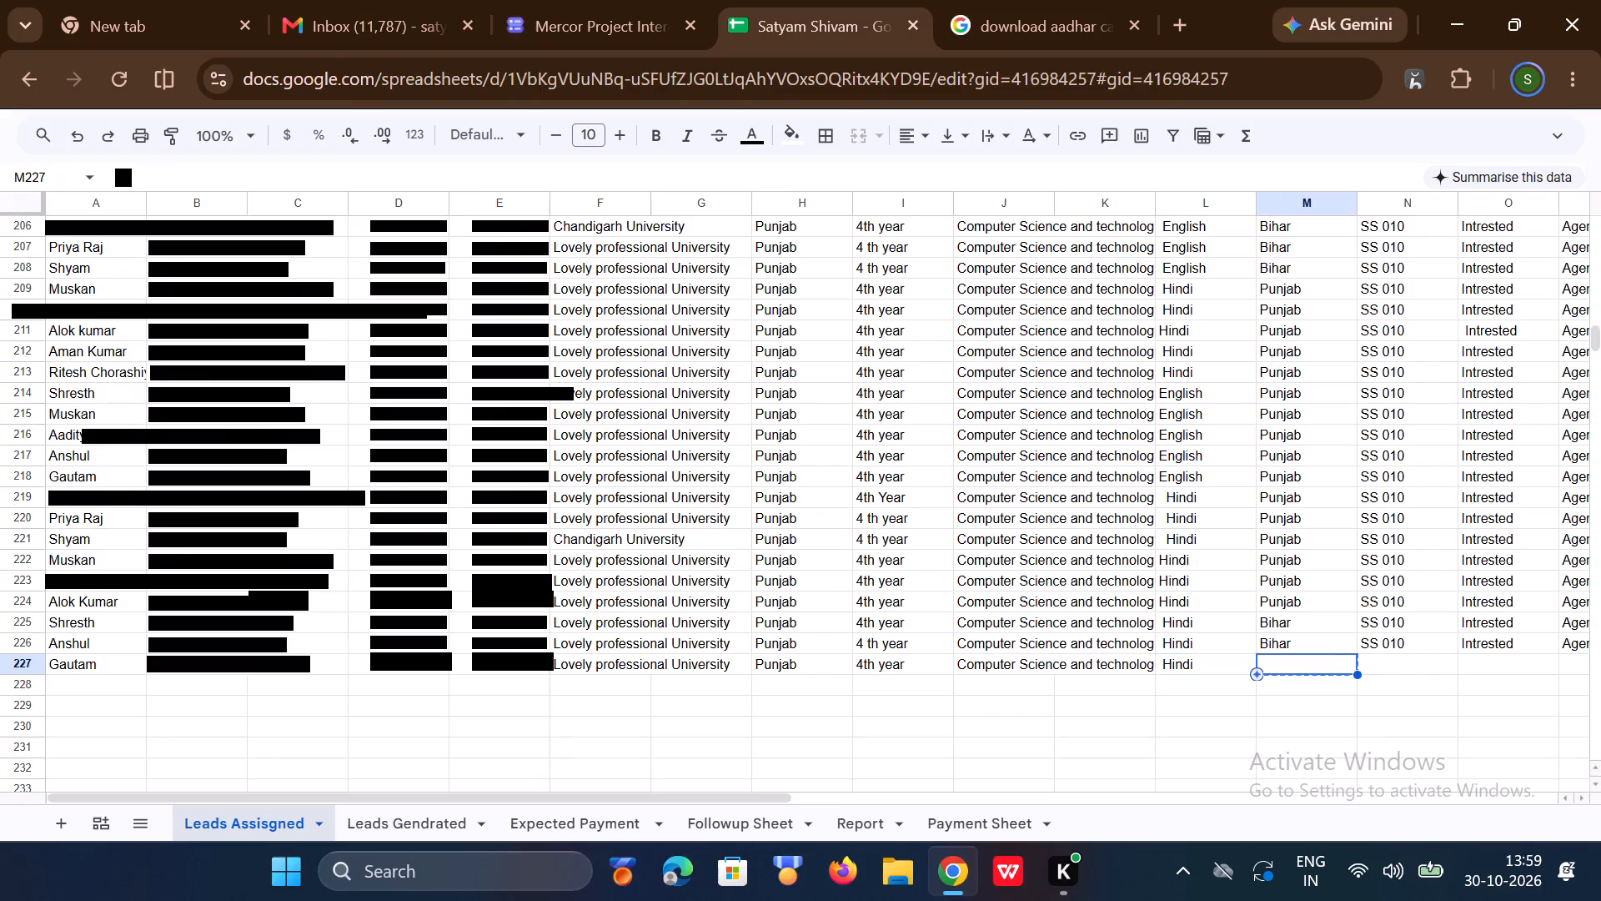
{"action": "key", "text": "shift+b"}
{"action": "type", "text": "ihar"}
{"action": "key", "text": "space"}
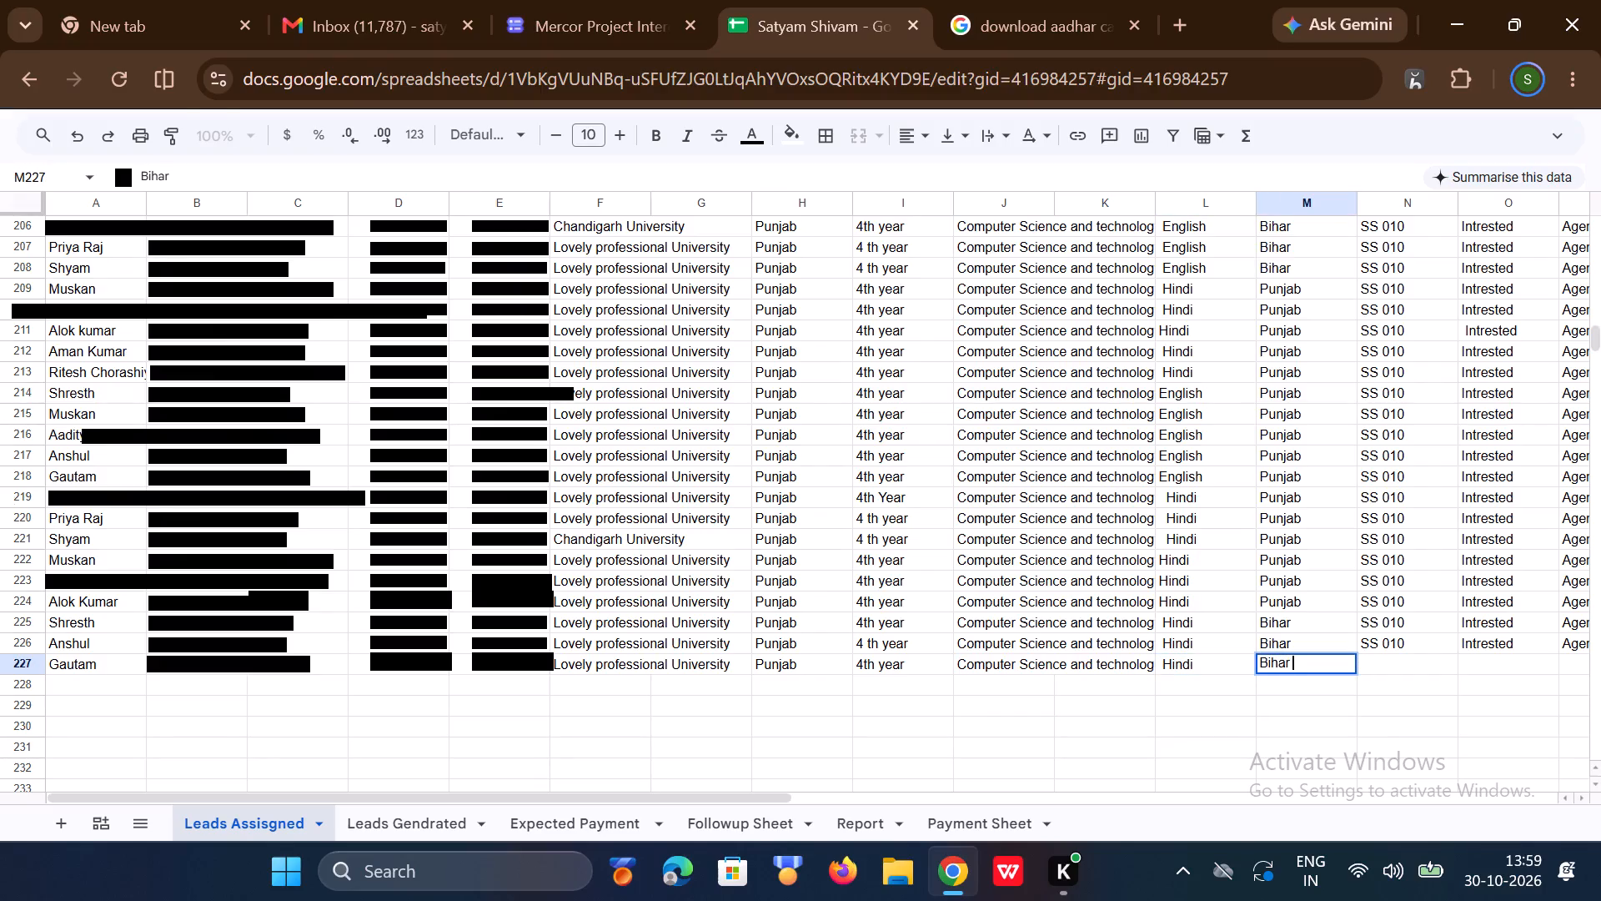
Enter the code "SS 010" in cell N227 of Gautam's row.
{"action": "double_click", "coordinate": [1380, 662]}
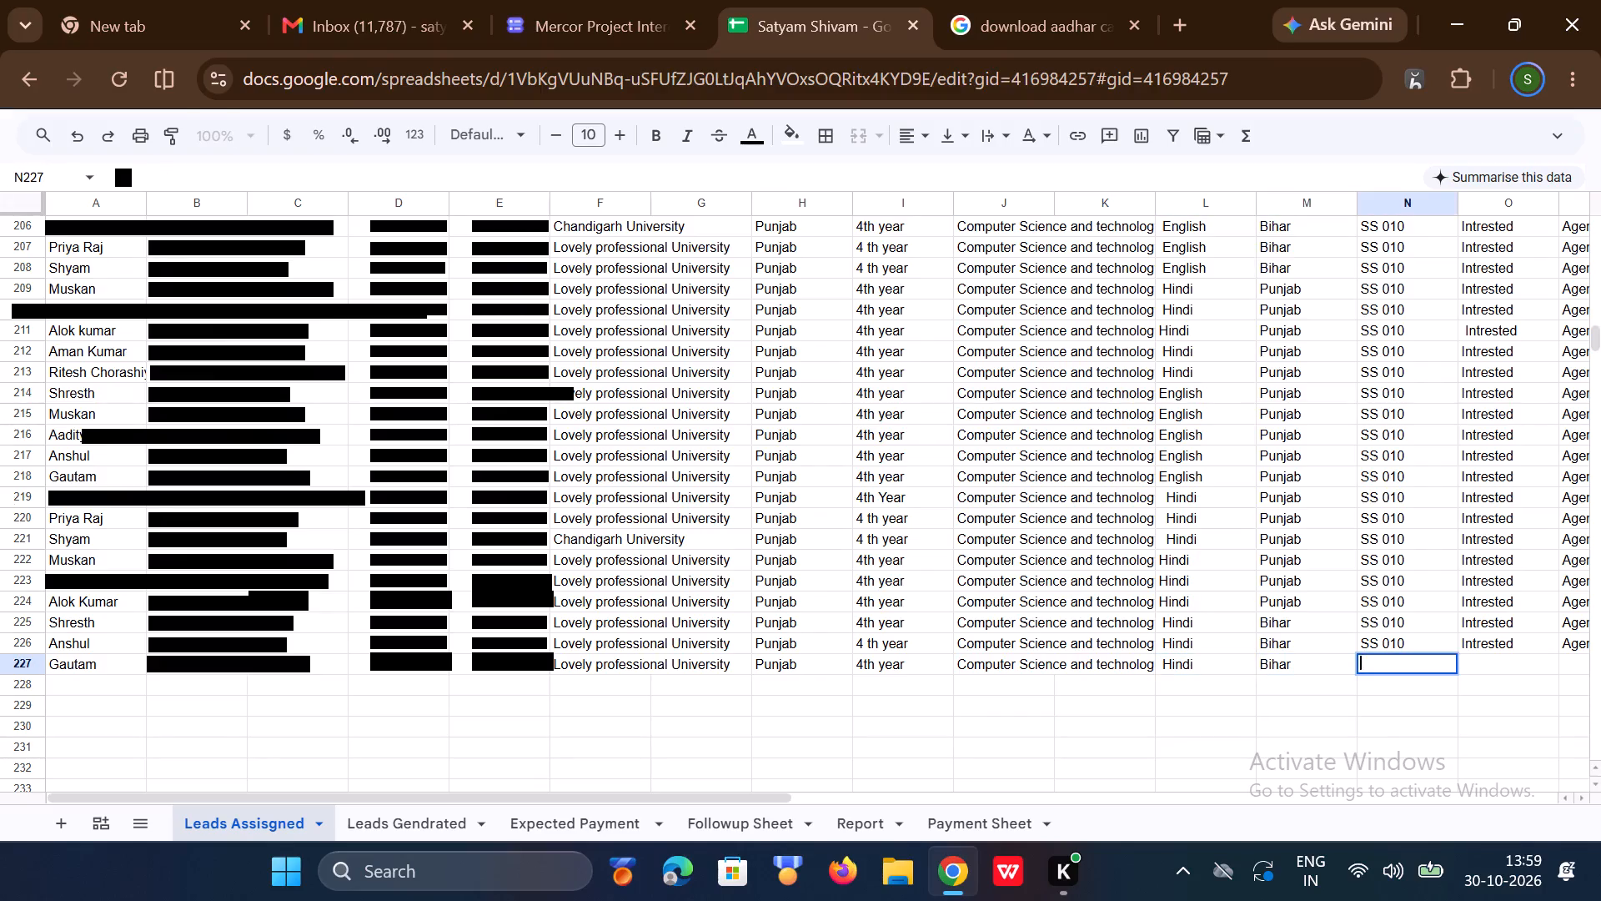
{"action": "type", "text": "SS"}
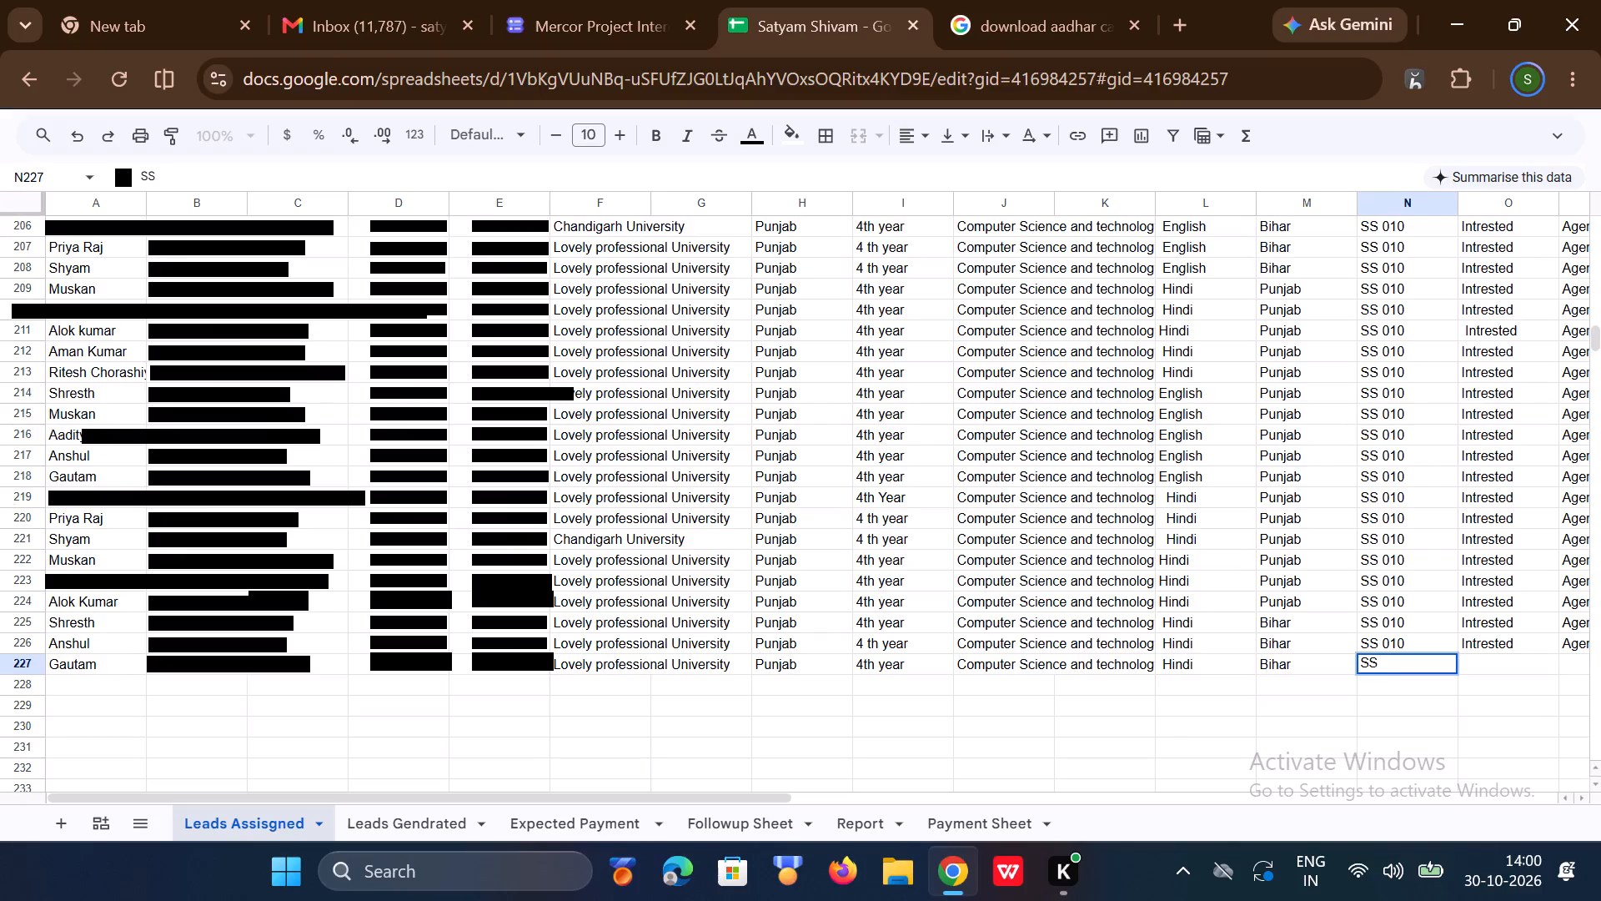
{"action": "key", "text": "space"}
{"action": "key", "text": "0"}
{"action": "type", "text": "10"}
Enter "Intrested" as the lead status in cell O227 of Gautam's row.
{"action": "double_click", "coordinate": [1479, 652]}
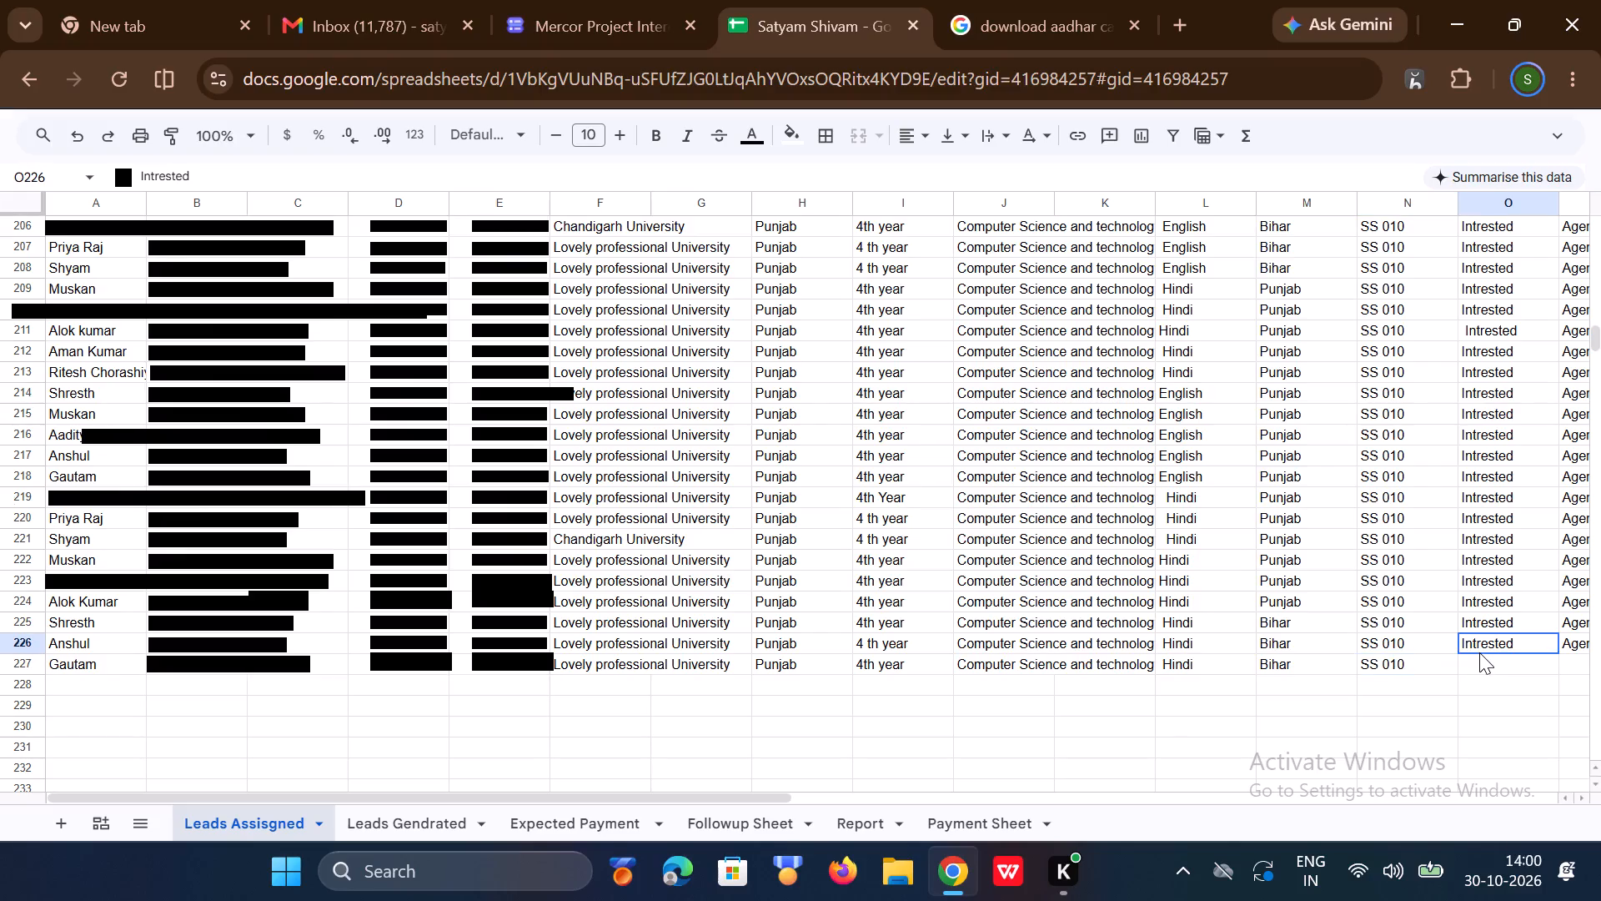
{"action": "double_click", "coordinate": [1479, 660]}
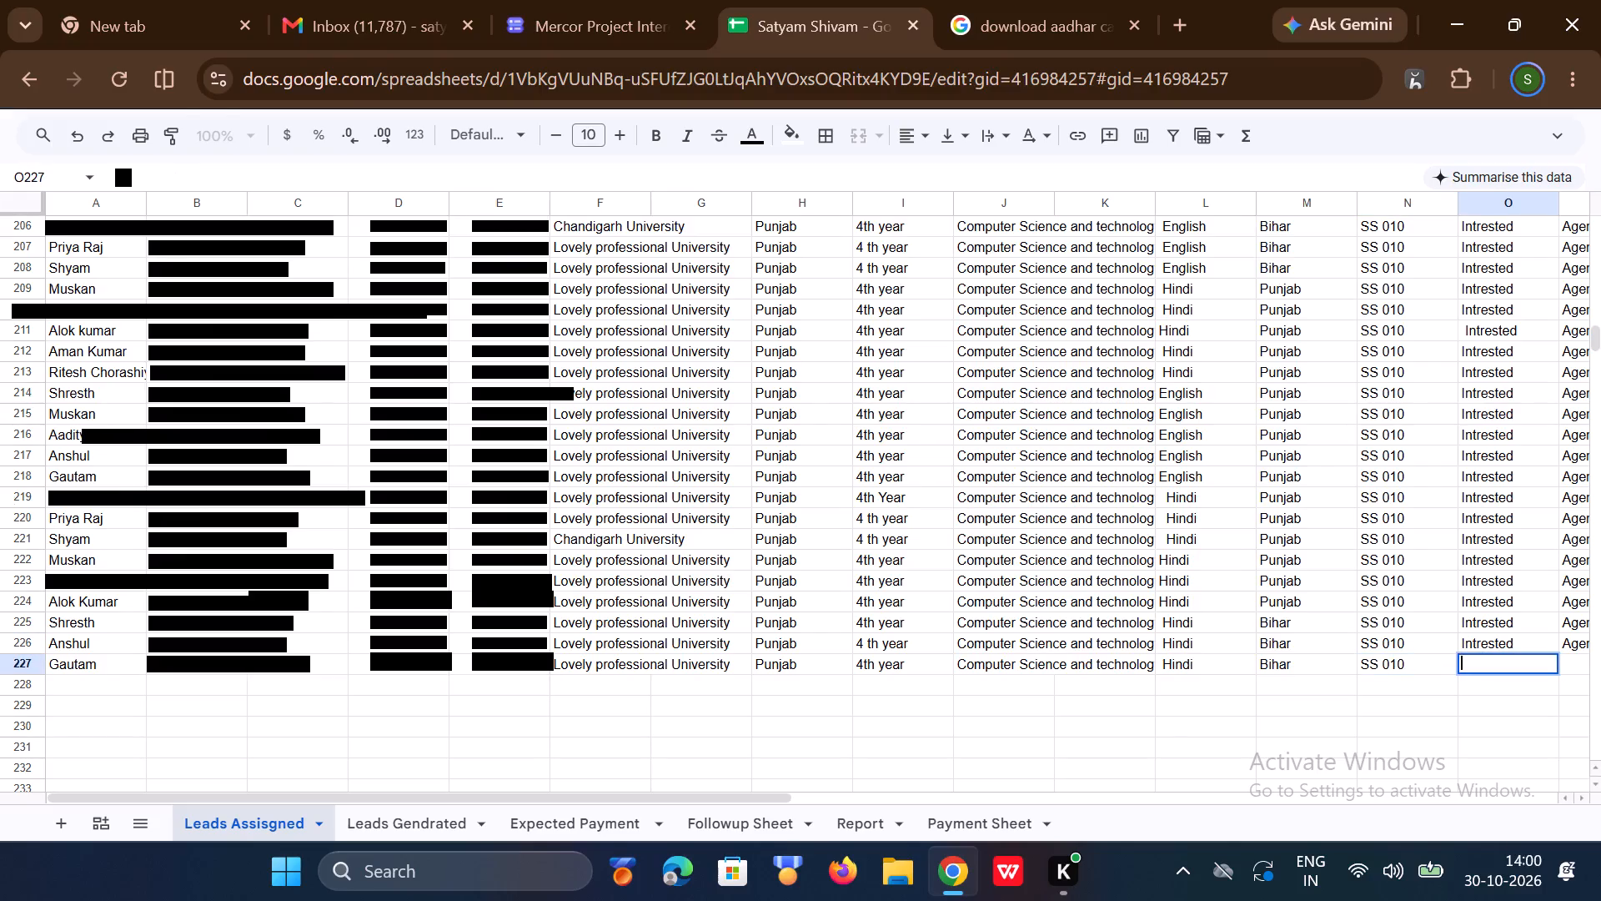
{"action": "key", "text": "shift+i"}
{"action": "type", "text": "nte"}
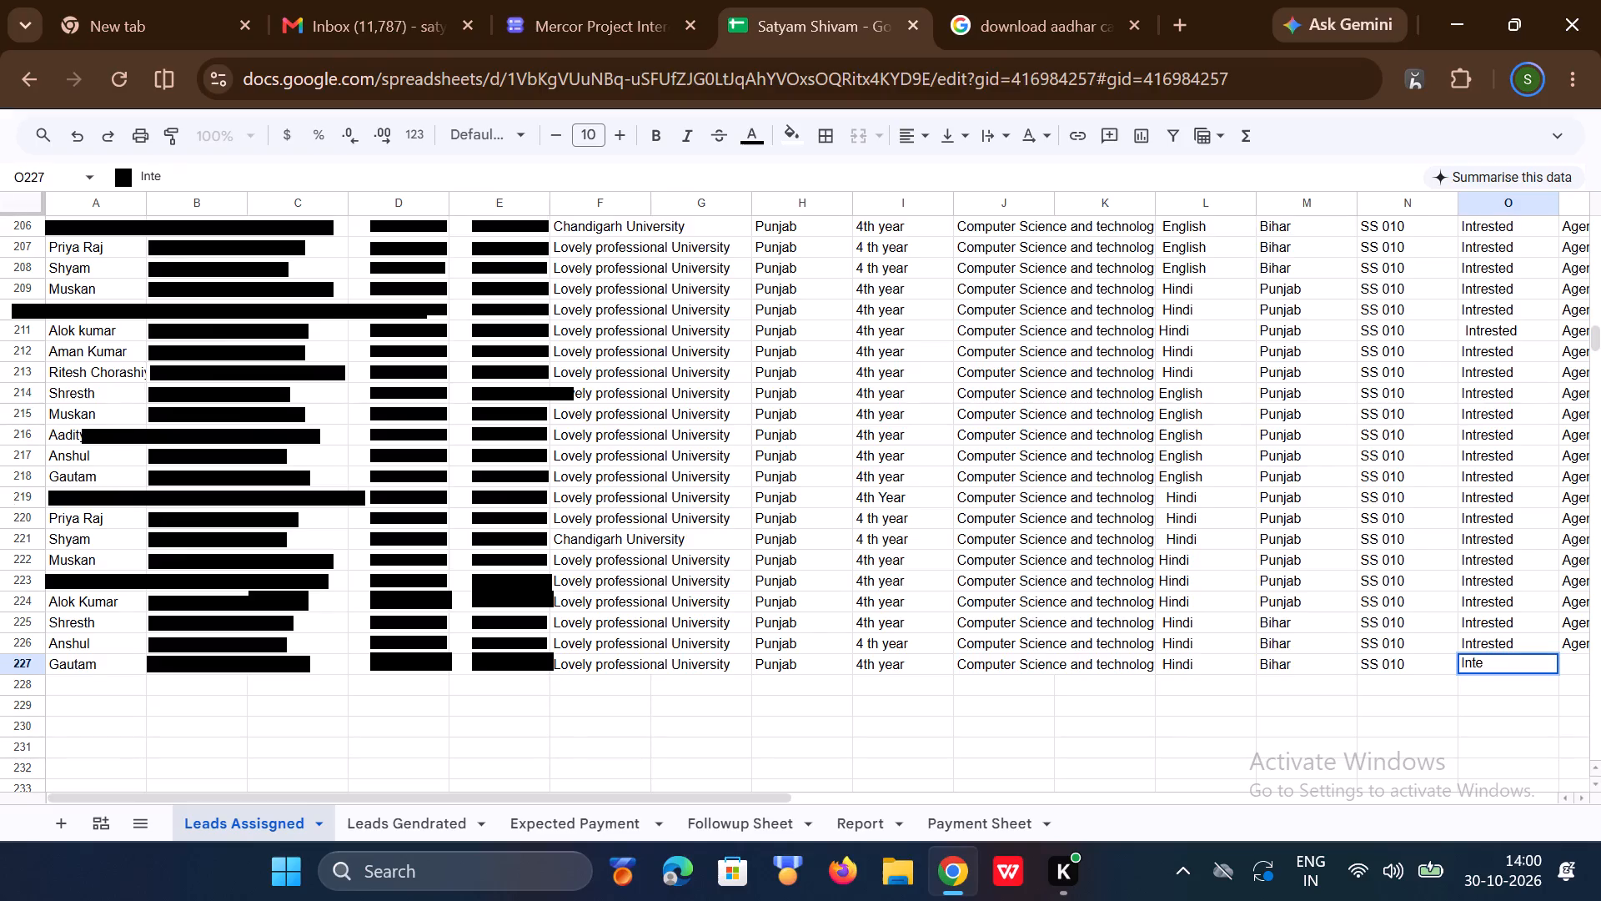
{"action": "key", "text": "BackSpace"}
{"action": "type", "text": "rested"}
{"action": "key", "text": "space"}
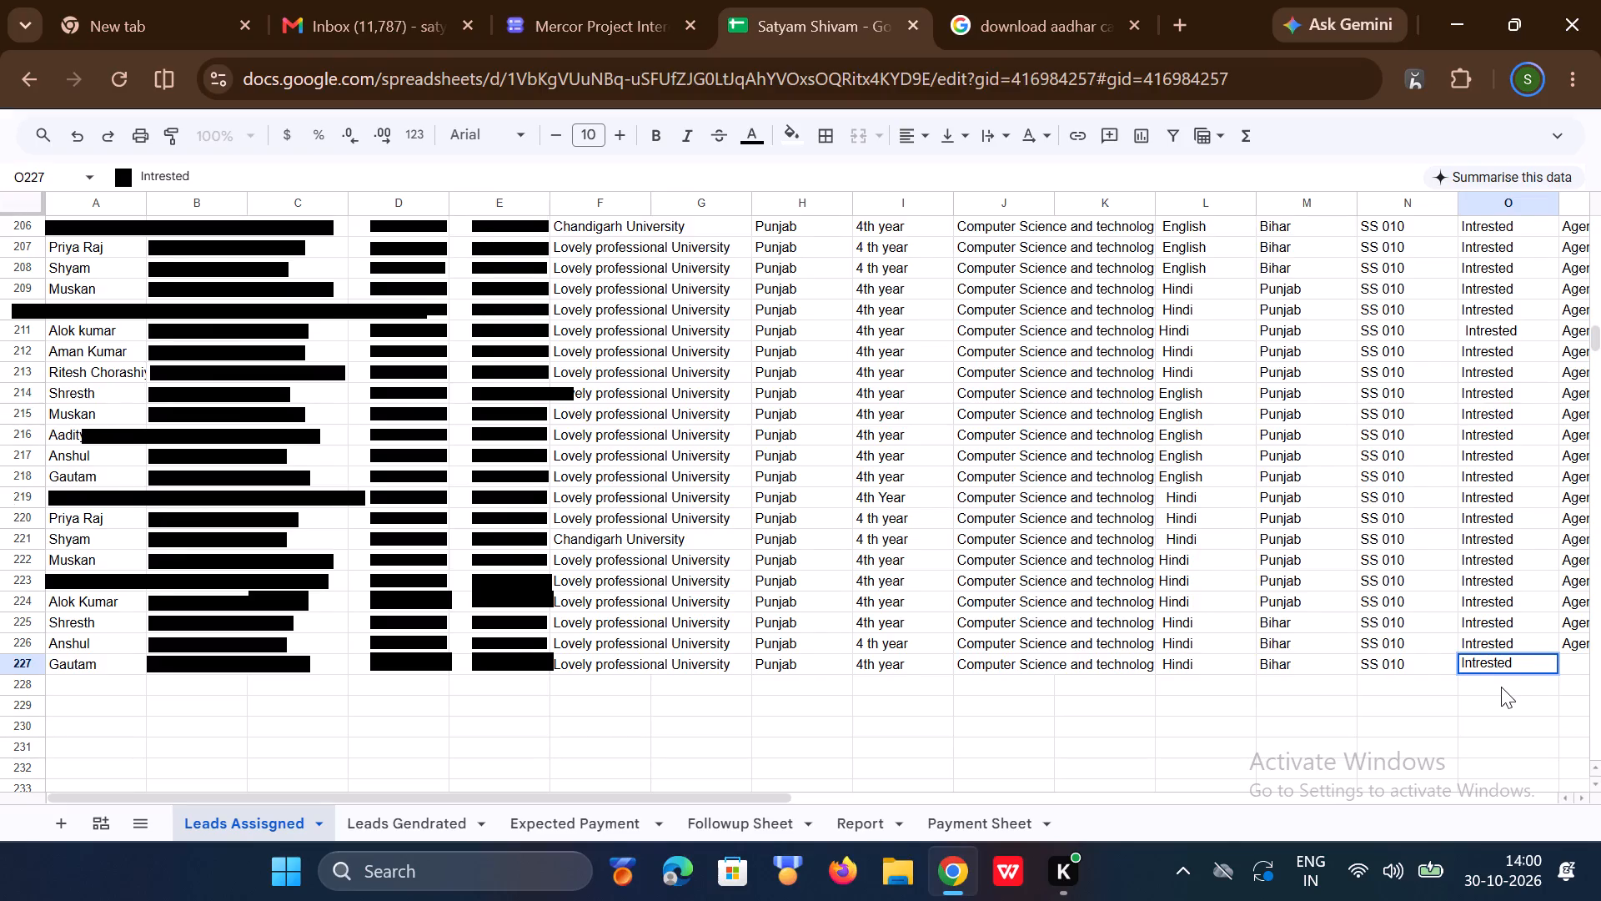
Enter "Agent" in cell P227 to complete Gautam's row.
{"action": "scroll", "coordinate": [1501, 687], "scroll_direction": "left", "scroll_amount": 1}
{"action": "scroll", "coordinate": [1501, 687], "scroll_direction": "right", "scroll_amount": 1}
{"action": "left_click", "coordinate": [1501, 687]}
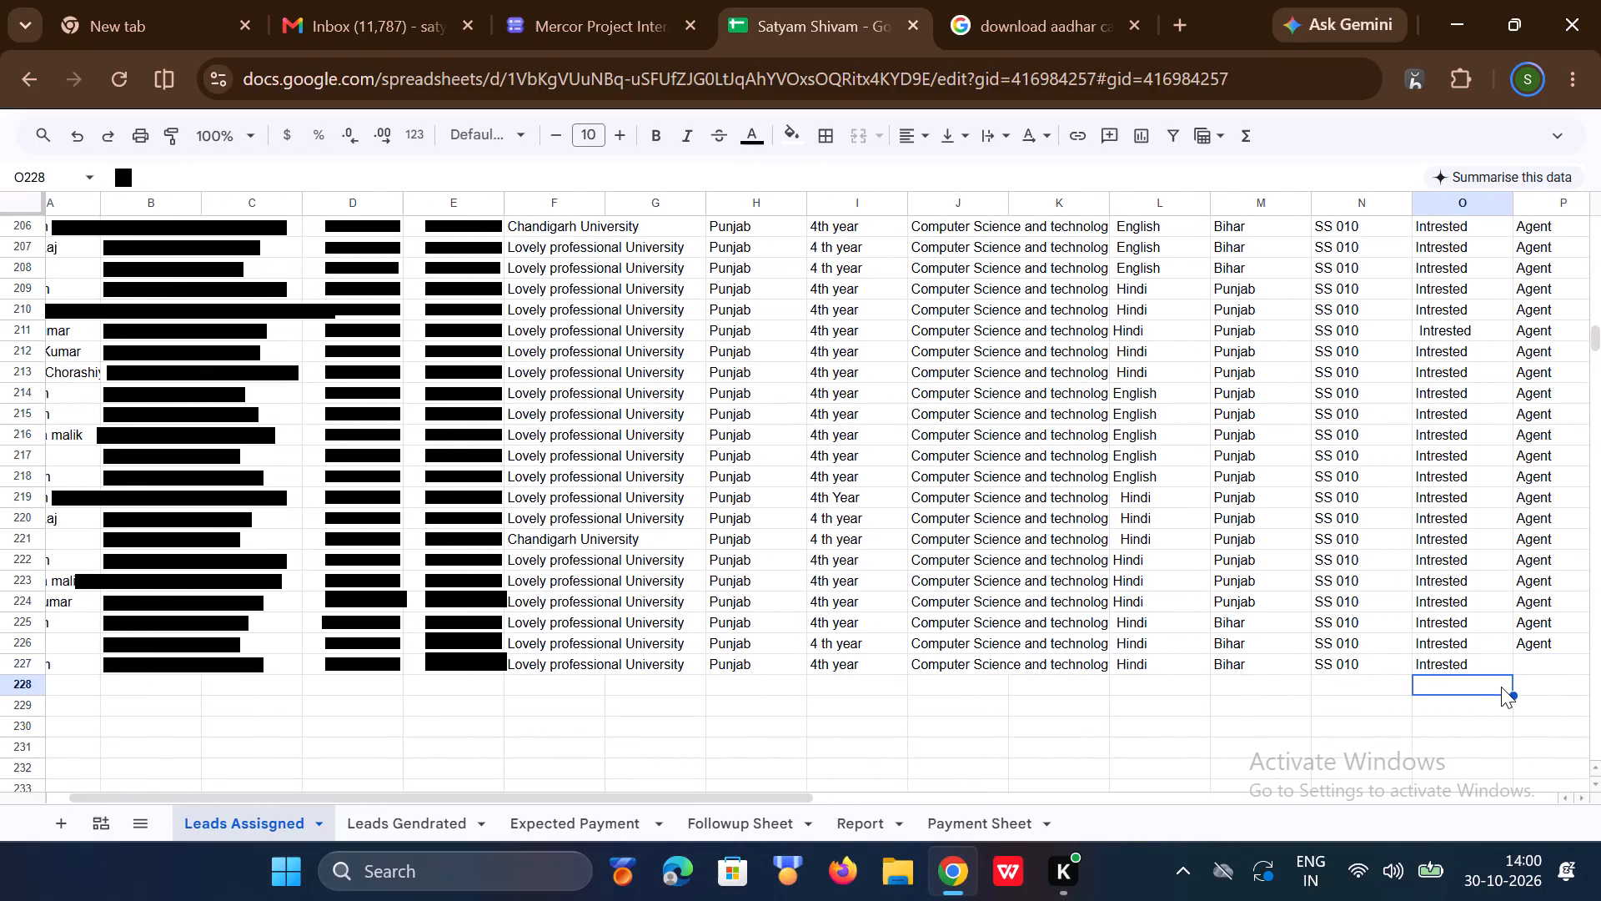
{"action": "double_click", "coordinate": [1535, 658]}
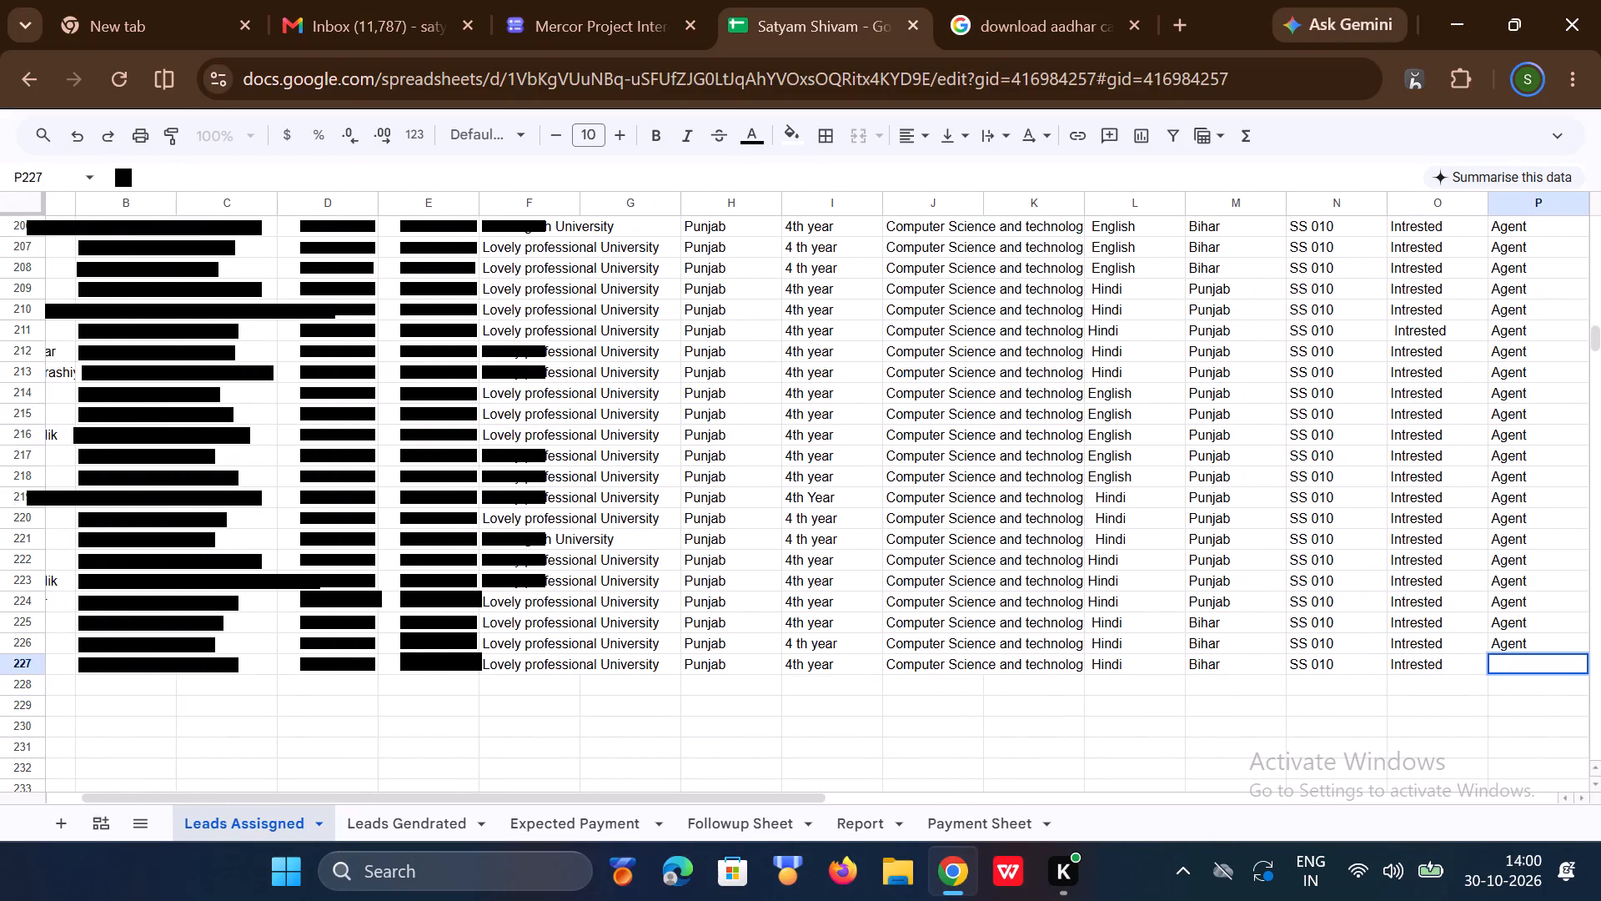
{"action": "type", "text": "Agent"}
{"action": "left_click", "coordinate": [1438, 722]}
{"action": "scroll", "coordinate": [1438, 722], "scroll_direction": "left", "scroll_amount": 2}
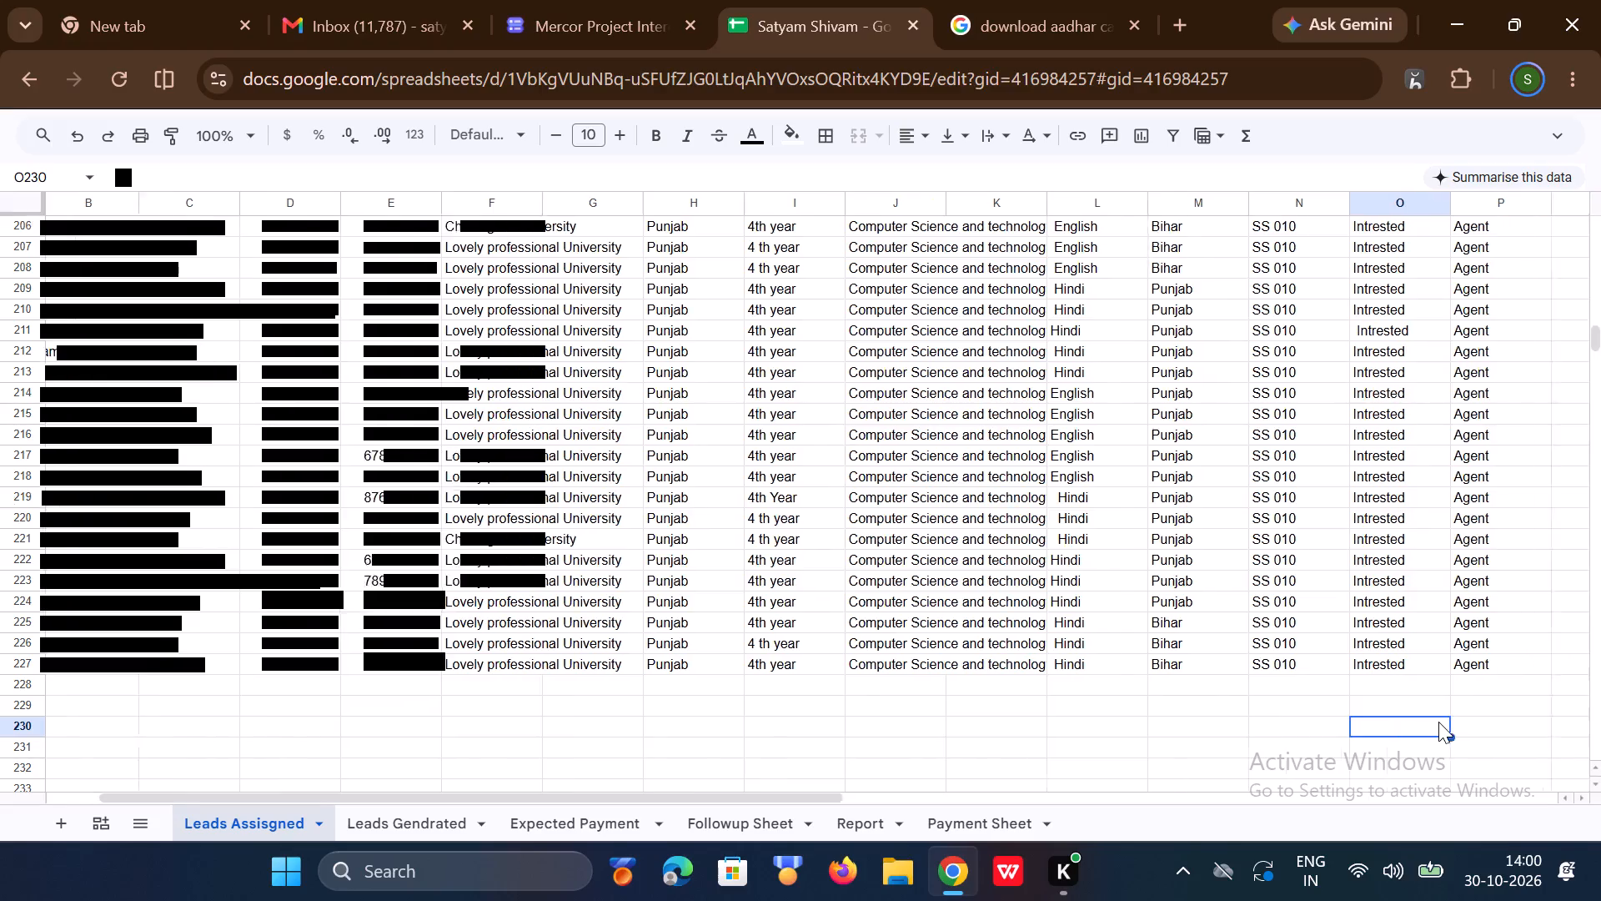
{"action": "scroll", "coordinate": [1438, 722], "scroll_direction": "left", "scroll_amount": 3}
{"action": "scroll", "coordinate": [1438, 722], "scroll_direction": "right", "scroll_amount": 7}
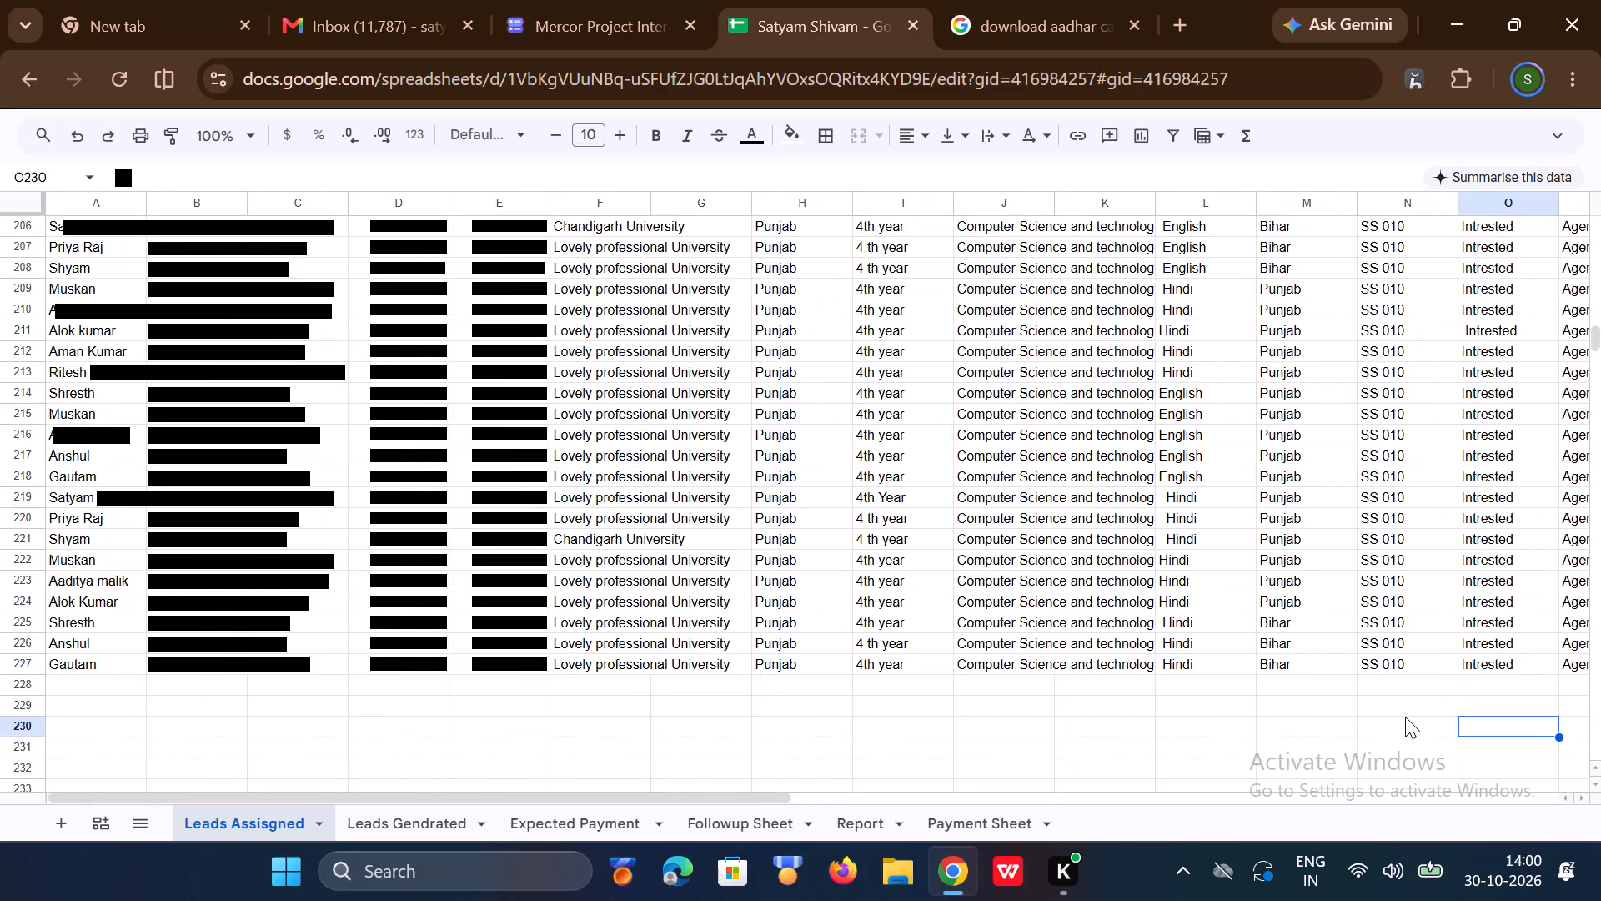
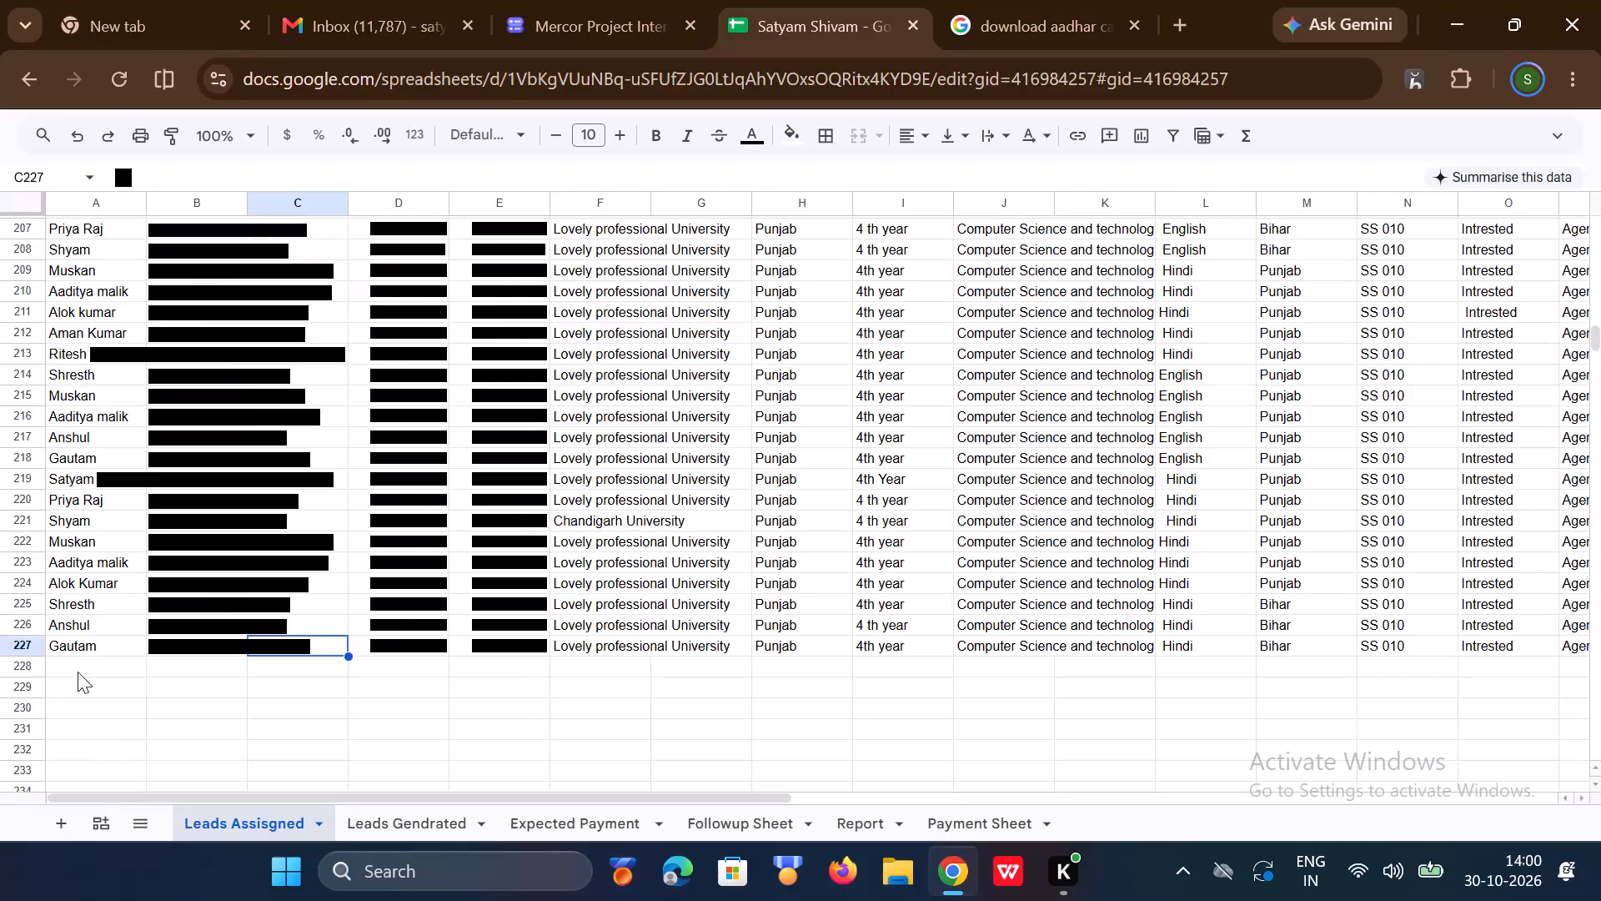
Start a new lead record below Gautam's row by entering "Satu" as the name in cell A228.
{"action": "left_click", "coordinate": [78, 672]}
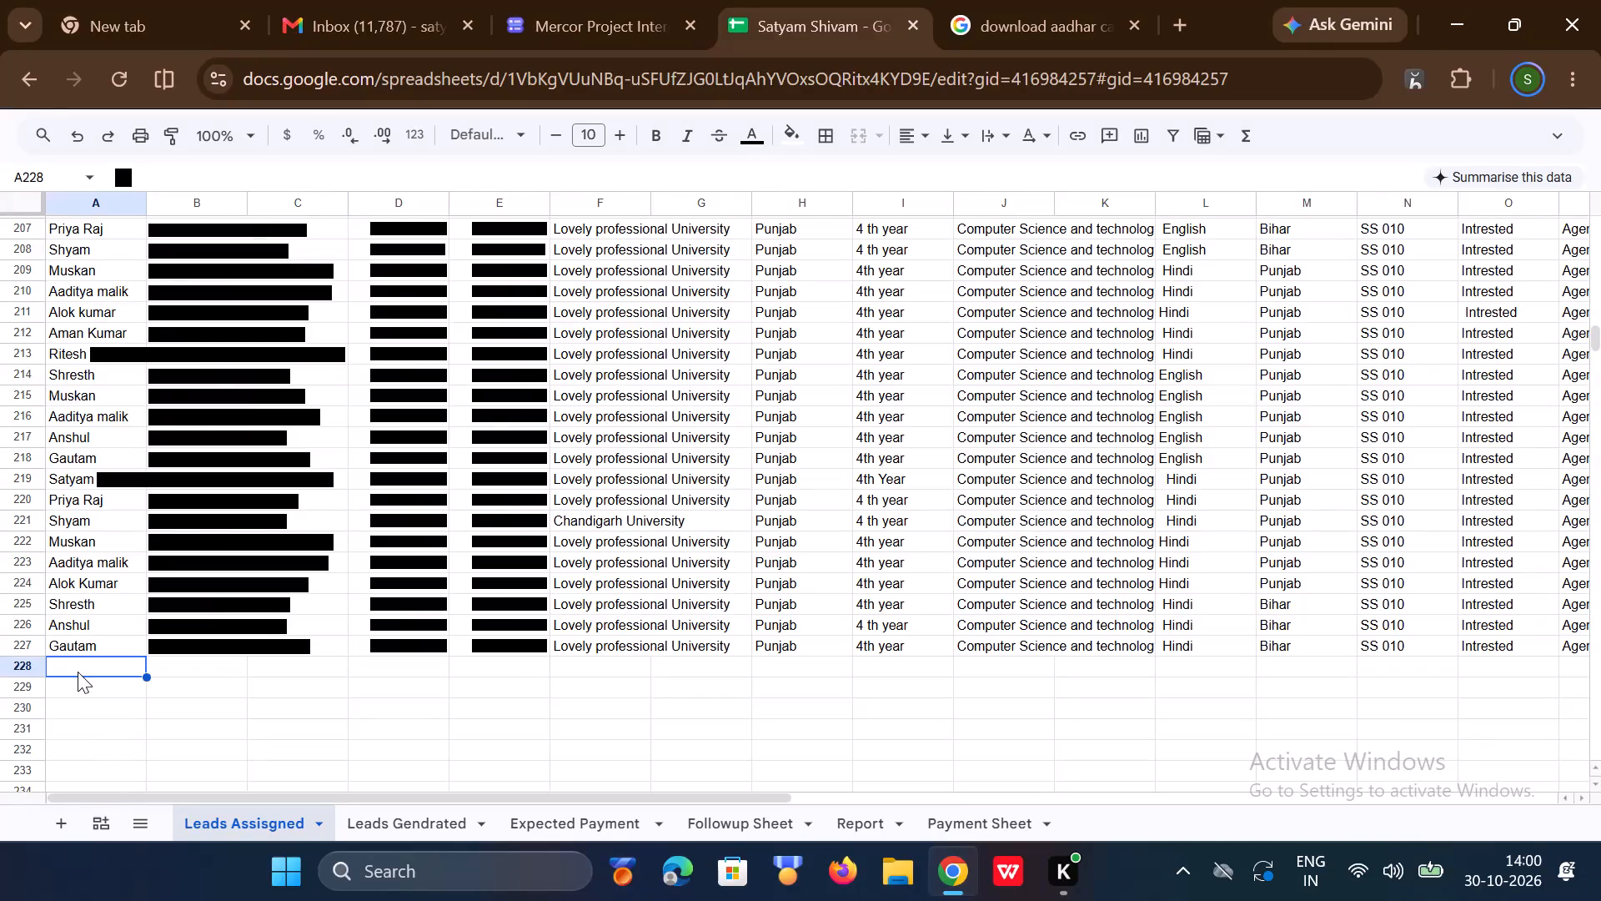
{"action": "key", "text": "shift+s"}
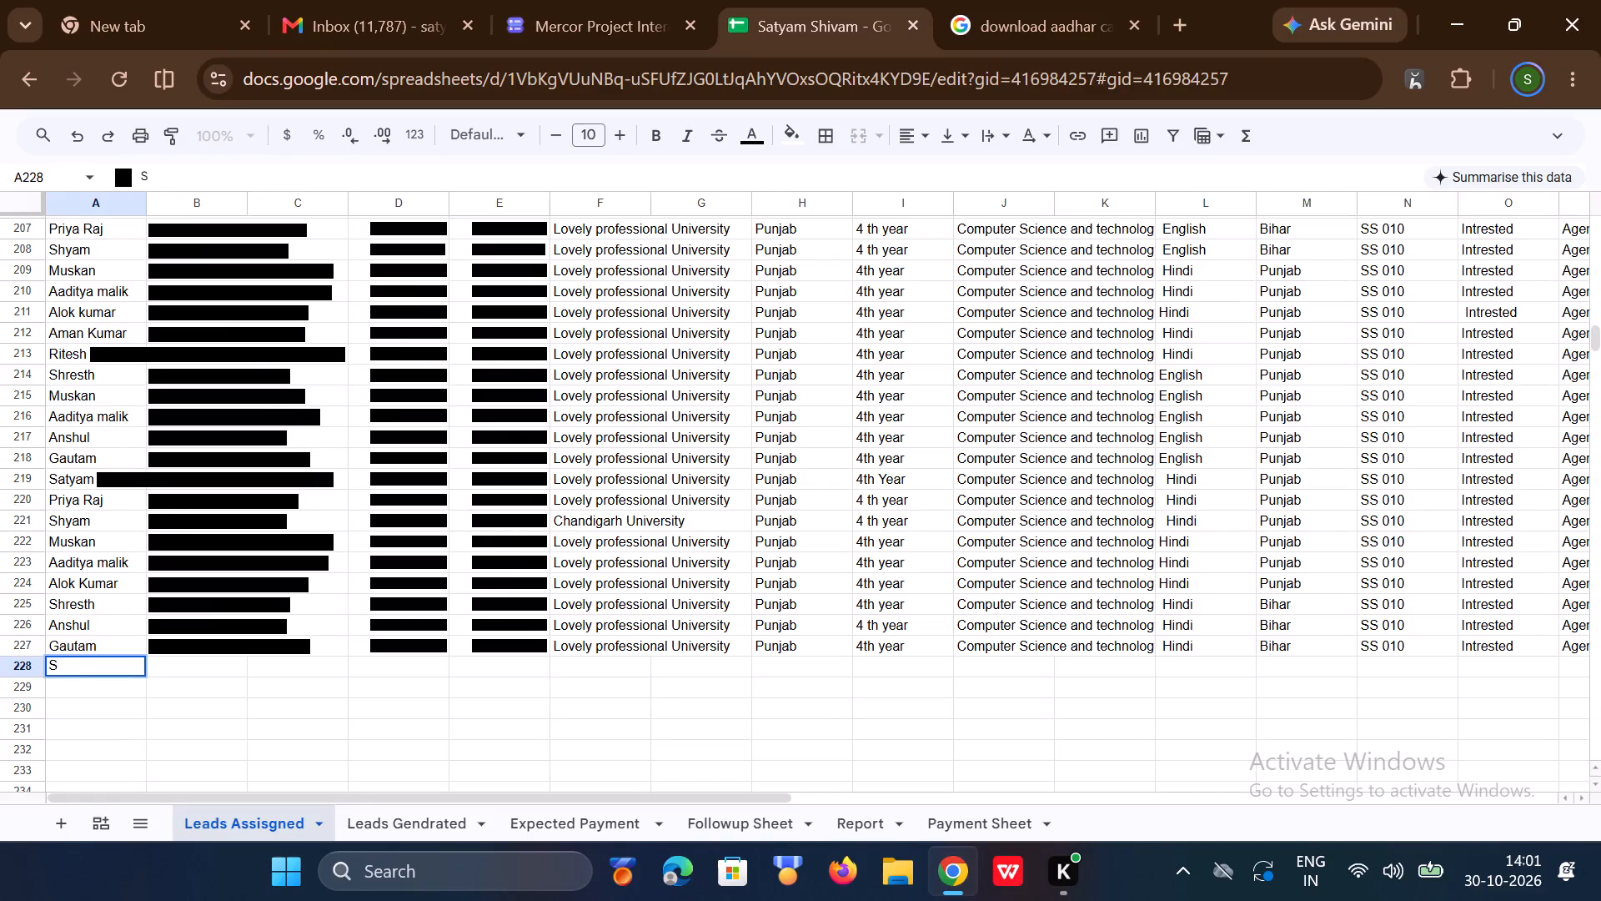
{"action": "scroll", "coordinate": [78, 672], "scroll_direction": "up", "scroll_amount": 2}
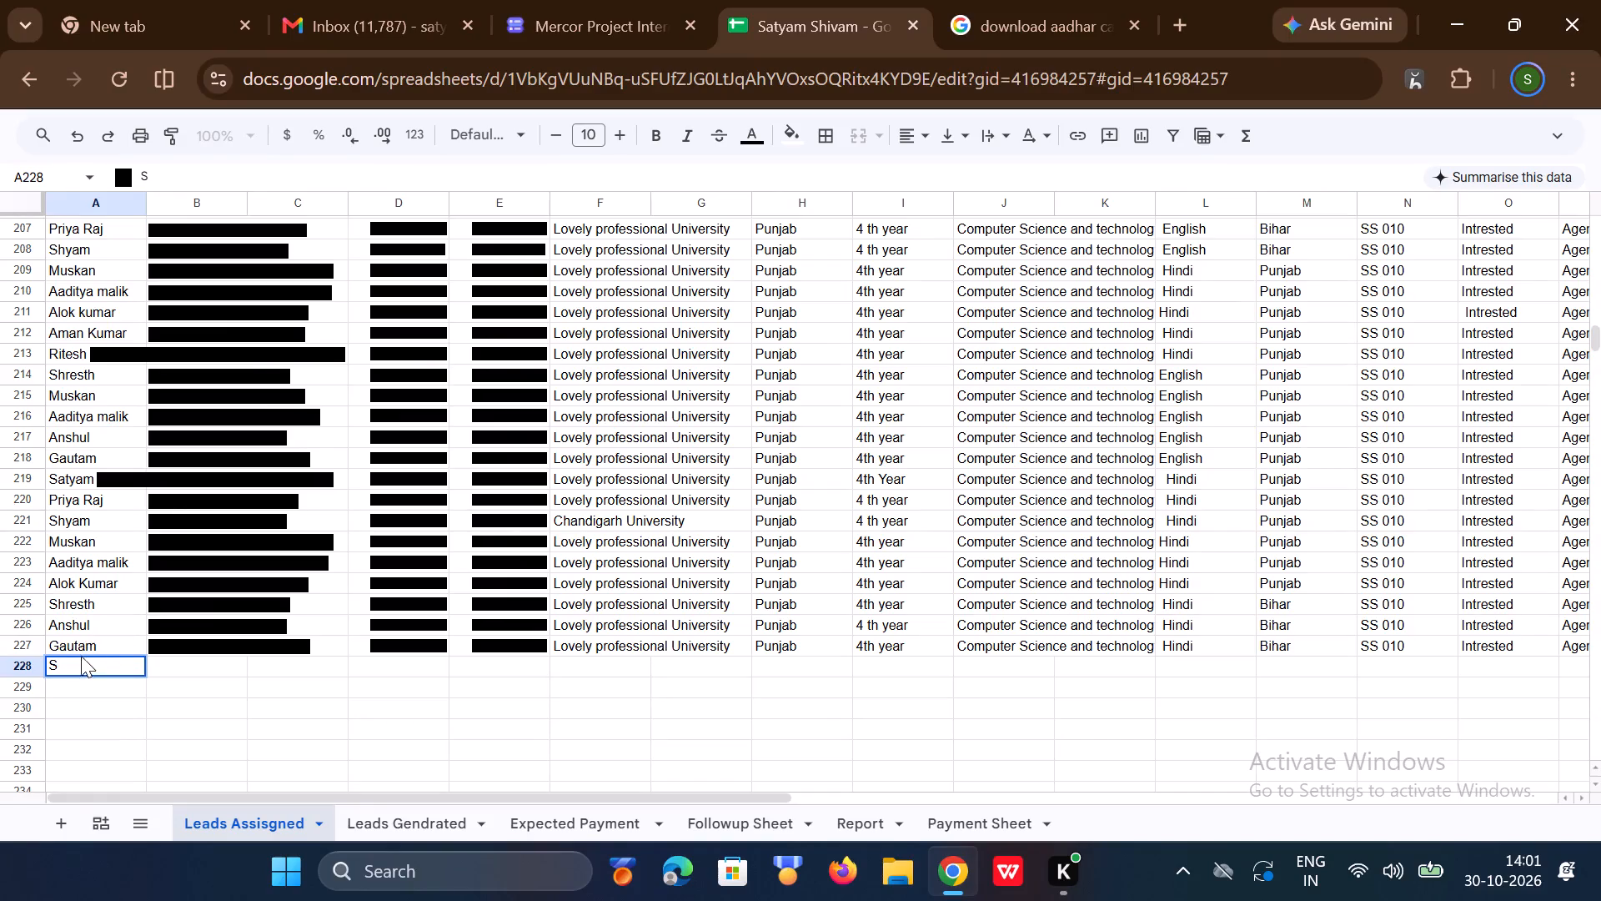
{"action": "left_click", "coordinate": [76, 657]}
{"action": "left_click", "coordinate": [76, 666]}
{"action": "type", "text": "atu"}
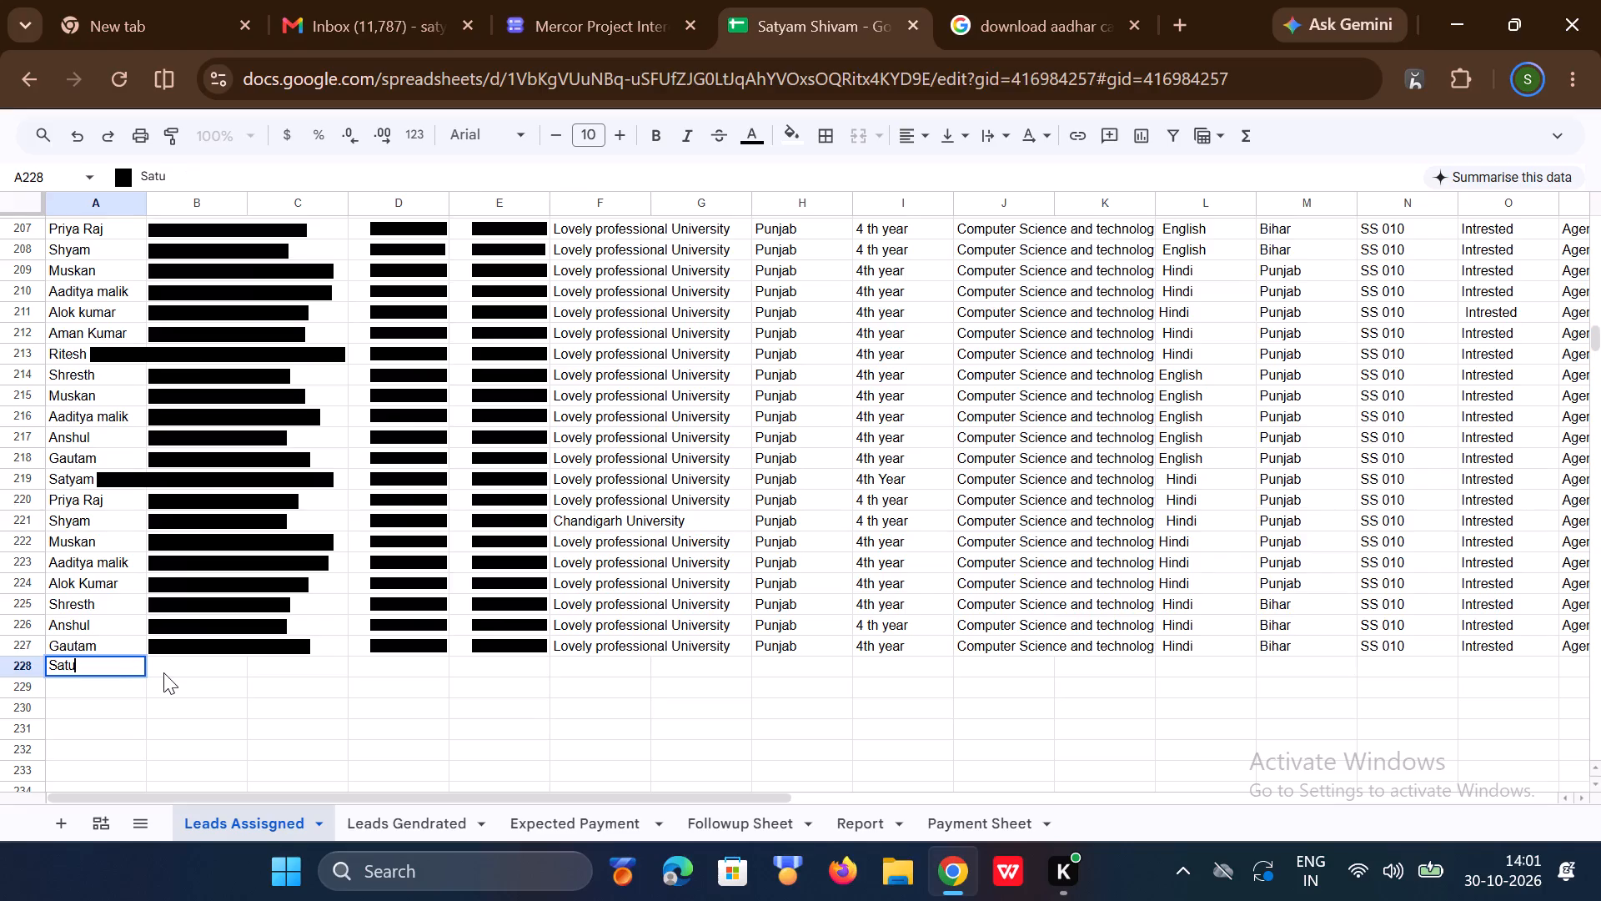
{"action": "left_click", "coordinate": [163, 672]}
{"action": "left_click", "coordinate": [178, 671]}
{"action": "left_click", "coordinate": [178, 671]}
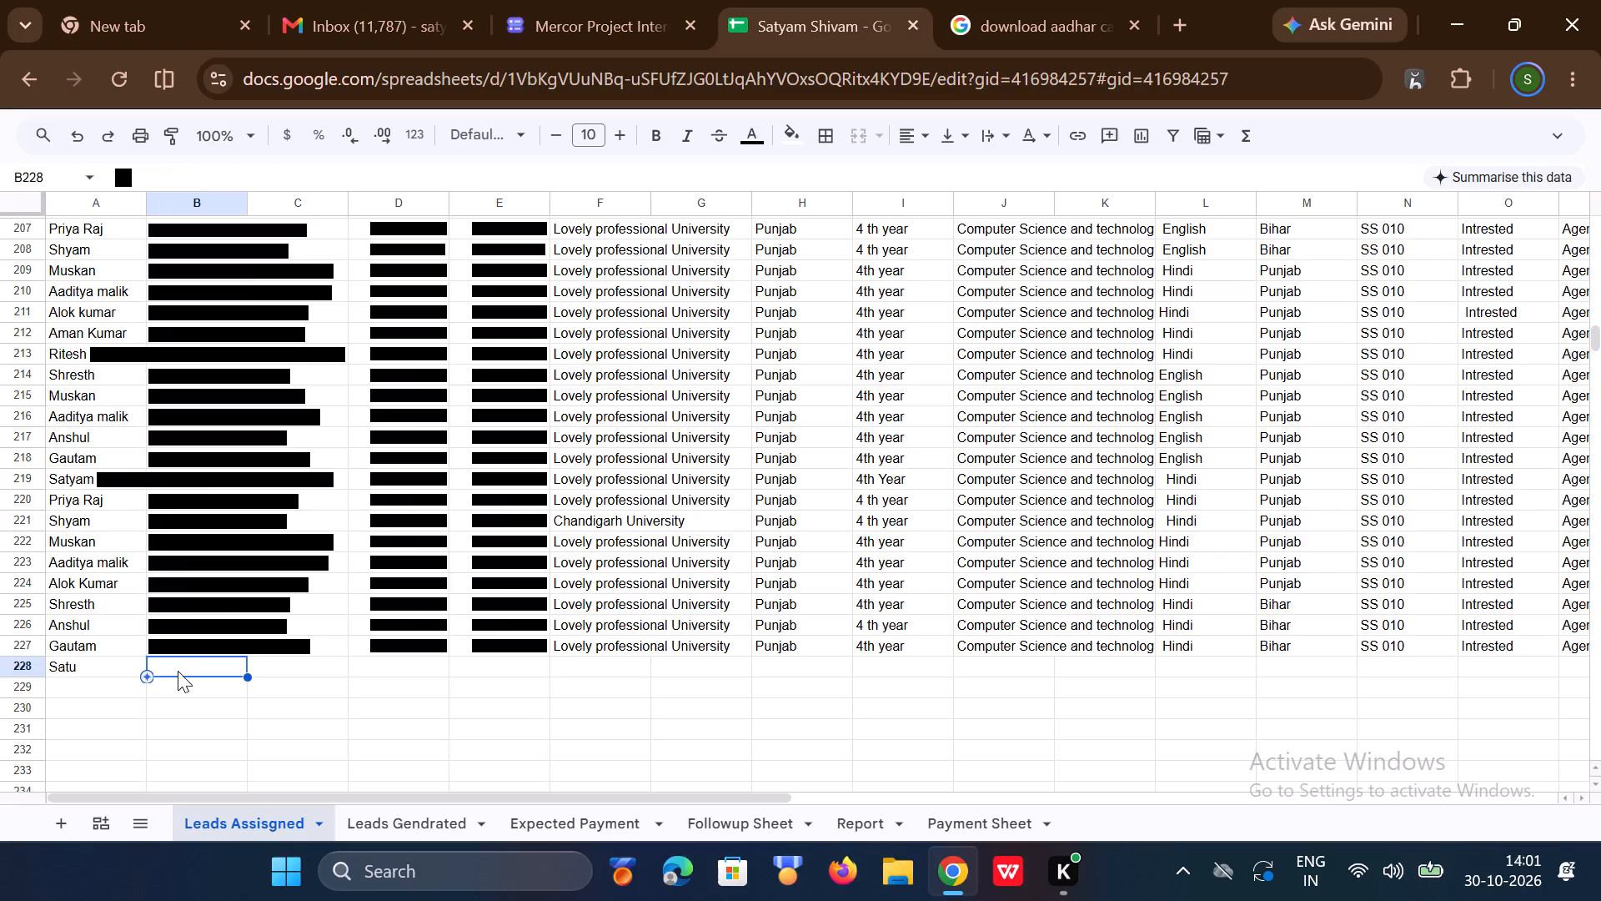
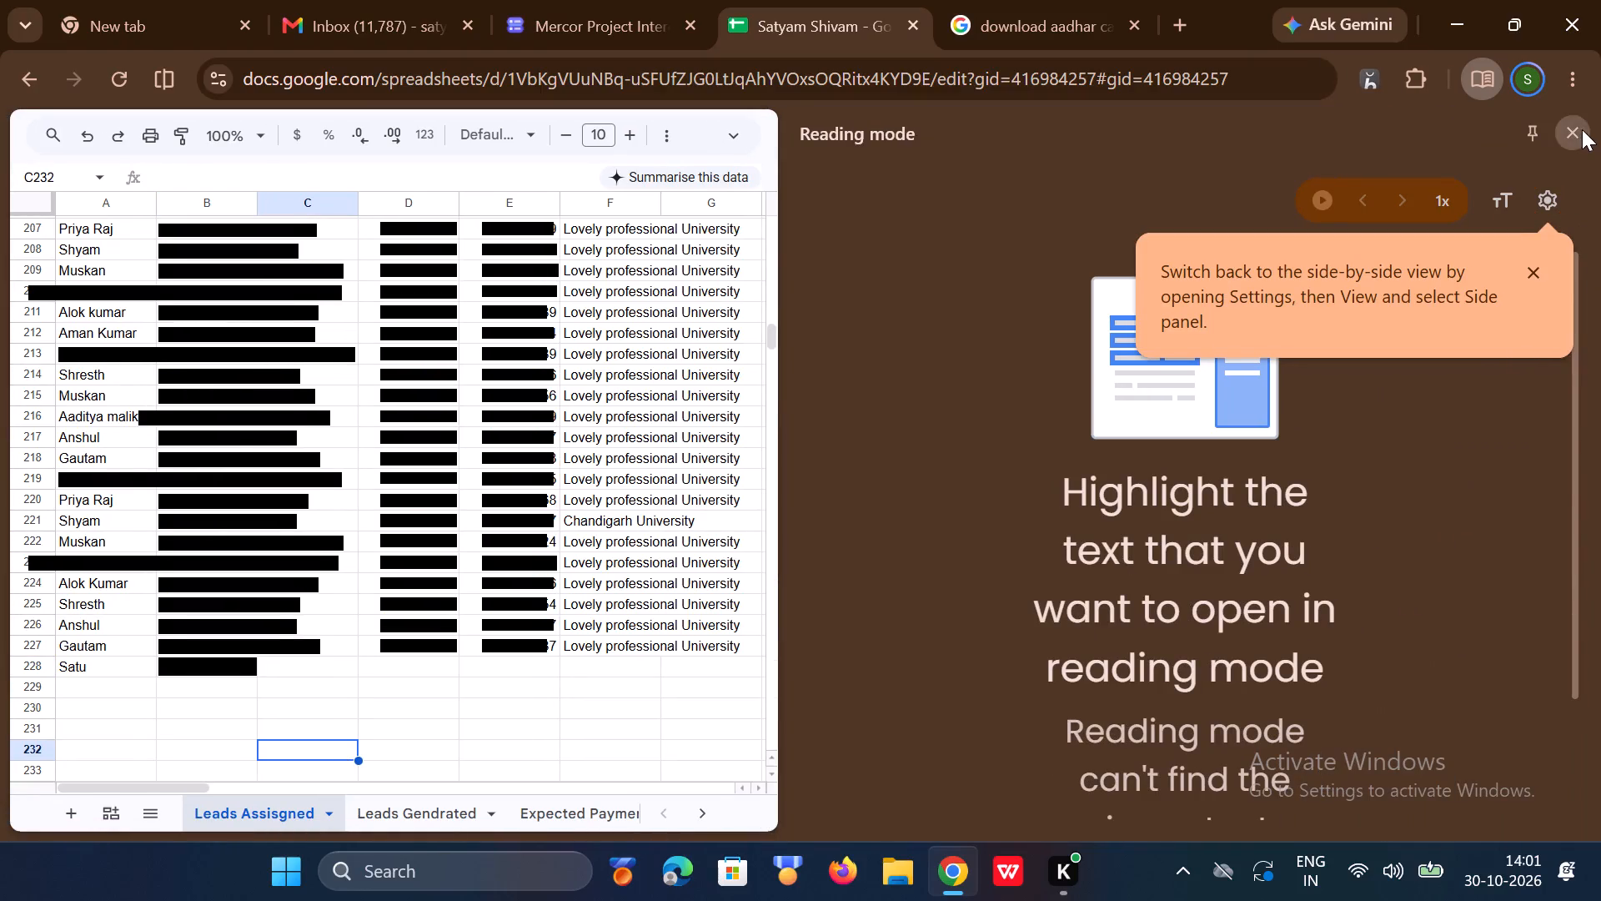
Open the existing entry in cell B228, beside the name Satu, for editing.
{"action": "left_click", "coordinate": [258, 656]}
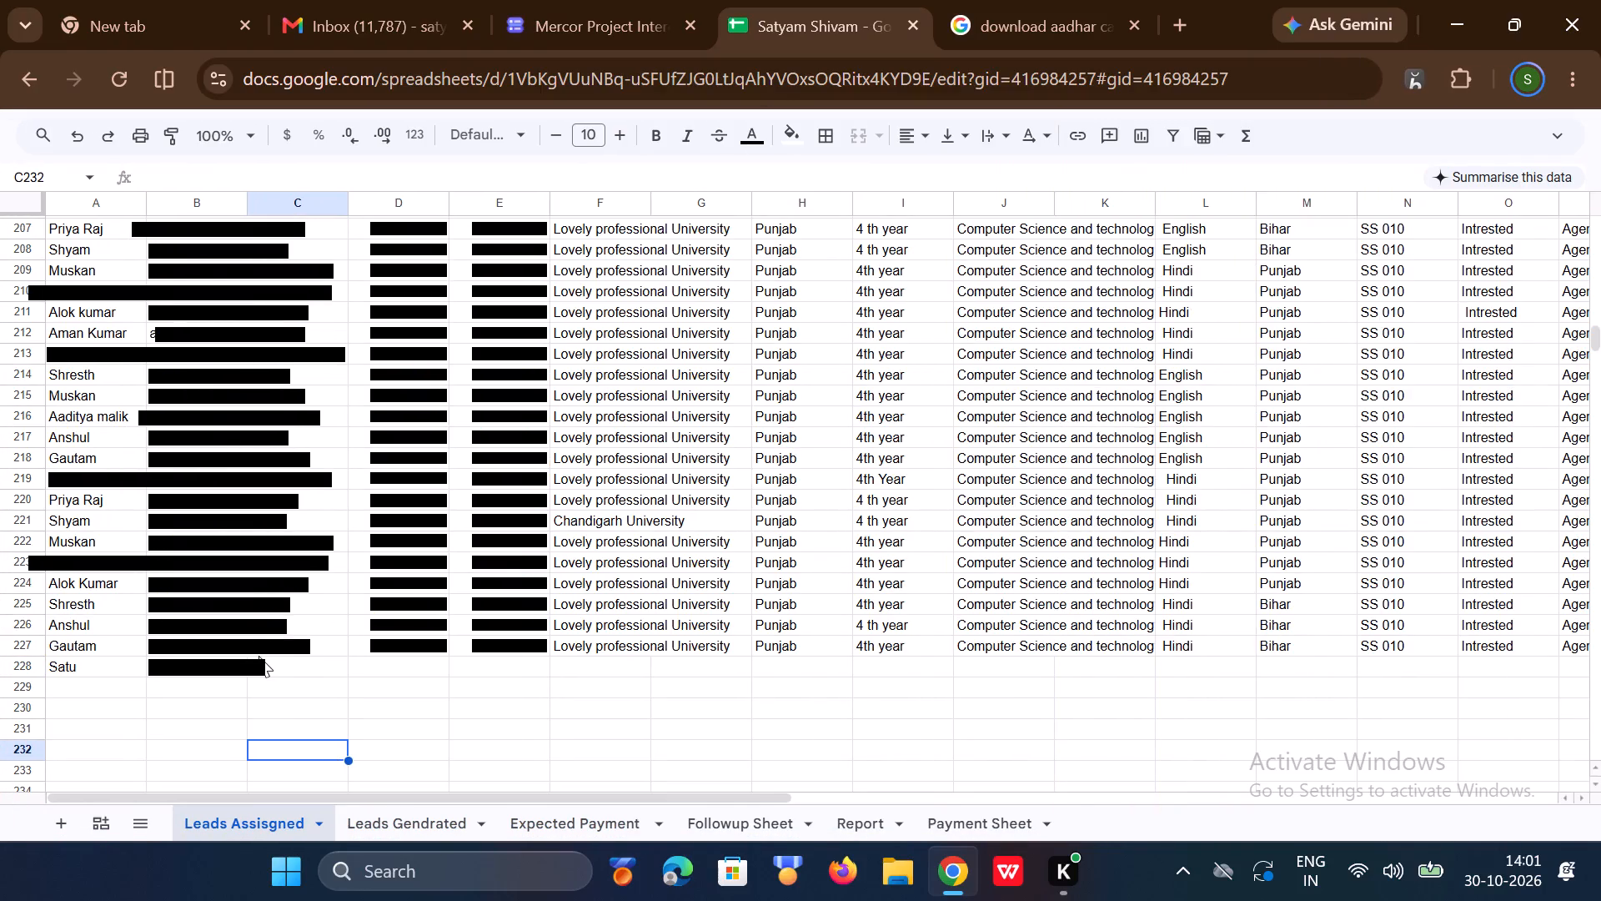
{"action": "left_click", "coordinate": [254, 660]}
{"action": "left_click", "coordinate": [254, 660]}
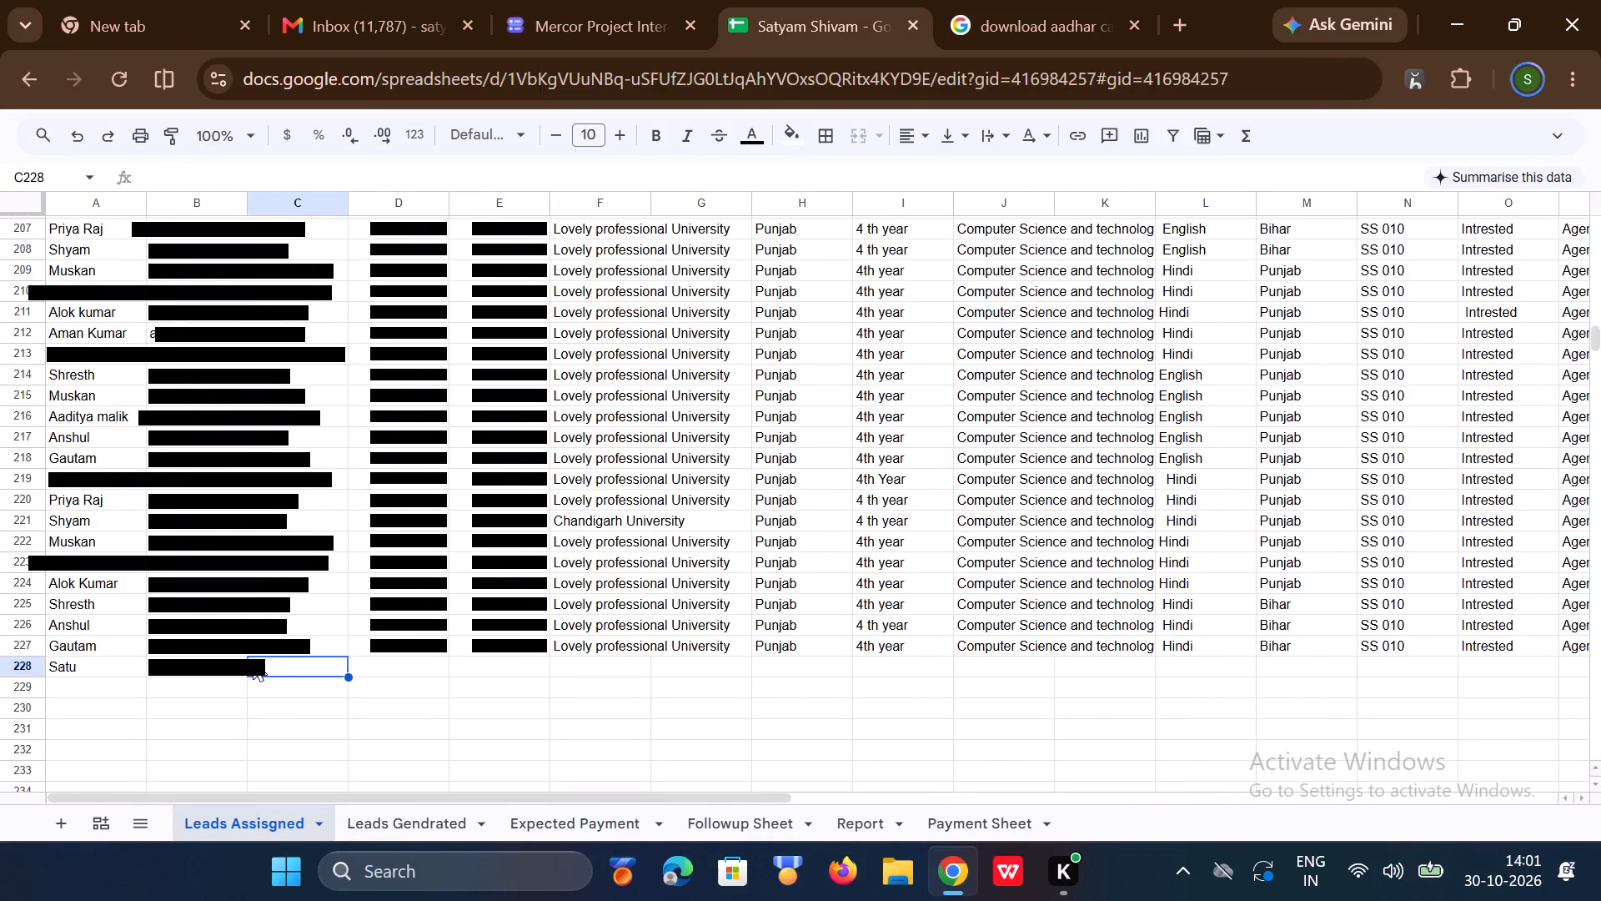
{"action": "double_click", "coordinate": [231, 659]}
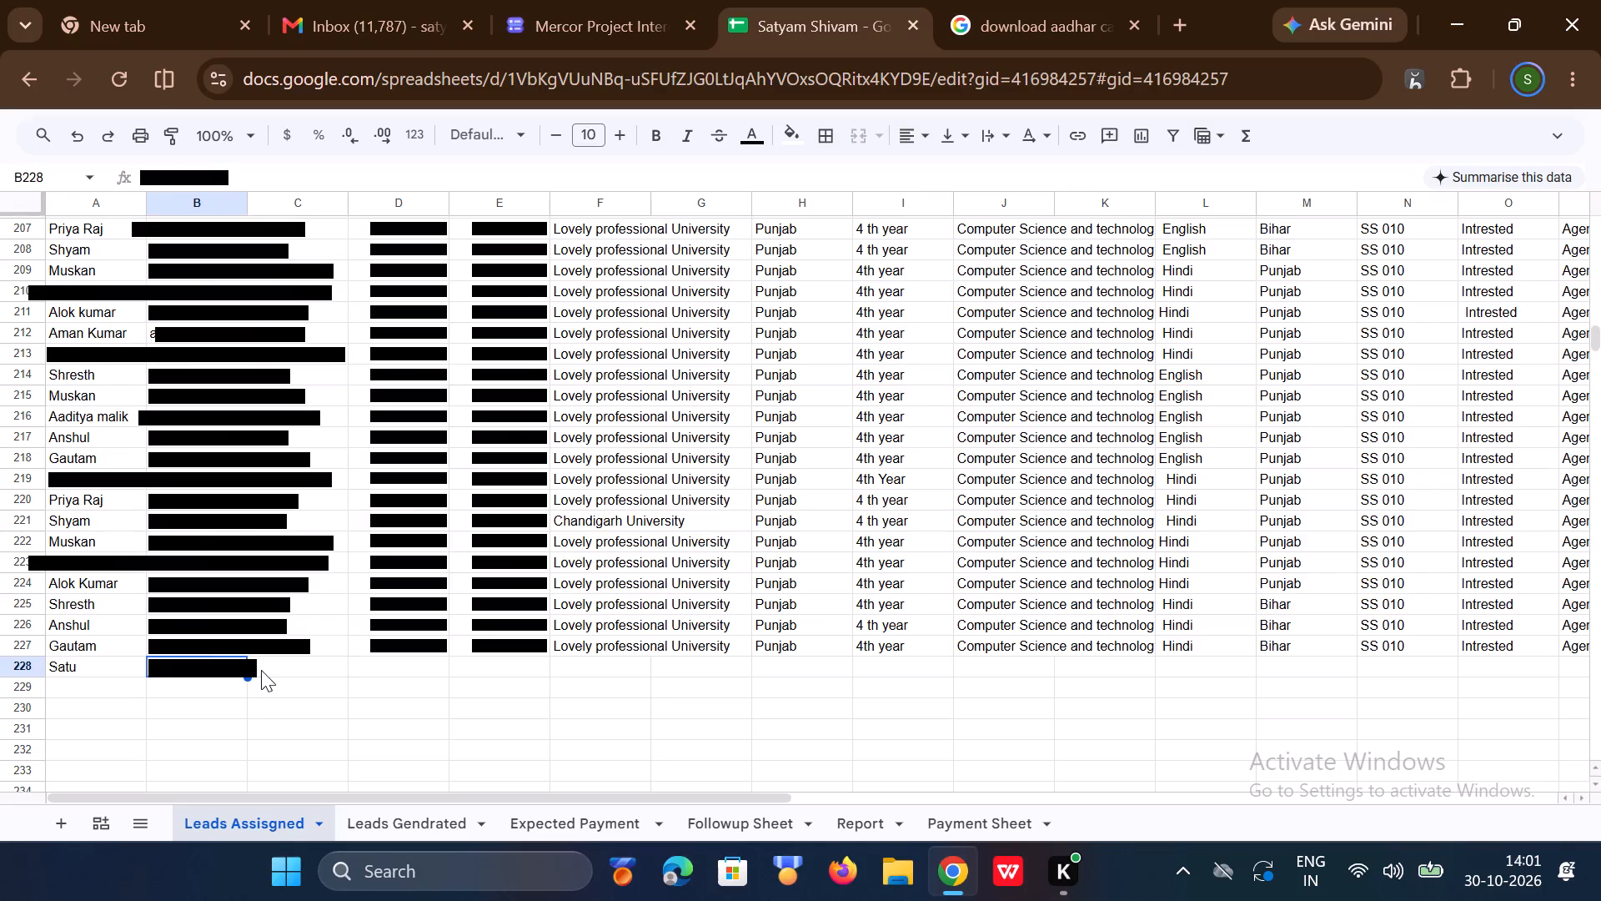
{"action": "double_click", "coordinate": [261, 670]}
{"action": "double_click", "coordinate": [244, 665]}
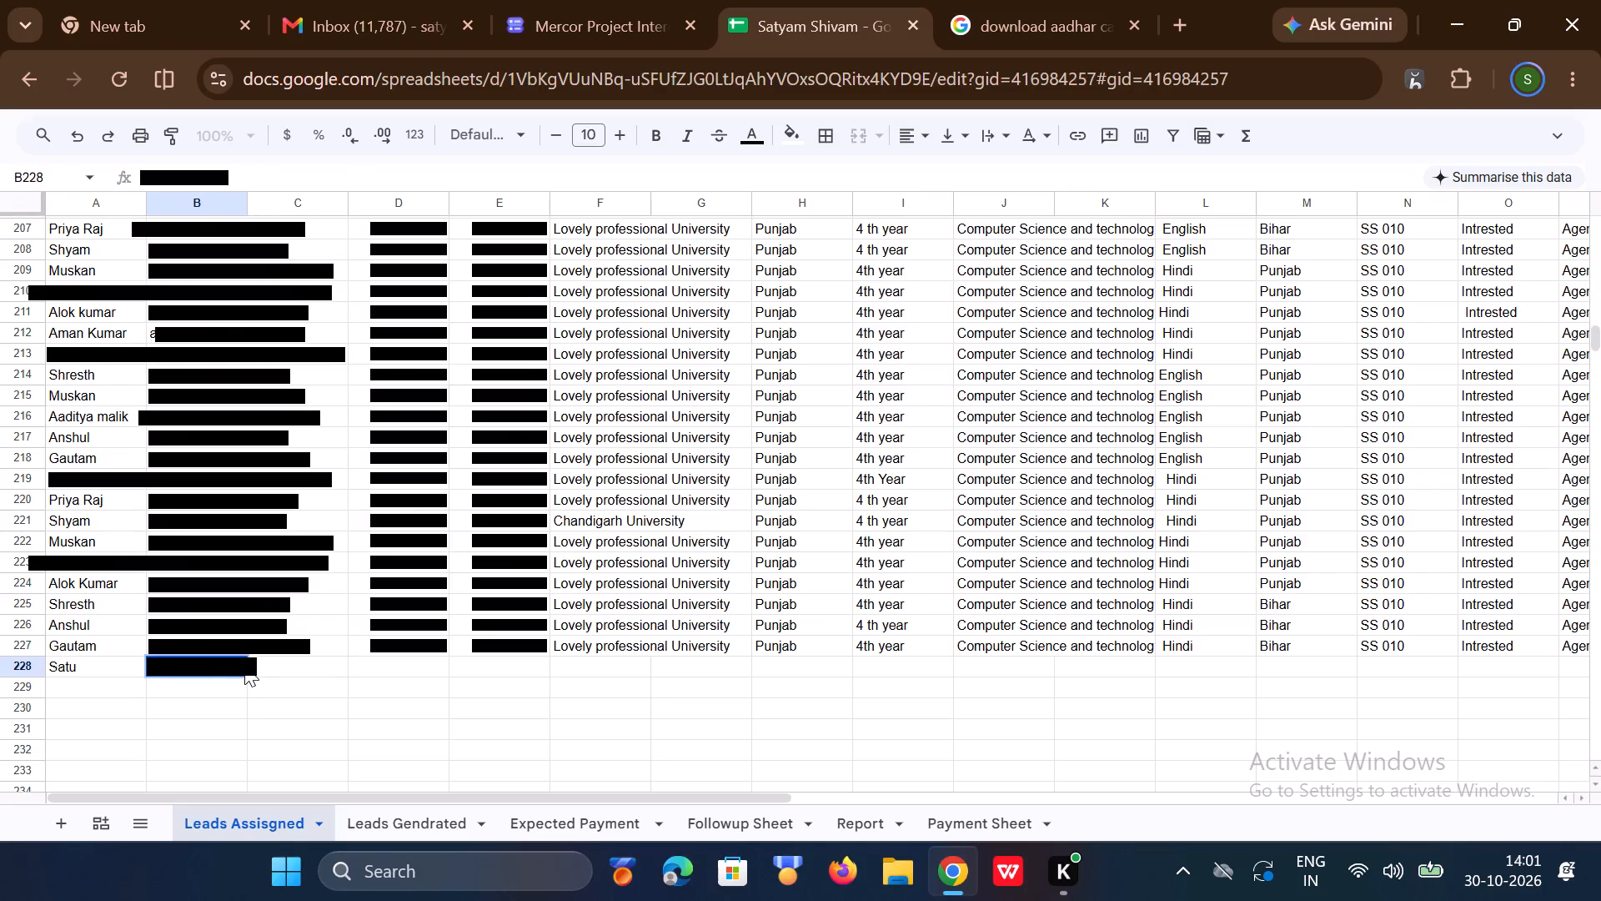
{"action": "double_click", "coordinate": [208, 680]}
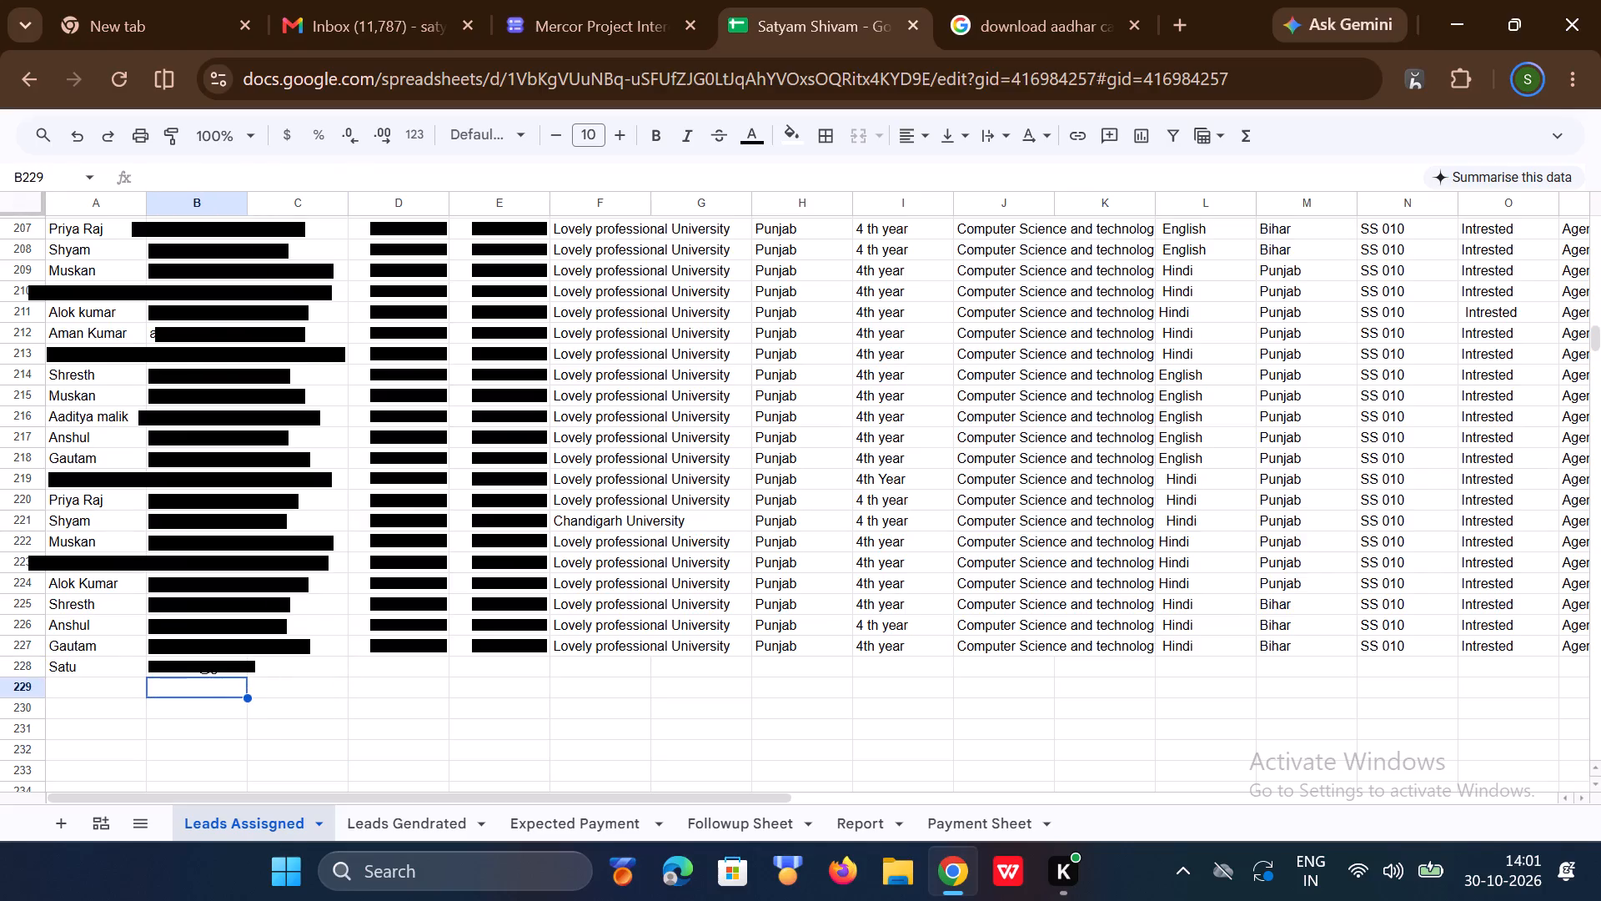
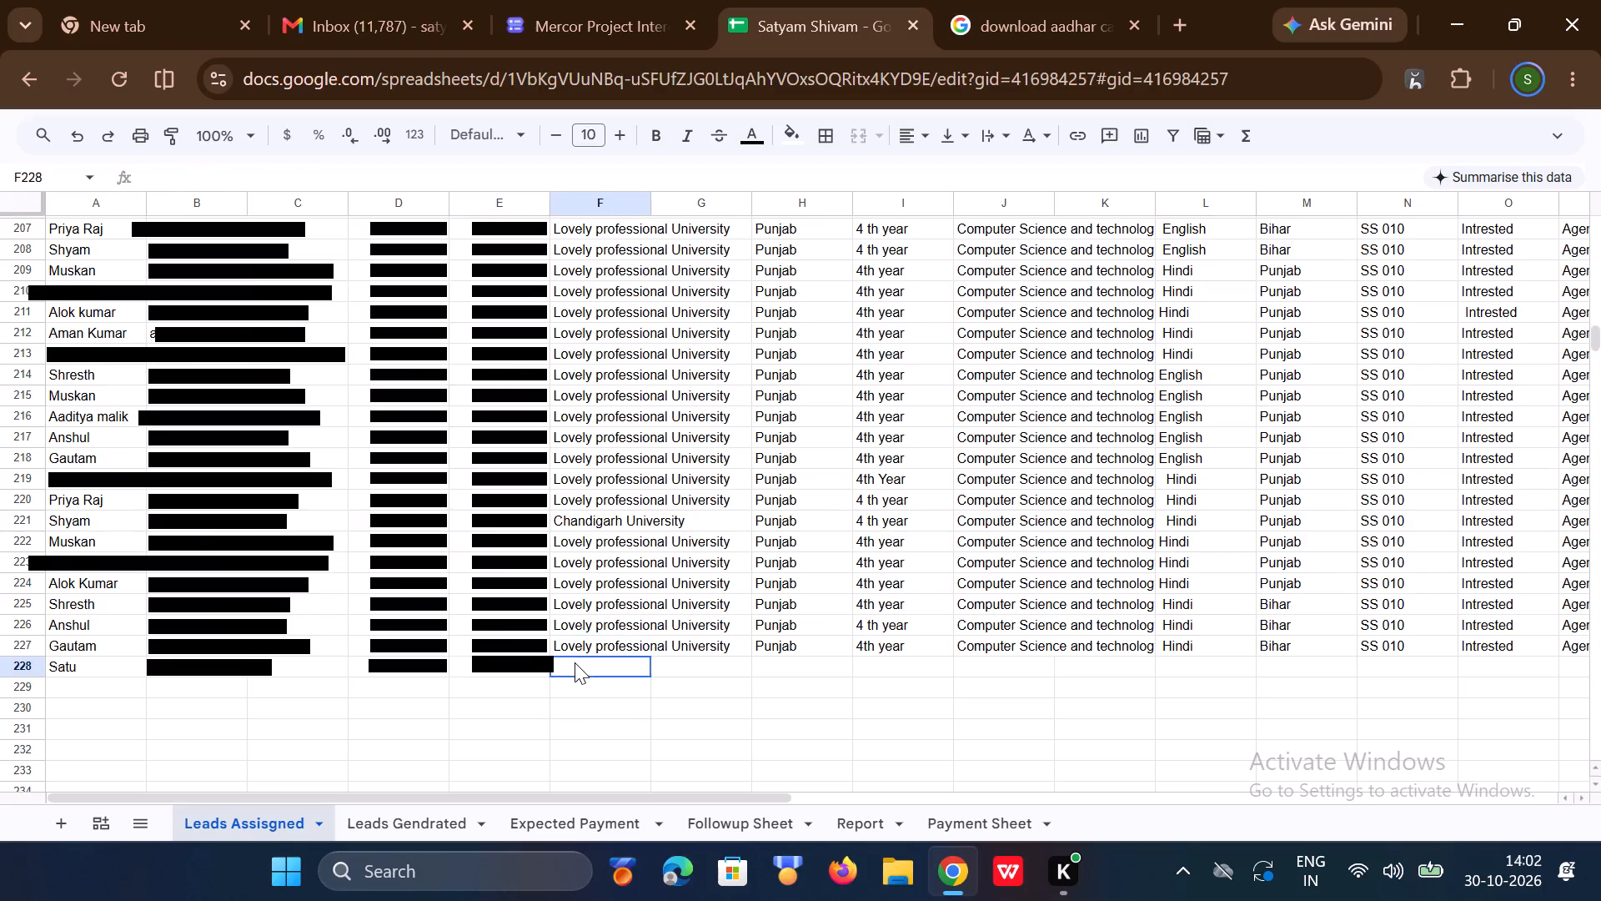
Enter Lovely professional University as Satu's university in cell F228.
{"action": "type", "text": "Lo"}
{"action": "type", "text": "ve"}
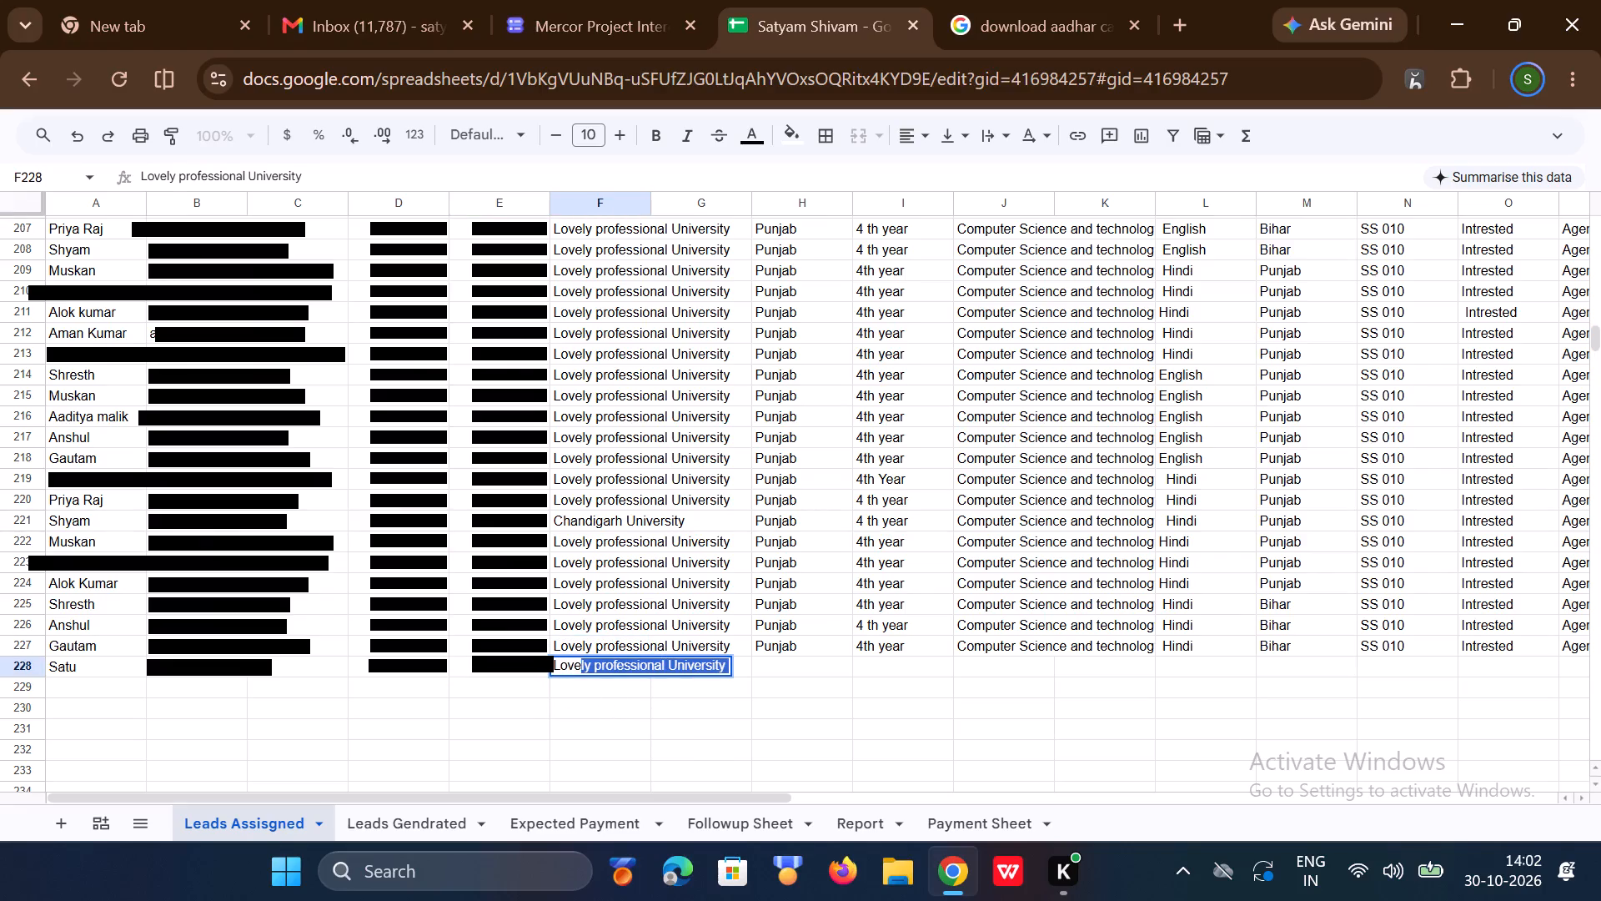
{"action": "type", "text": "ly"}
{"action": "key", "text": "space"}
{"action": "type", "text": "pr"}
{"action": "key", "text": "o"}
{"action": "type", "text": "fe"}
{"action": "type", "text": "ss"}
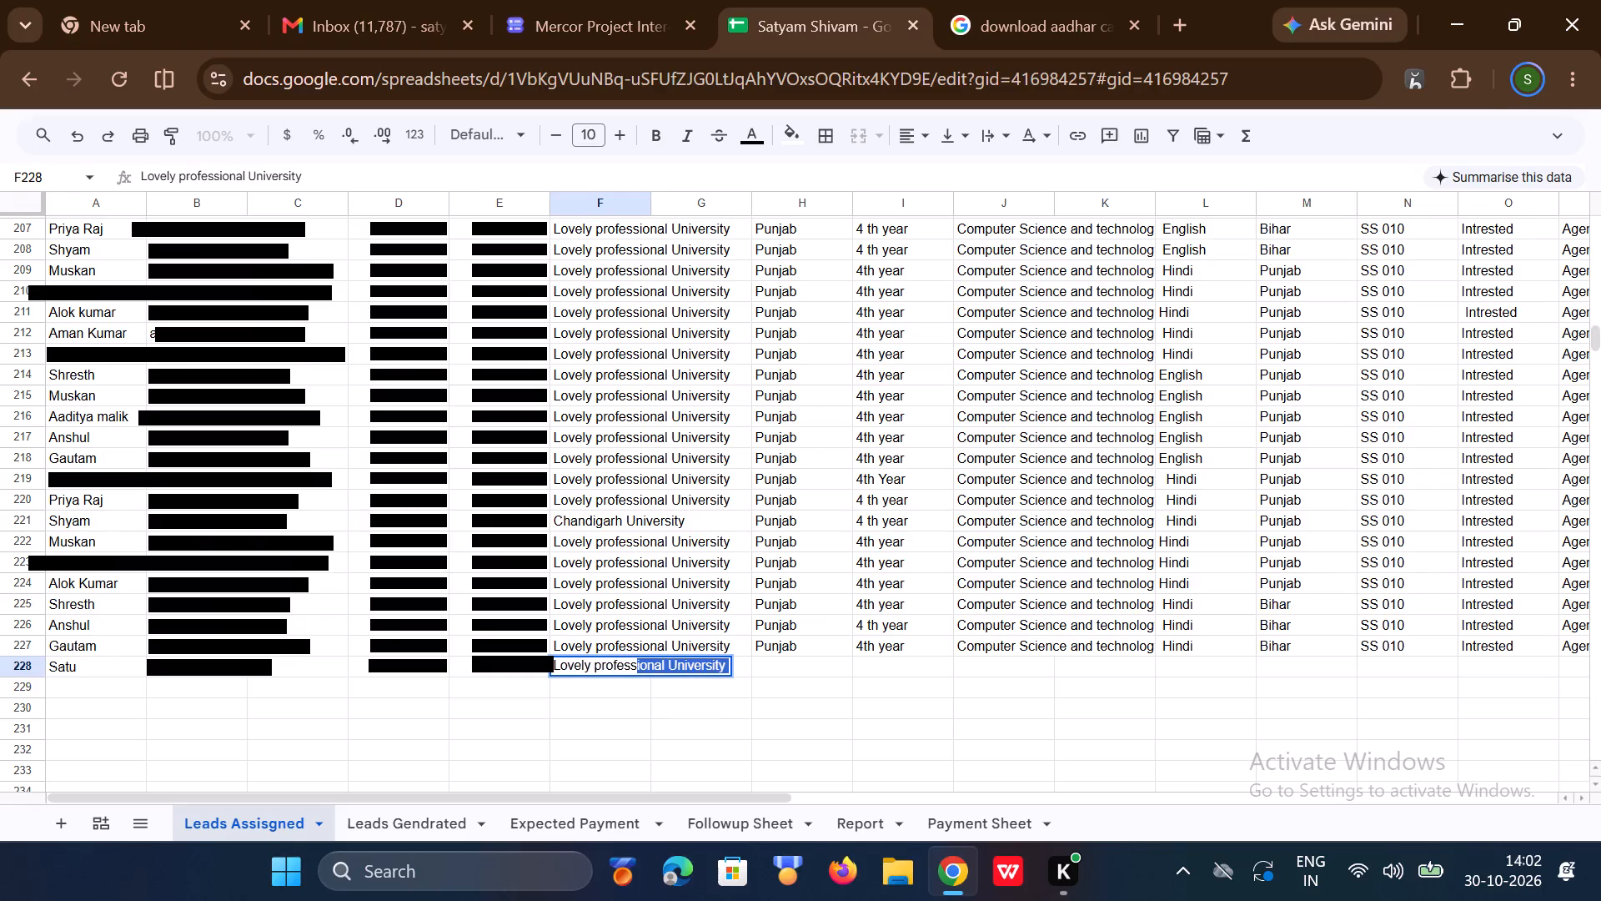
{"action": "type", "text": "io"}
{"action": "type", "text": "na"}
{"action": "type", "text": "l n"}
{"action": "key", "text": "BackSpace"}
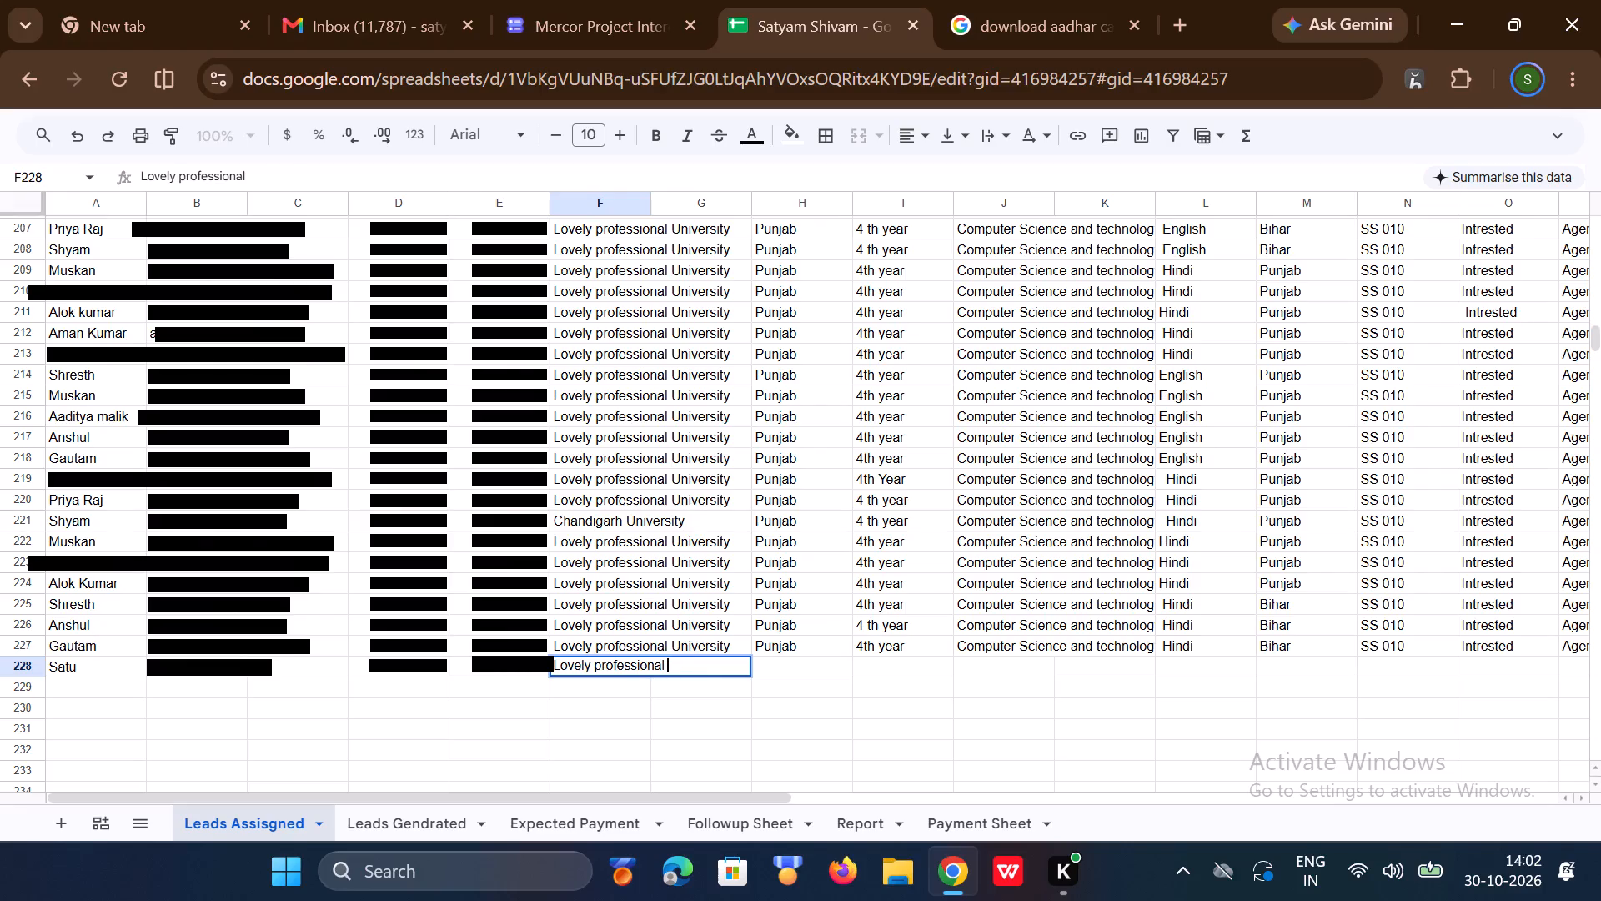
{"action": "key", "text": "shift+u"}
{"action": "type", "text": "ni"}
{"action": "type", "text": "ver"}
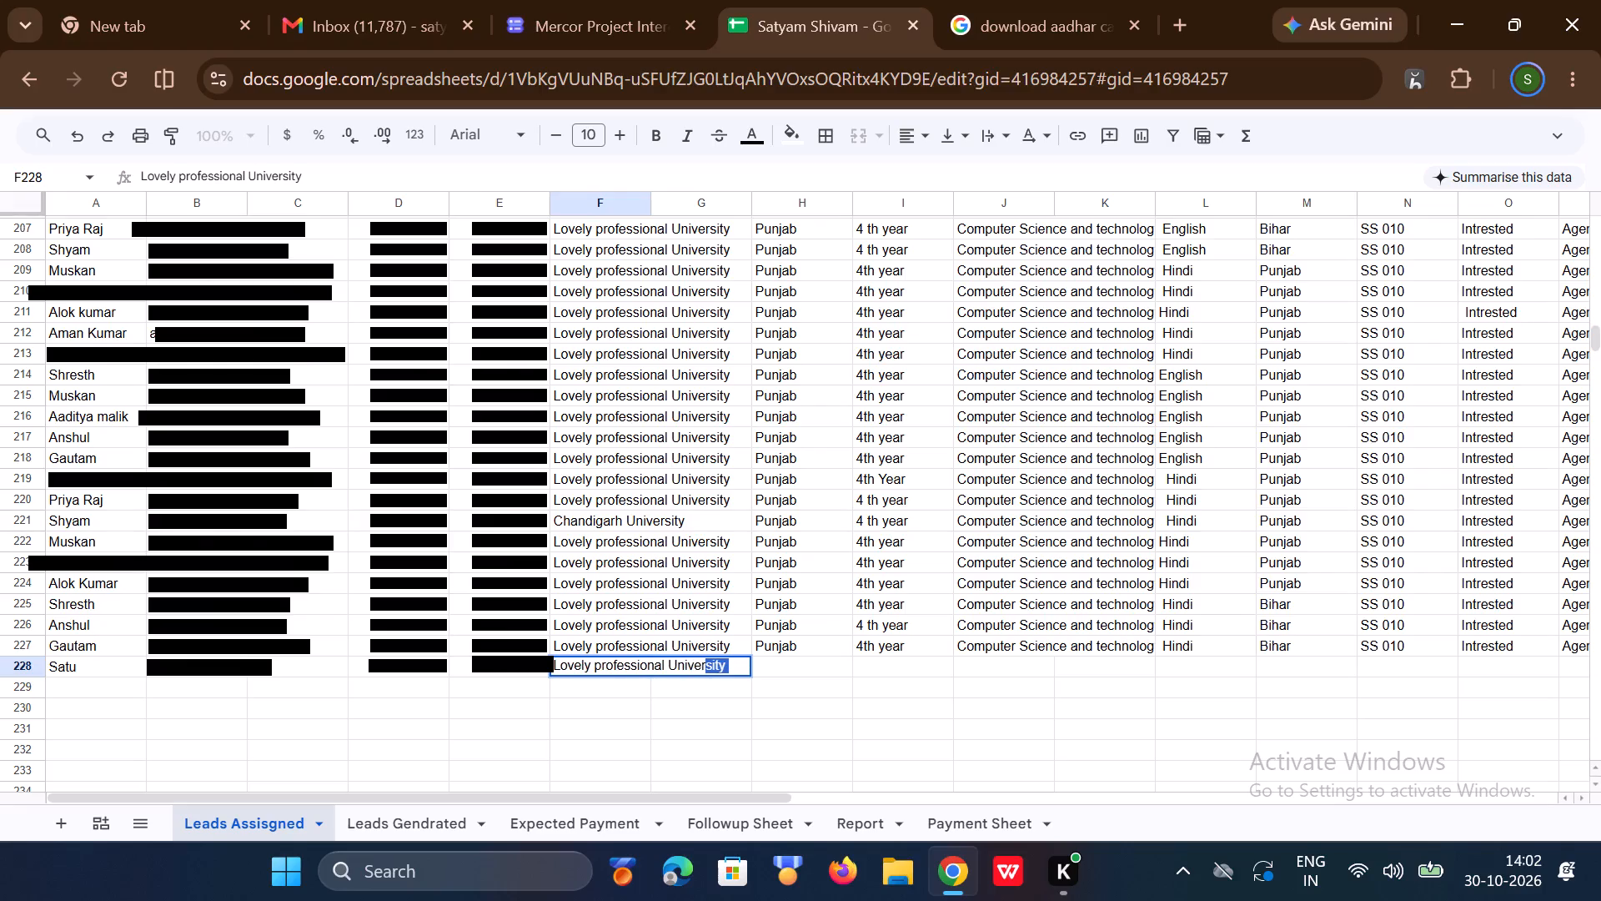
{"action": "key", "text": "s"}
{"action": "key", "text": "i"}
{"action": "type", "text": "ty"}
Enter Punjab as the state in cell H228 of Satu's row.
{"action": "double_click", "coordinate": [778, 660]}
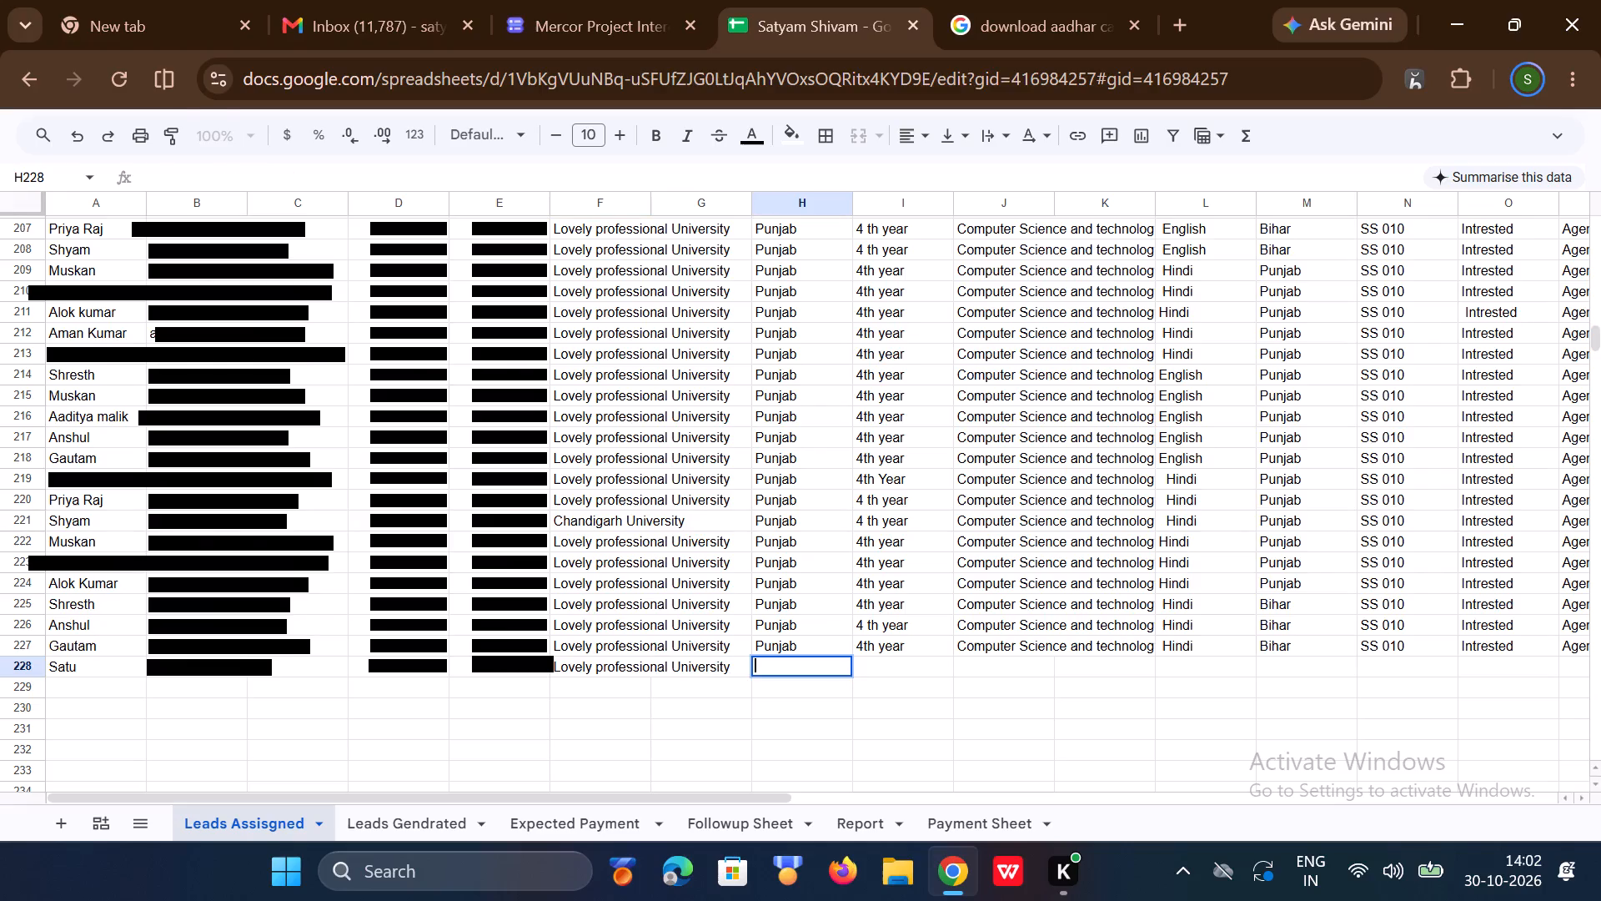
{"action": "key", "text": "shift+p"}
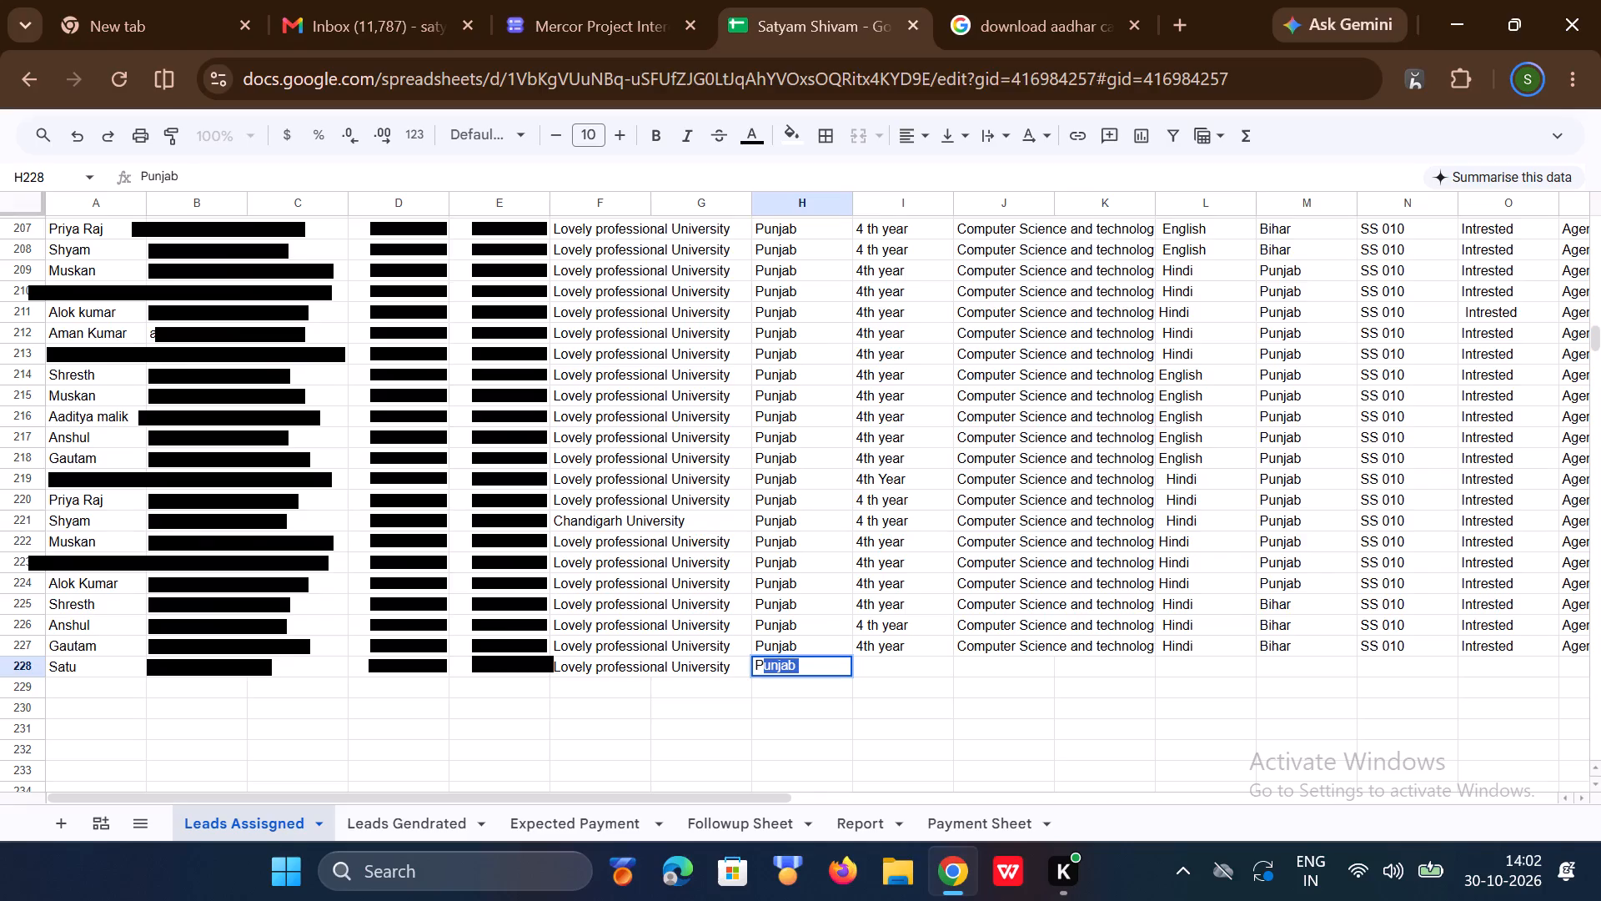
{"action": "type", "text": "unj"}
{"action": "key", "text": "a"}
{"action": "key", "text": "b"}
Enter 4th year as the year of study in cell I228 of Satu's row.
{"action": "double_click", "coordinate": [894, 664]}
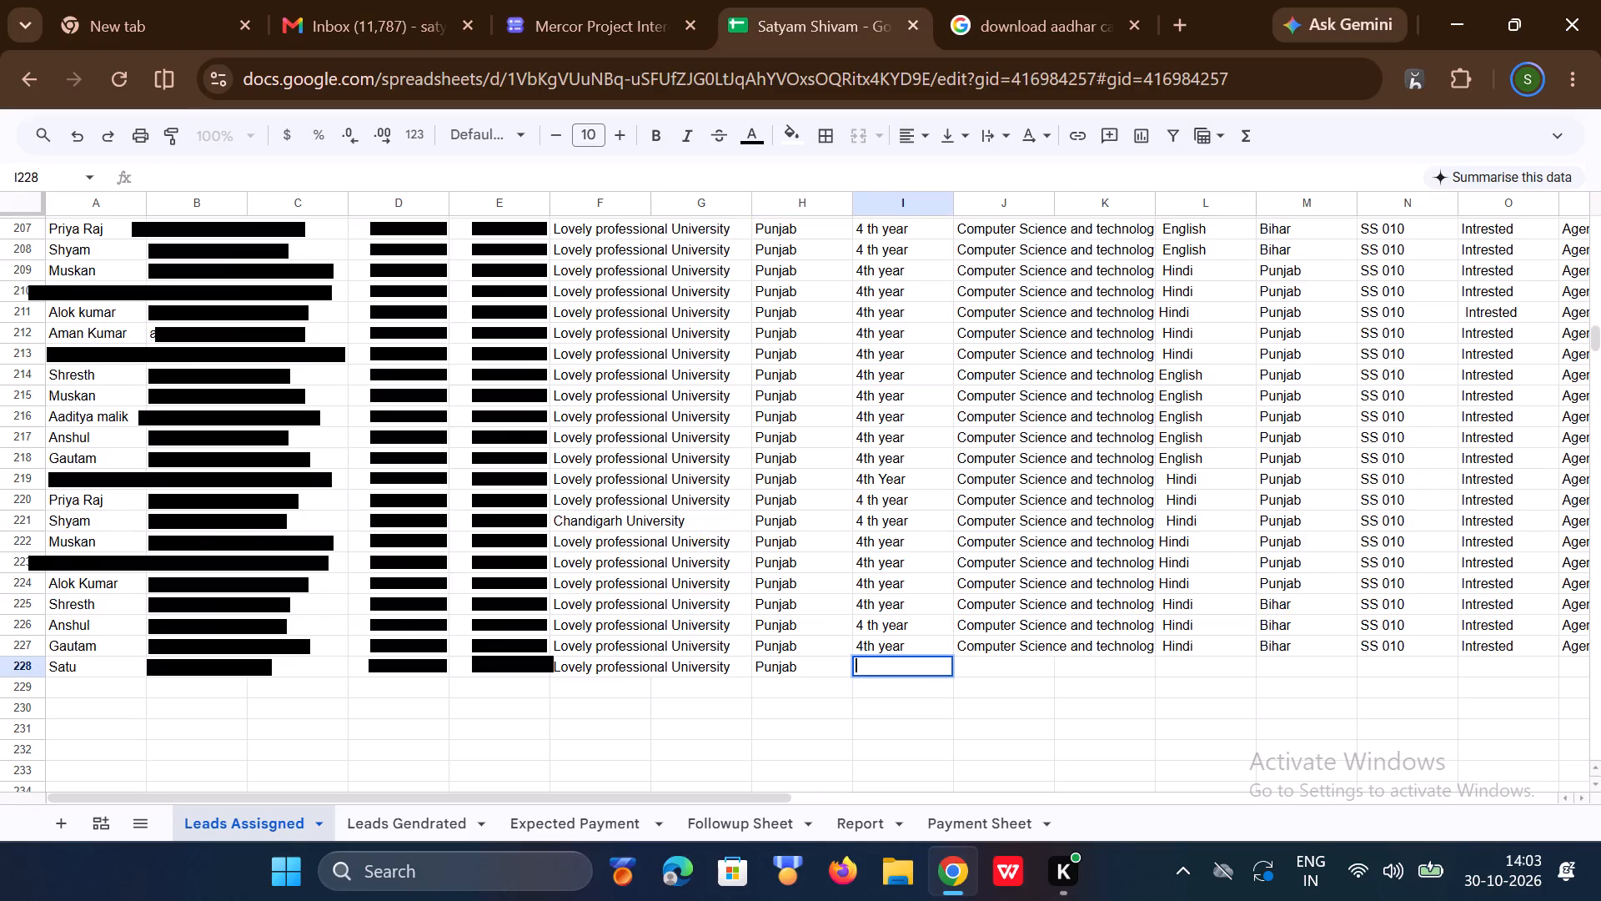
{"action": "key", "text": "shift+dollar"}
{"action": "key", "text": "BackSpace"}
{"action": "key", "text": "shift+dollar"}
{"action": "key", "text": "BackSpace"}
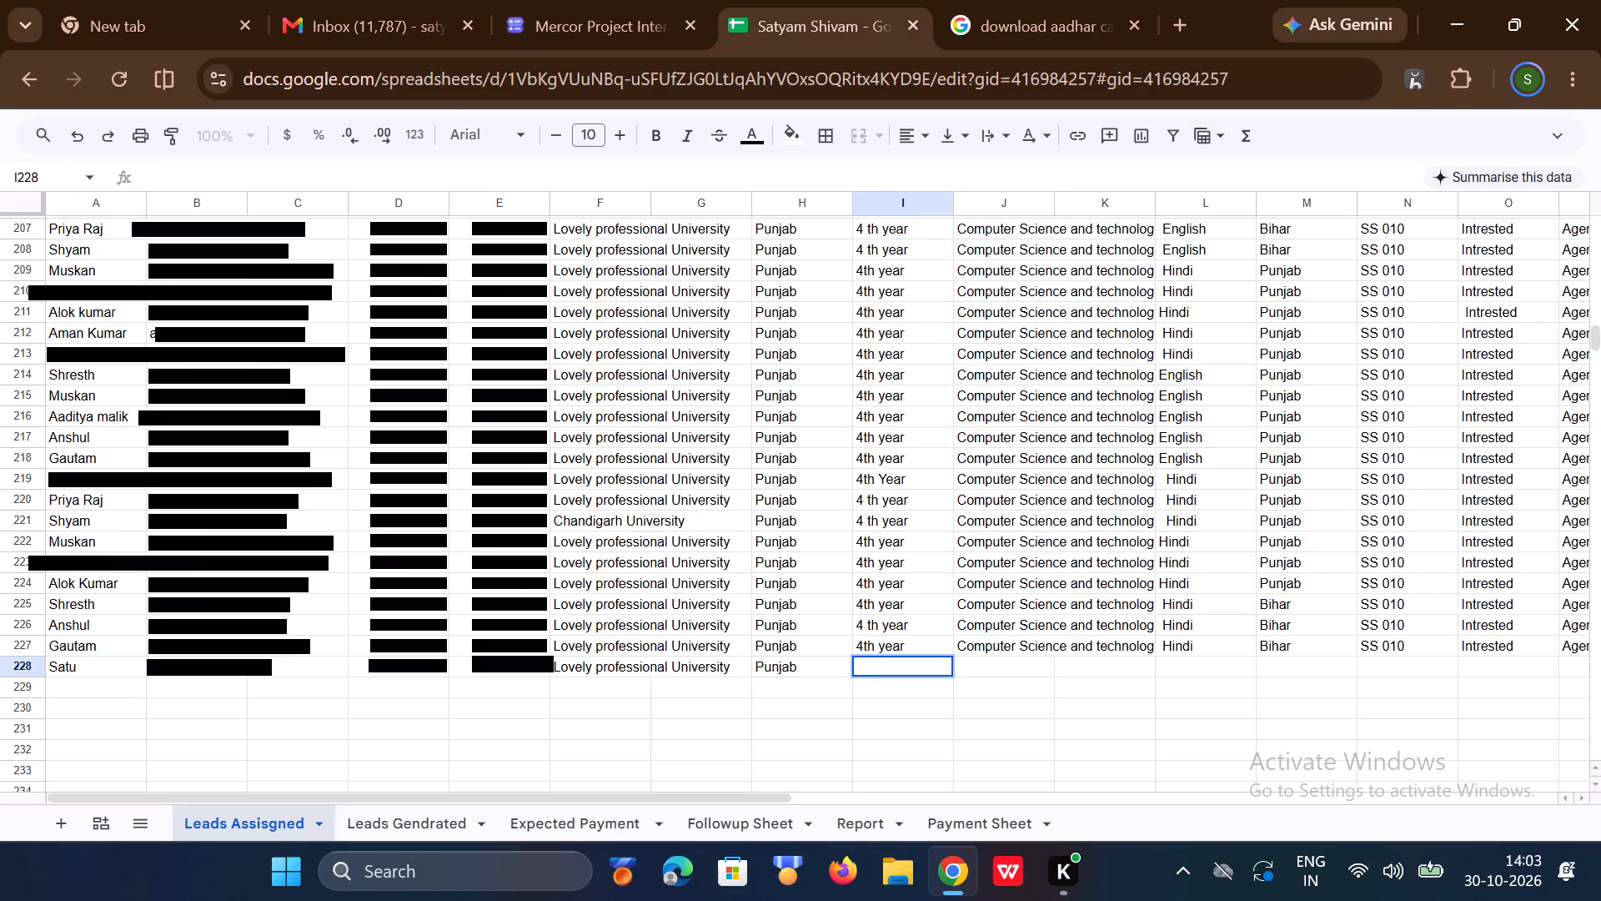
{"action": "key", "text": "shift+dollar"}
{"action": "key", "text": "BackSpace"}
{"action": "key", "text": "4"}
{"action": "type", "text": "th"}
{"action": "key", "text": "space"}
{"action": "type", "text": "year"}
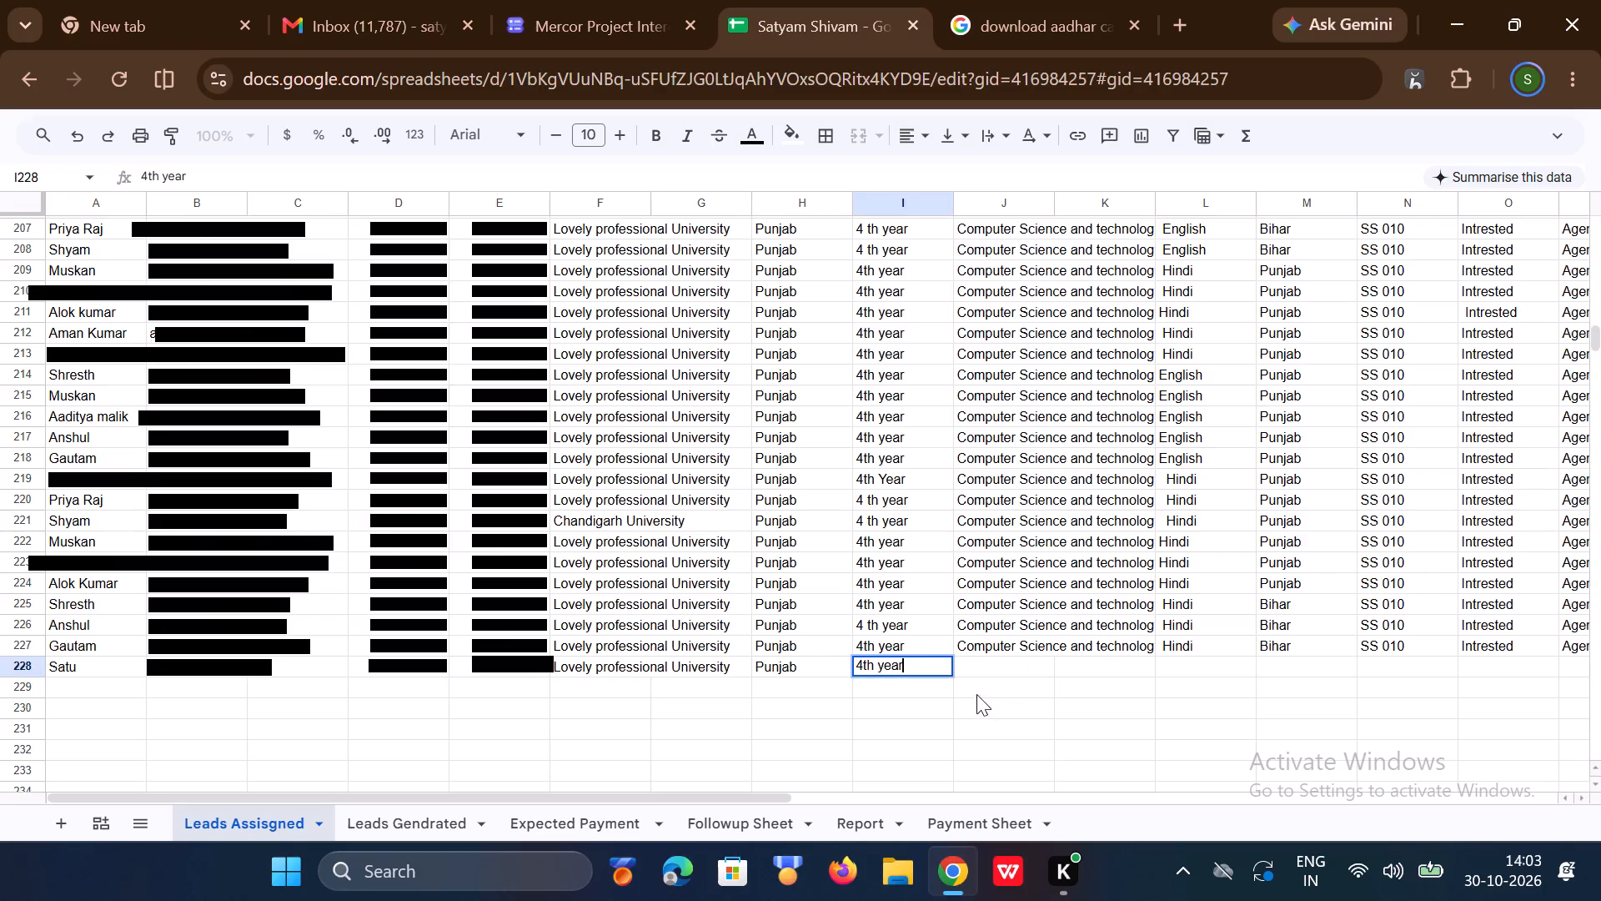
Enter Computer Science and technology as the field of study in cell J228 of Satu's row.
{"action": "double_click", "coordinate": [1001, 664]}
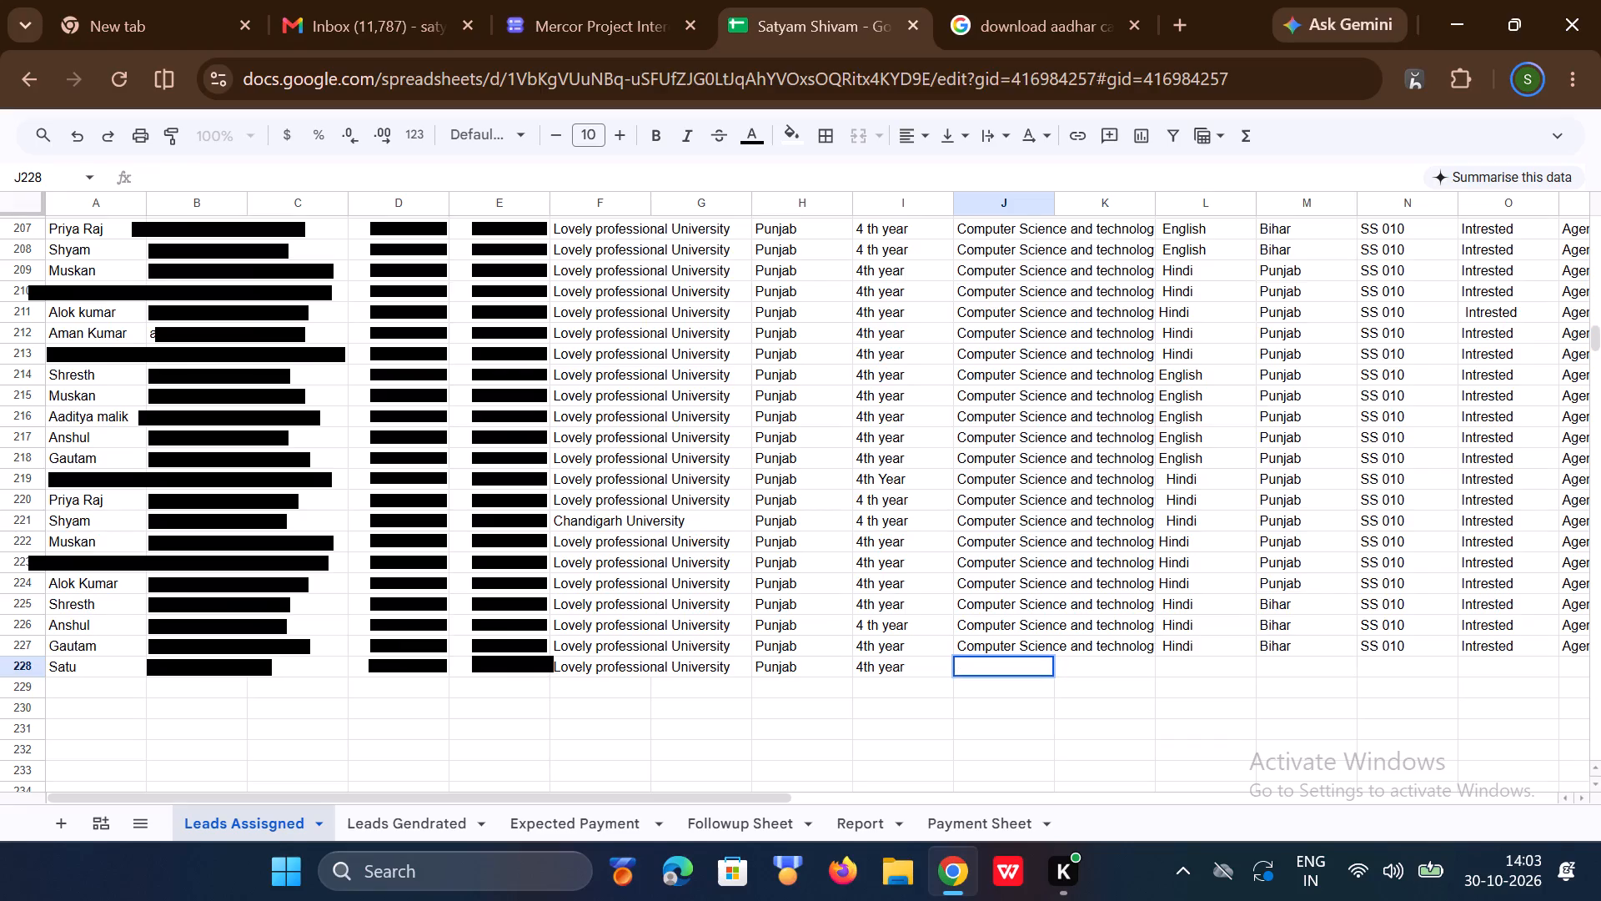
{"action": "key", "text": "shift+c"}
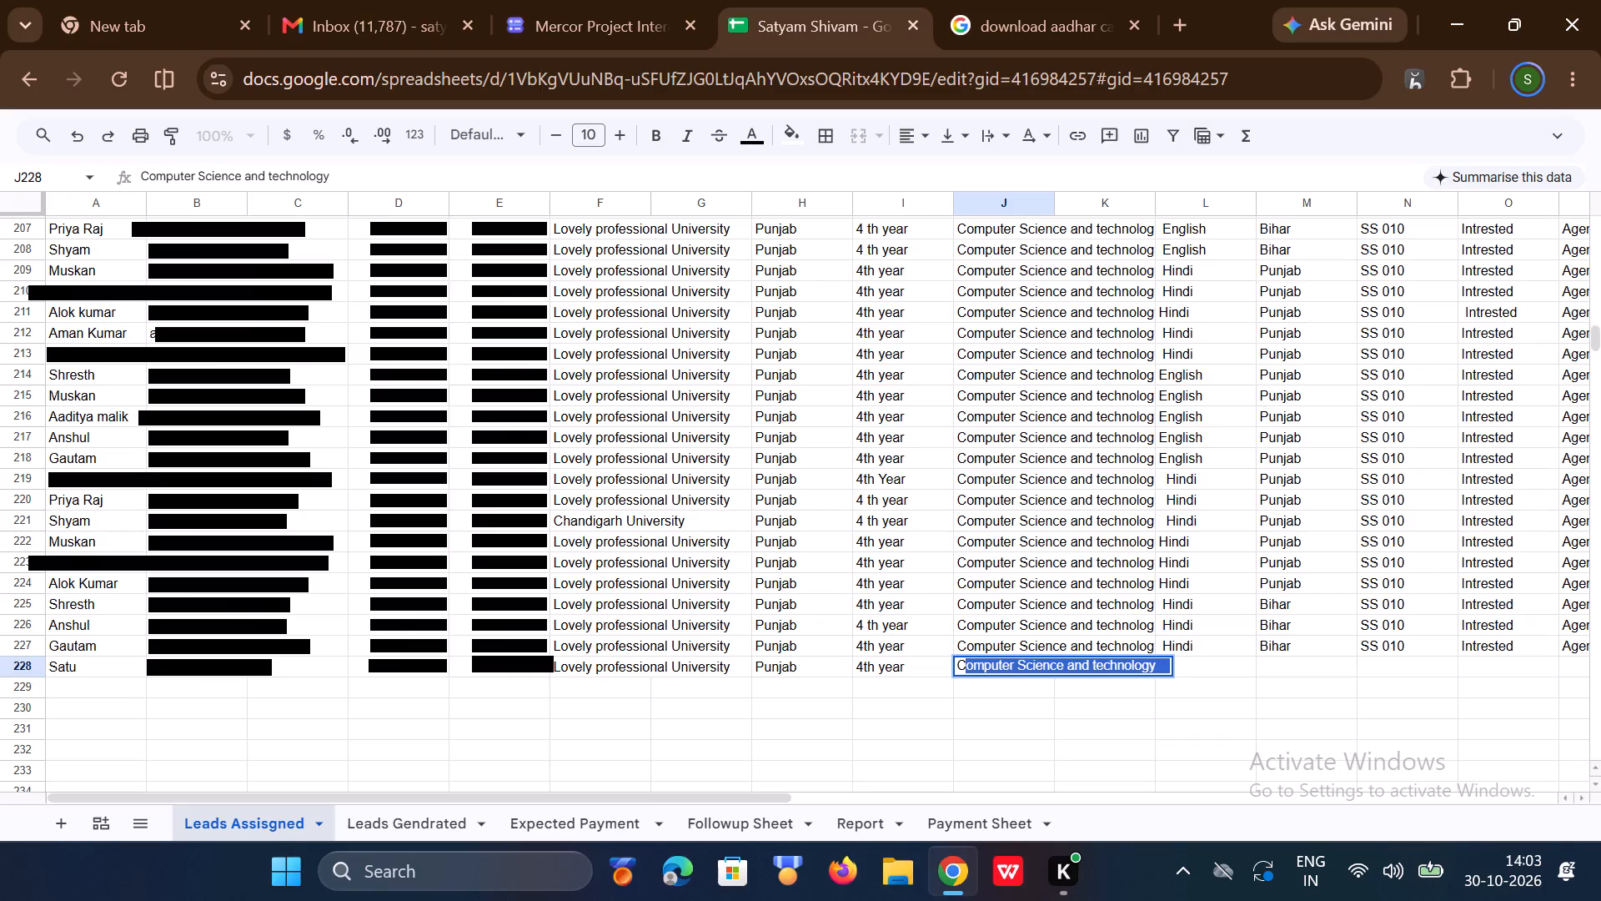
{"action": "key", "text": "o"}
{"action": "type", "text": "mp"}
{"action": "key", "text": "y"}
{"action": "key", "text": "BackSpace"}
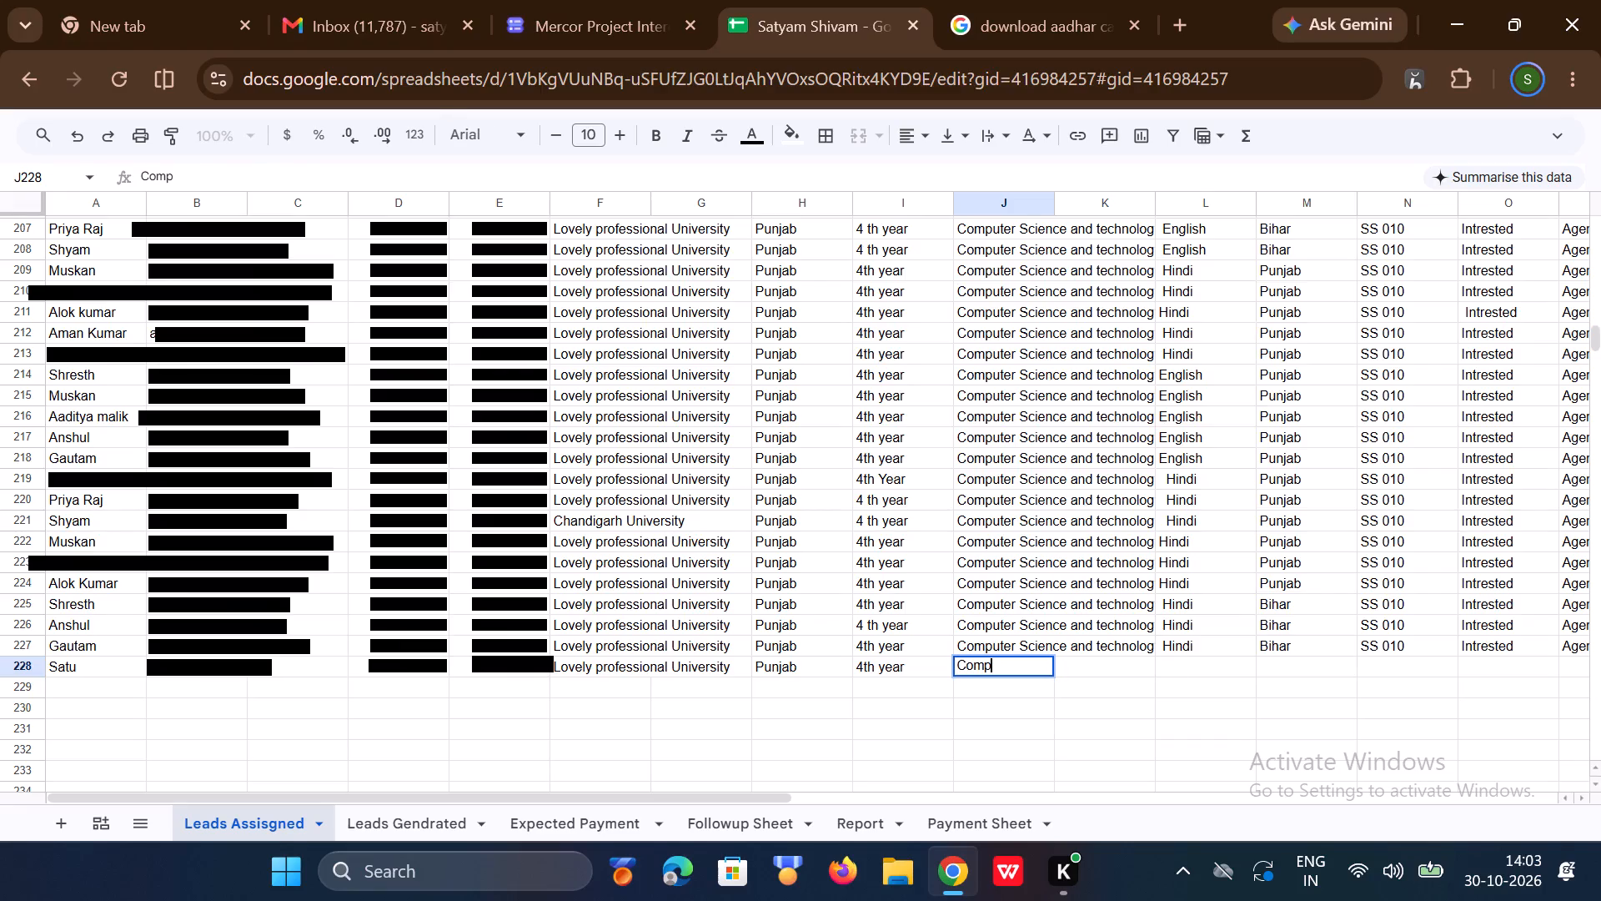
{"action": "type", "text": "uter"}
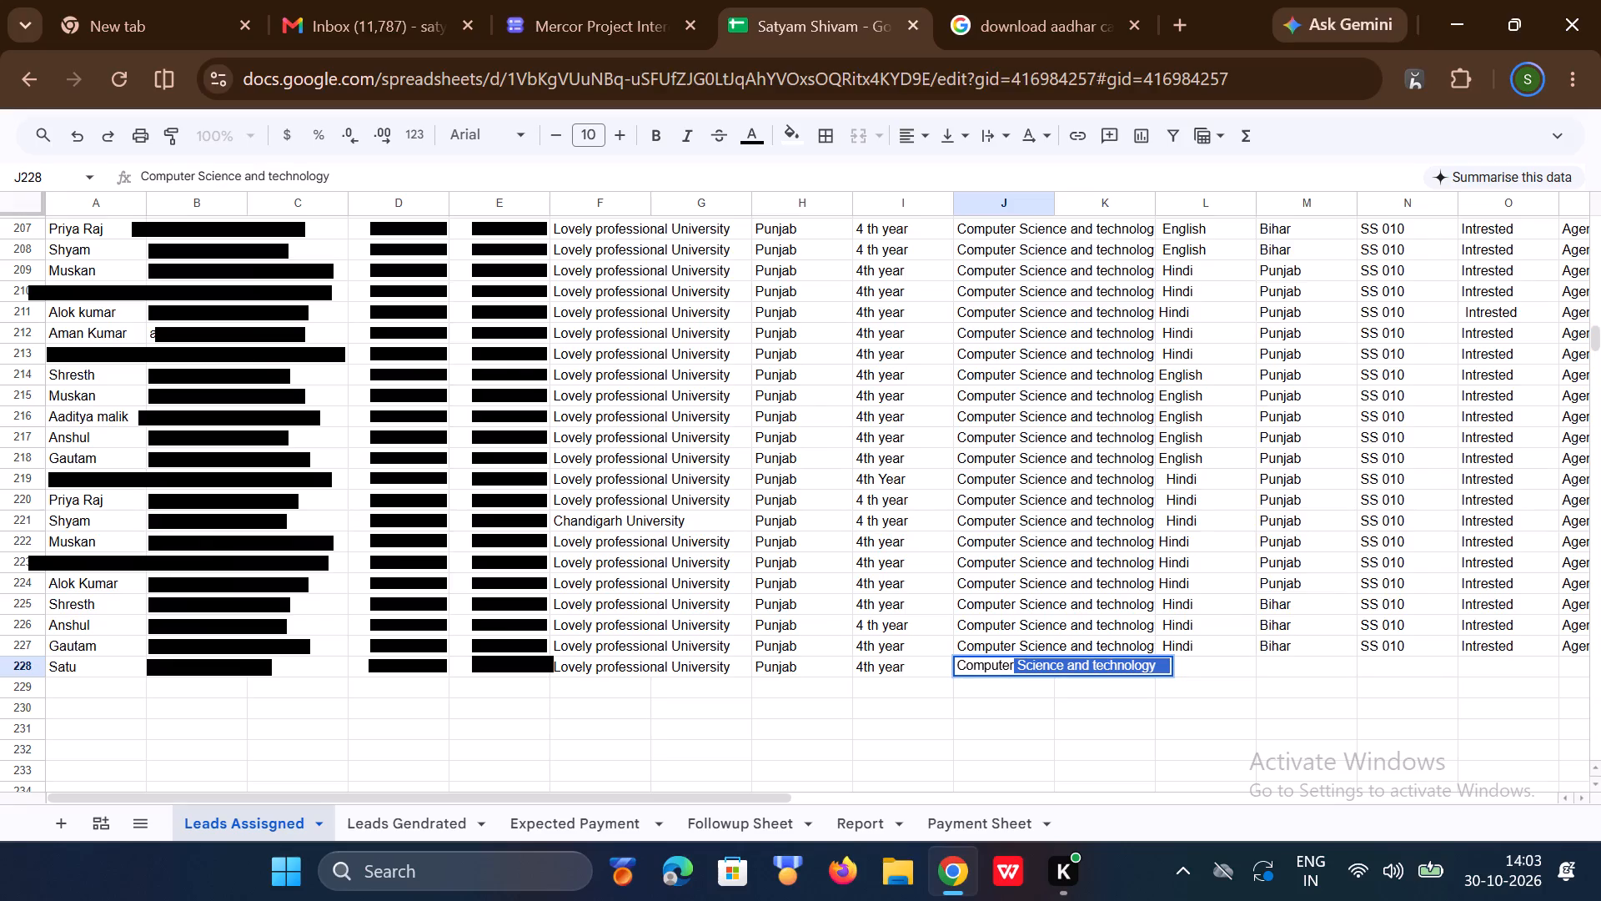
{"action": "key", "text": "space"}
{"action": "key", "text": "shift+s"}
{"action": "type", "text": "cience"}
{"action": "key", "text": "space"}
{"action": "type", "text": "a"}
{"action": "key", "text": "space"}
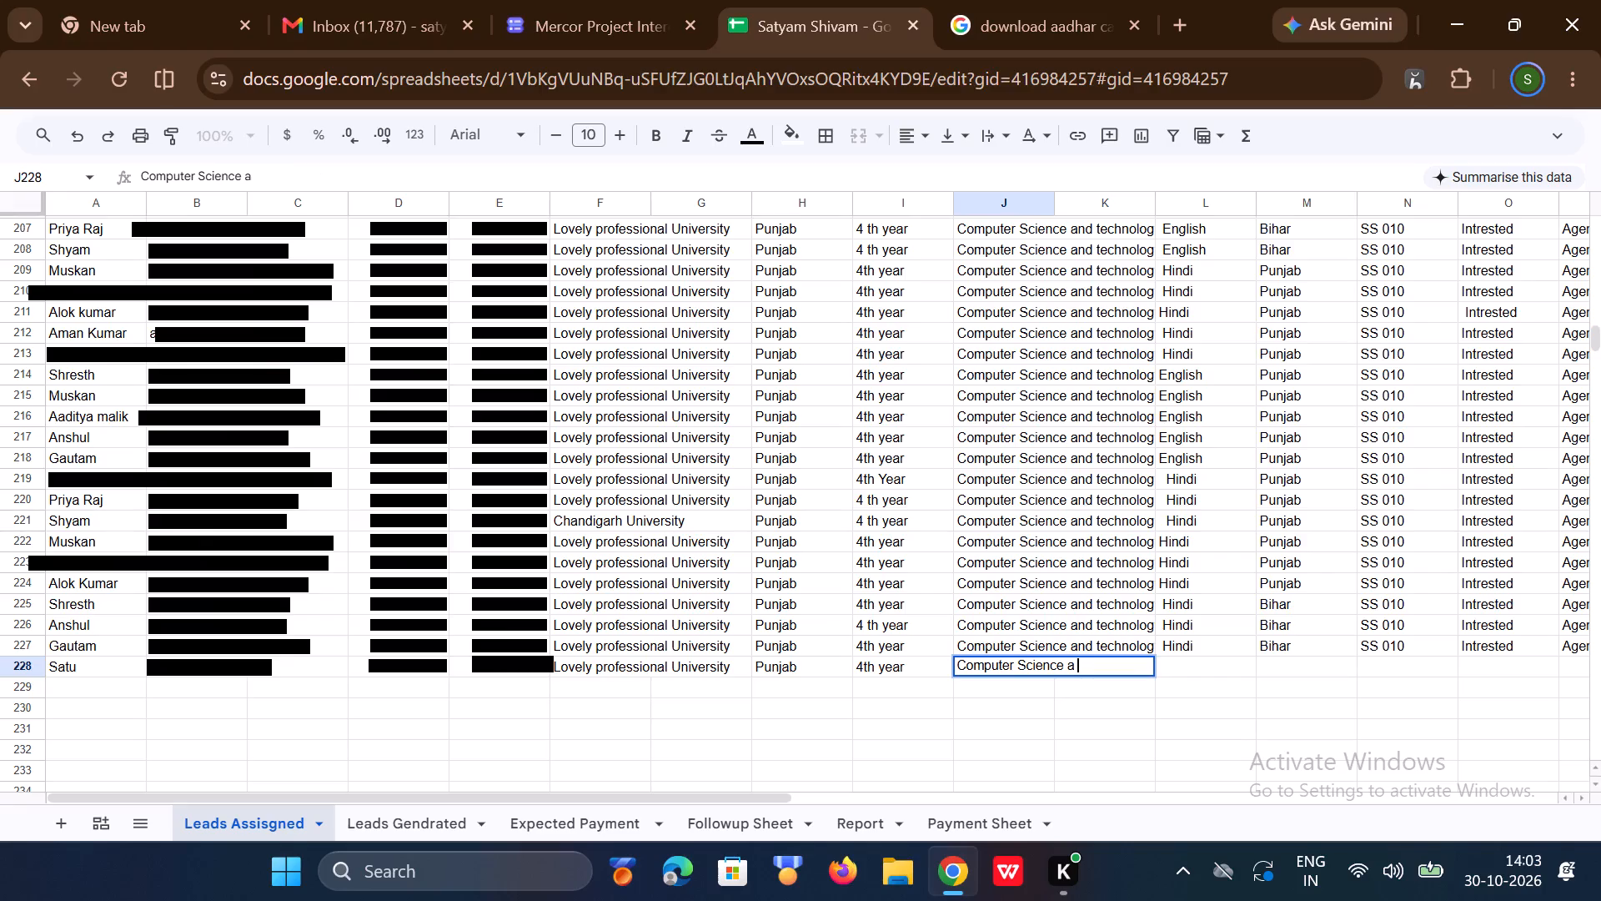
{"action": "key", "text": "BackSpace"}
{"action": "type", "text": "nd"}
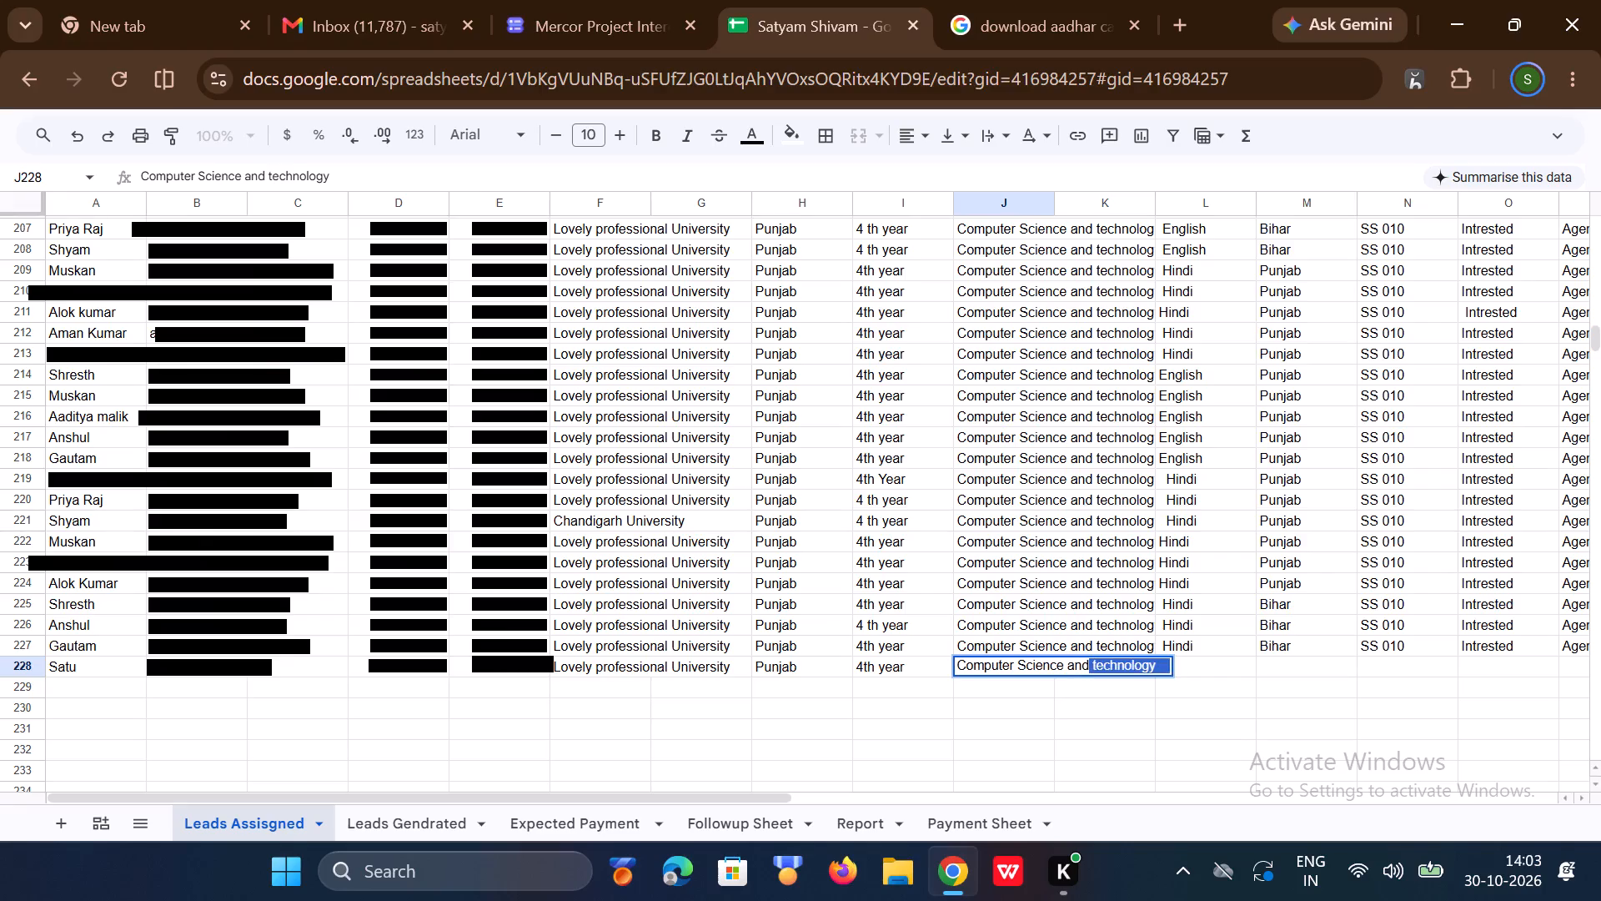
{"action": "key", "text": "space"}
{"action": "type", "text": "tech"}
{"action": "type", "text": "nology"}
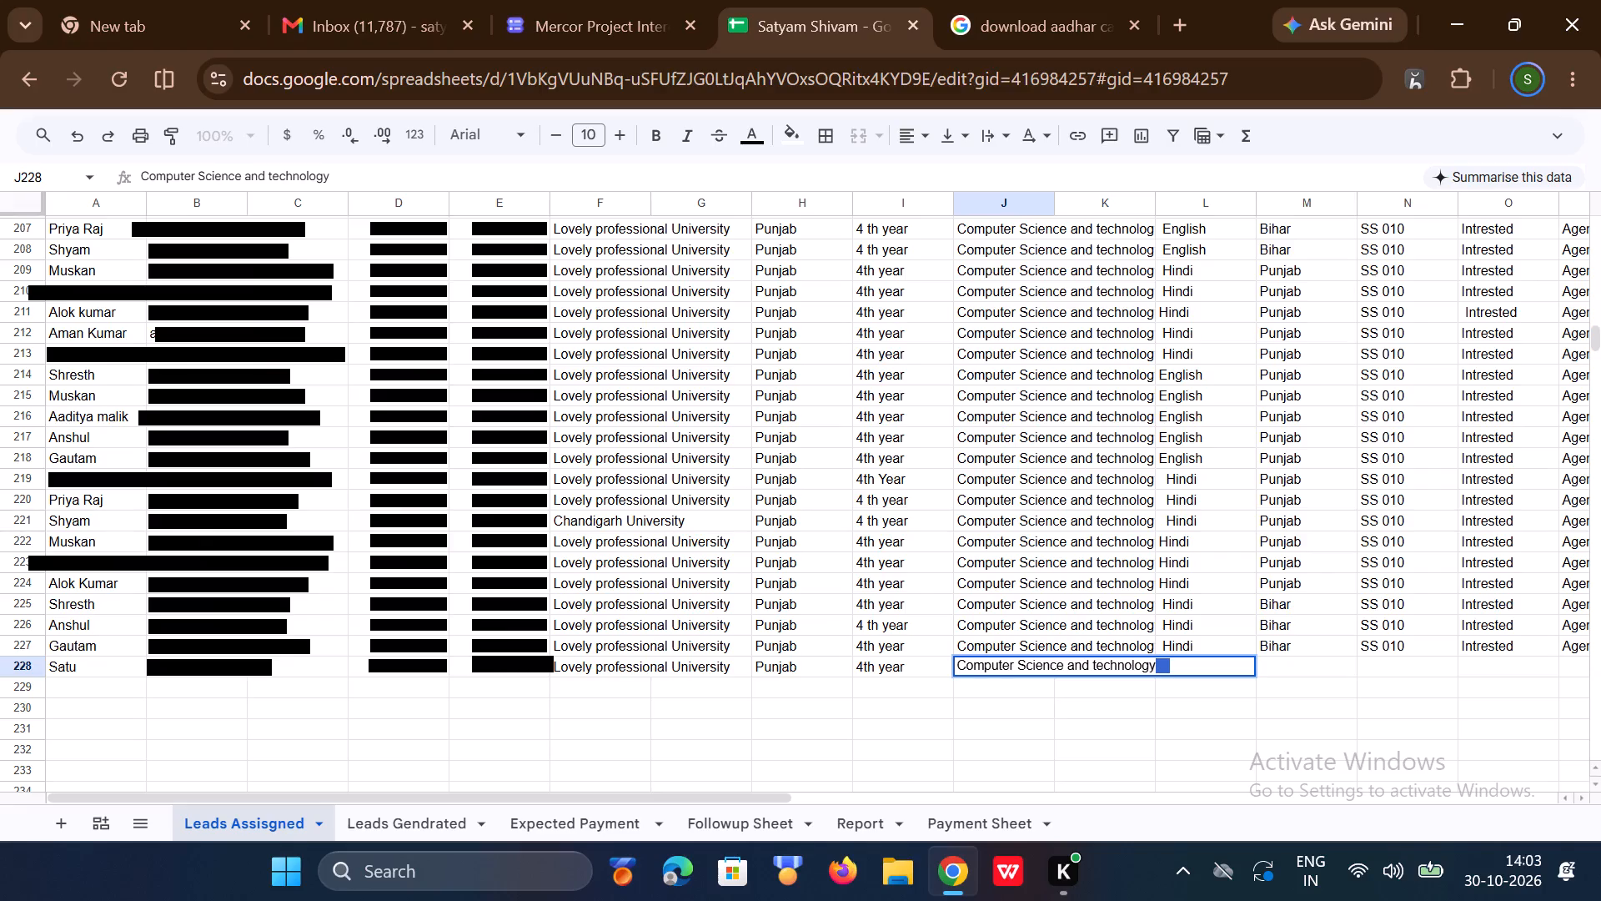
{"action": "left_click", "coordinate": [1089, 724]}
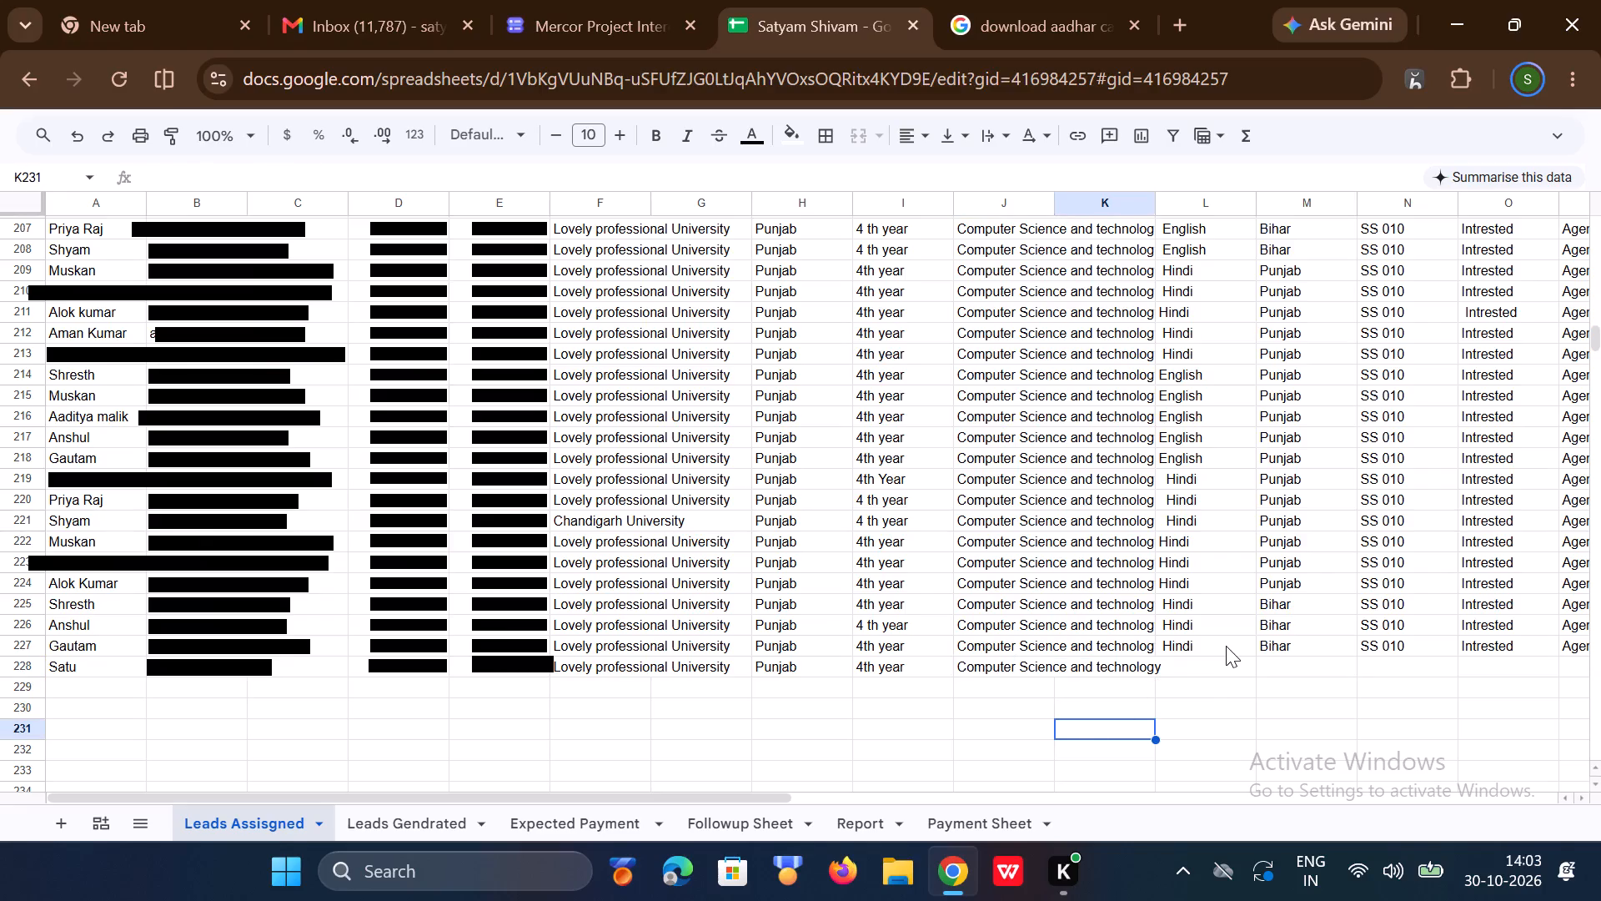
Enter Hindi as the language in cell L228 of Satu's row.
{"action": "double_click", "coordinate": [1213, 674]}
{"action": "key", "text": "space"}
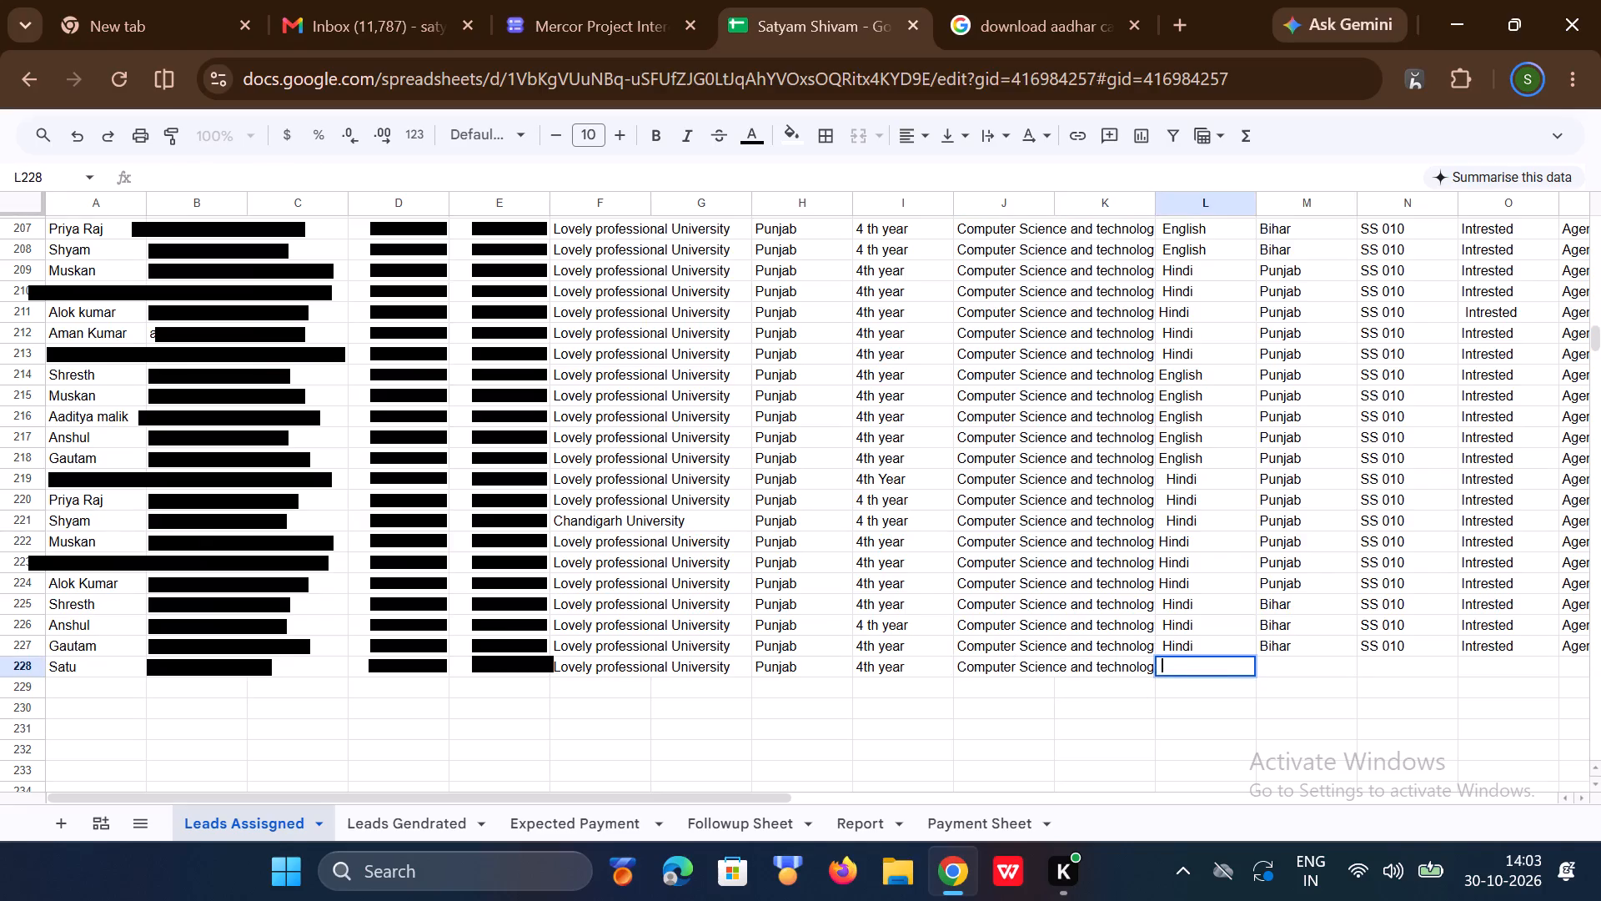
{"action": "key", "text": "shift+h"}
{"action": "key", "text": "shift+i"}
{"action": "key", "text": "BackSpace"}
{"action": "type", "text": "im"}
{"action": "key", "text": "BackSpace"}
{"action": "type", "text": "ndi"}
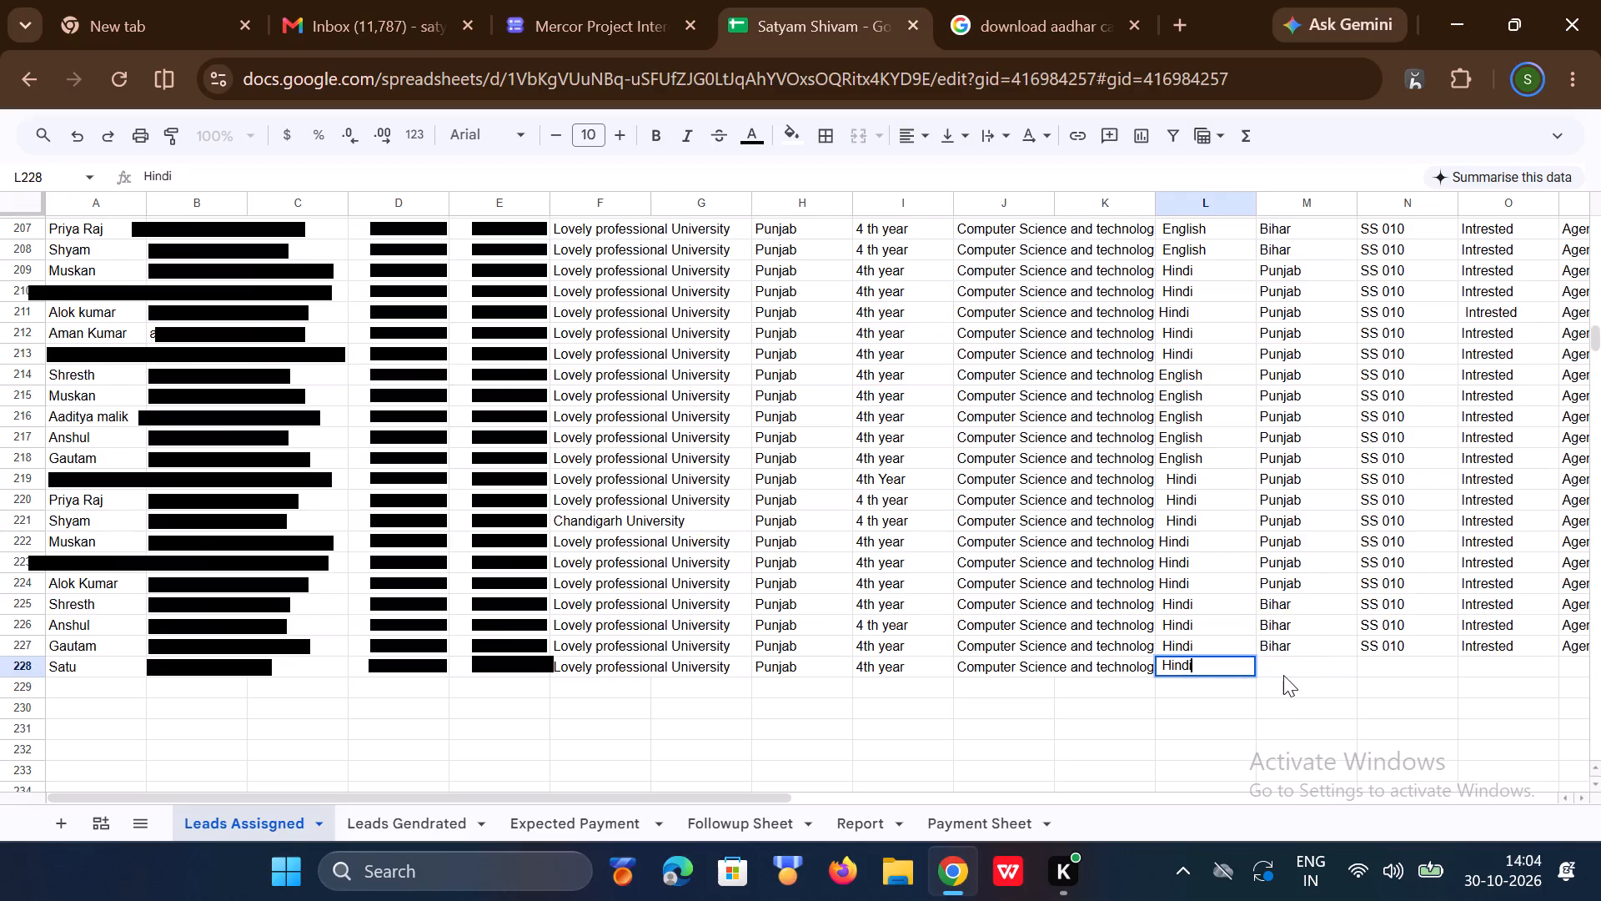
Enter Bihar in cell M228 of Satu's row.
{"action": "double_click", "coordinate": [1289, 655]}
{"action": "double_click", "coordinate": [1289, 668]}
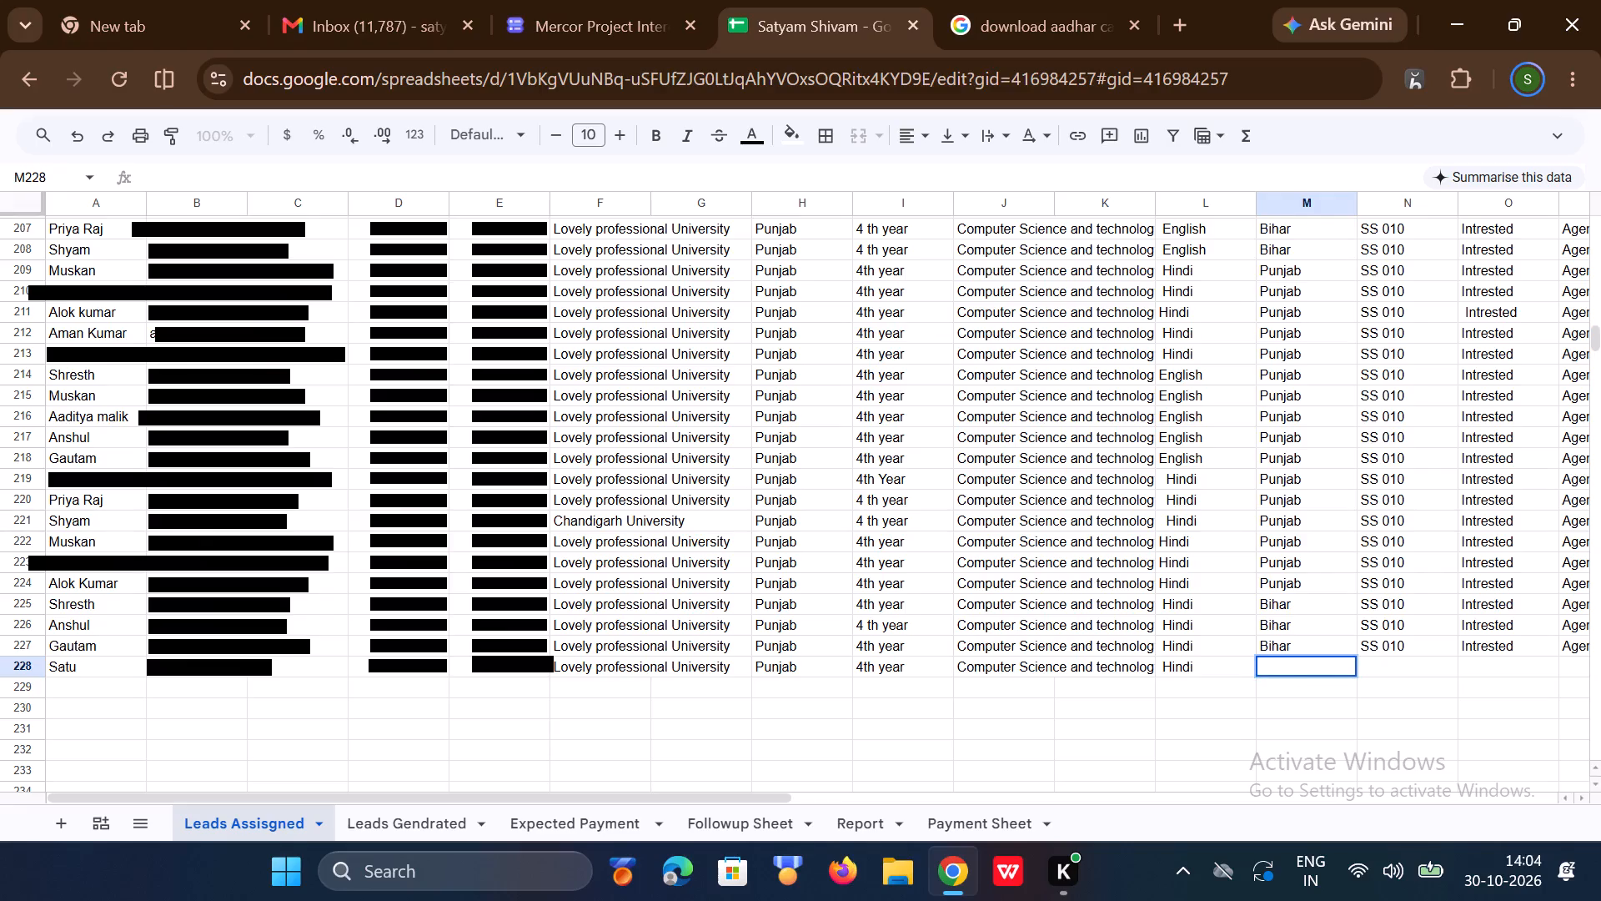
{"action": "key", "text": "shift+b"}
{"action": "type", "text": "ihar"}
Enter the code SS 010 in cell N228 of Satu's row.
{"action": "double_click", "coordinate": [1393, 662]}
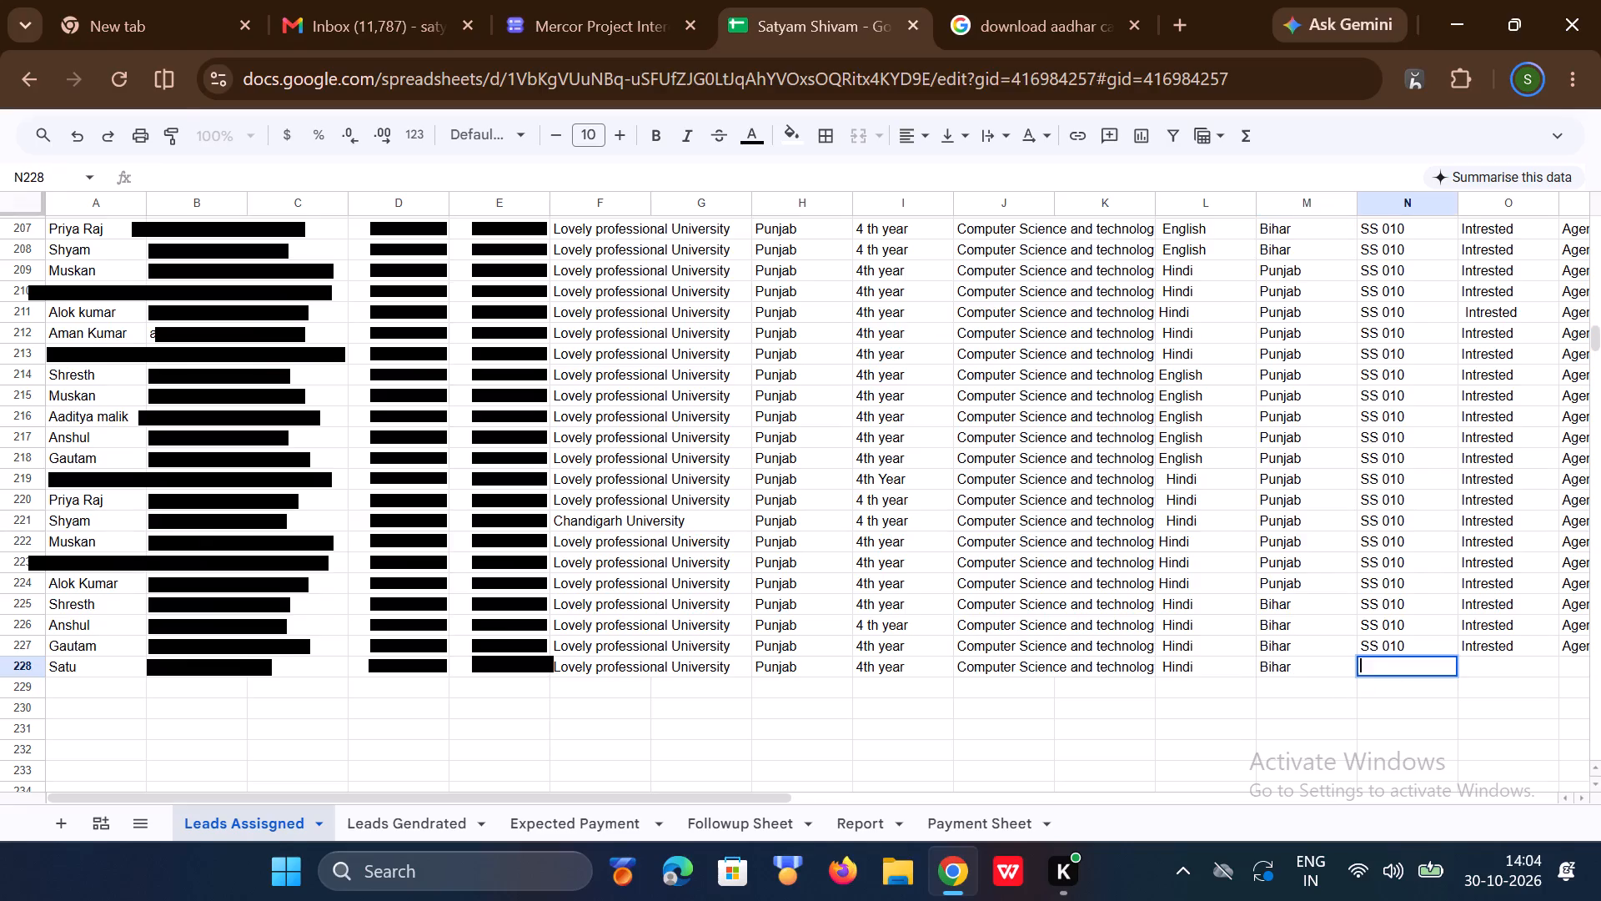
{"action": "type", "text": "Ss"}
{"action": "key", "text": "BackSpace"}
{"action": "type", "text": "S"}
{"action": "key", "text": "space"}
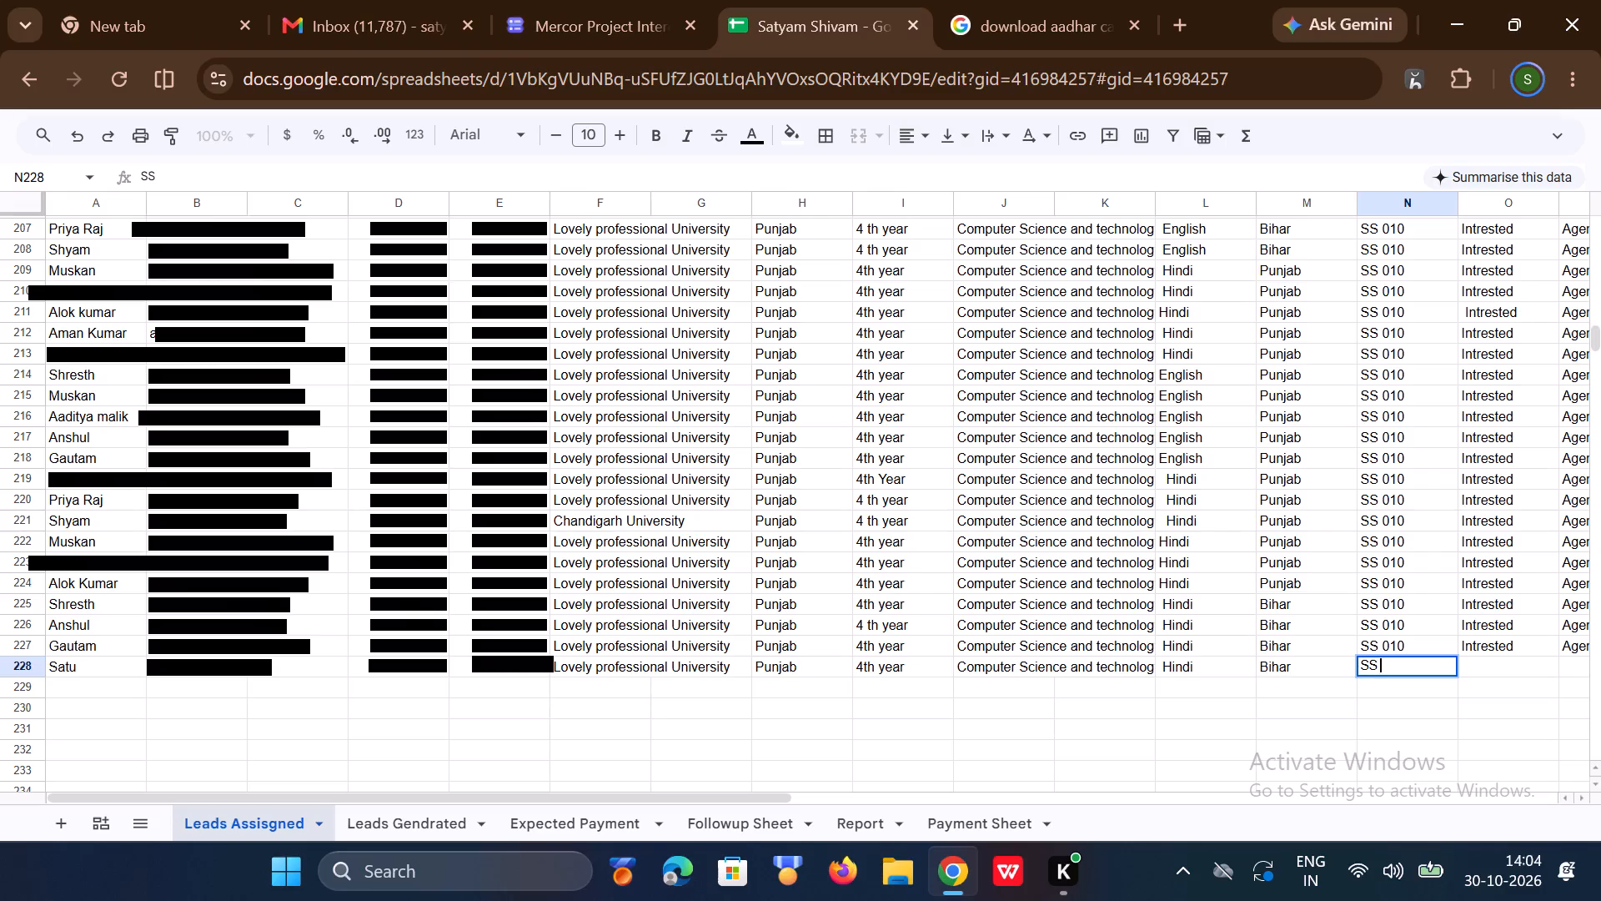
{"action": "type", "text": "010"}
Enter Intrested as the lead status in cell O228 of Satu's row.
{"action": "double_click", "coordinate": [1493, 670]}
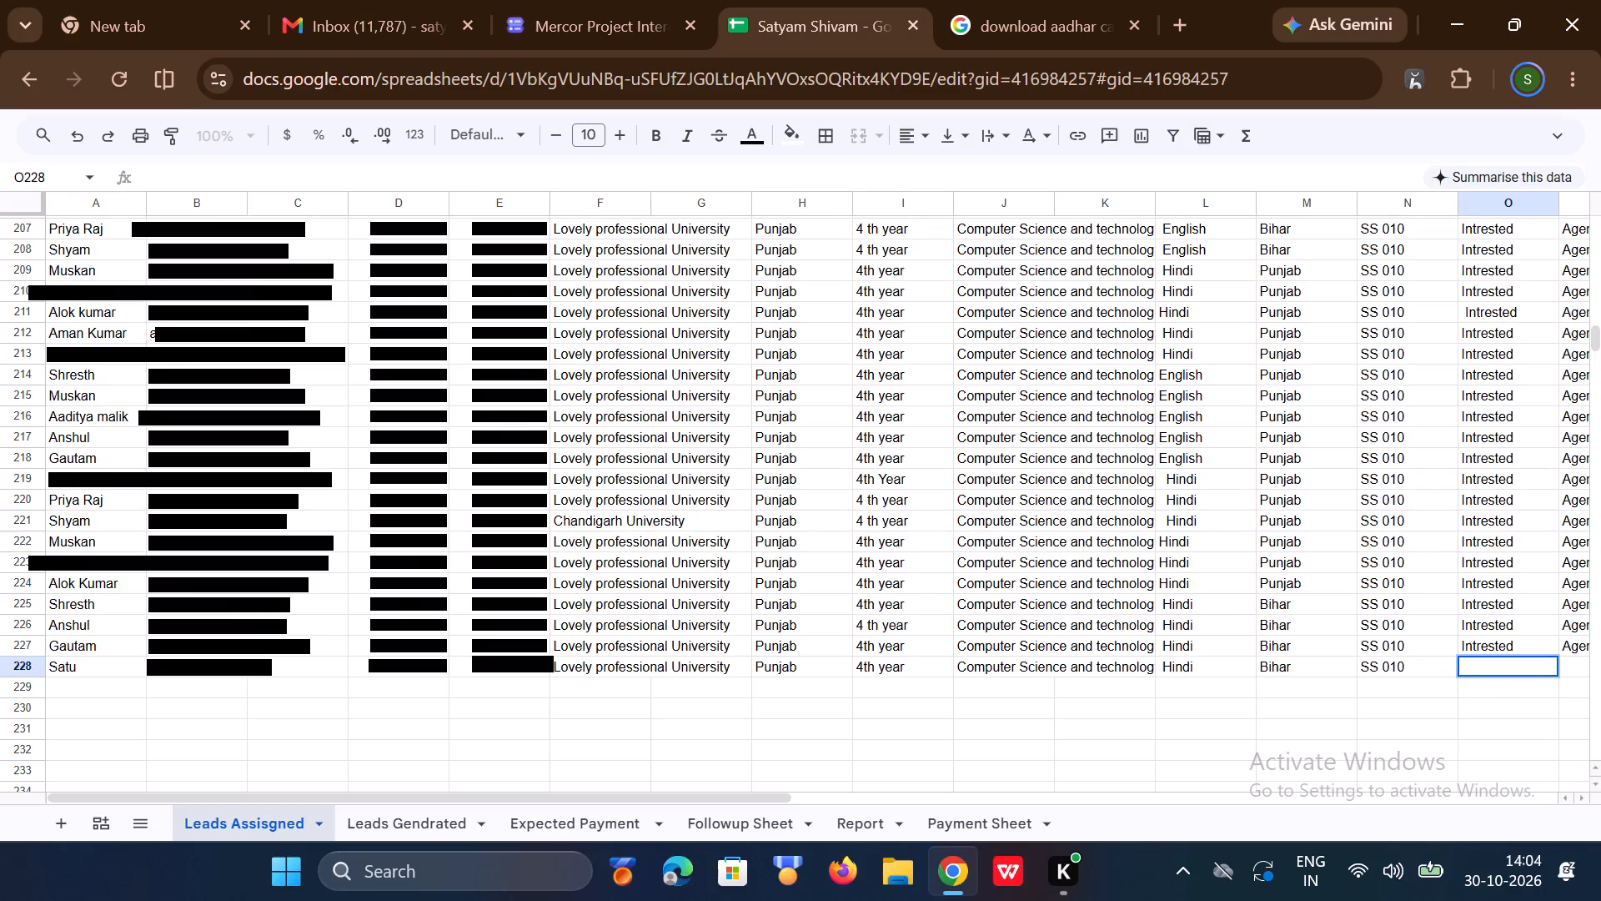
{"action": "key", "text": "shift+i"}
{"action": "type", "text": "ntrested"}
{"action": "scroll", "coordinate": [1493, 670], "scroll_direction": "left", "scroll_amount": 3}
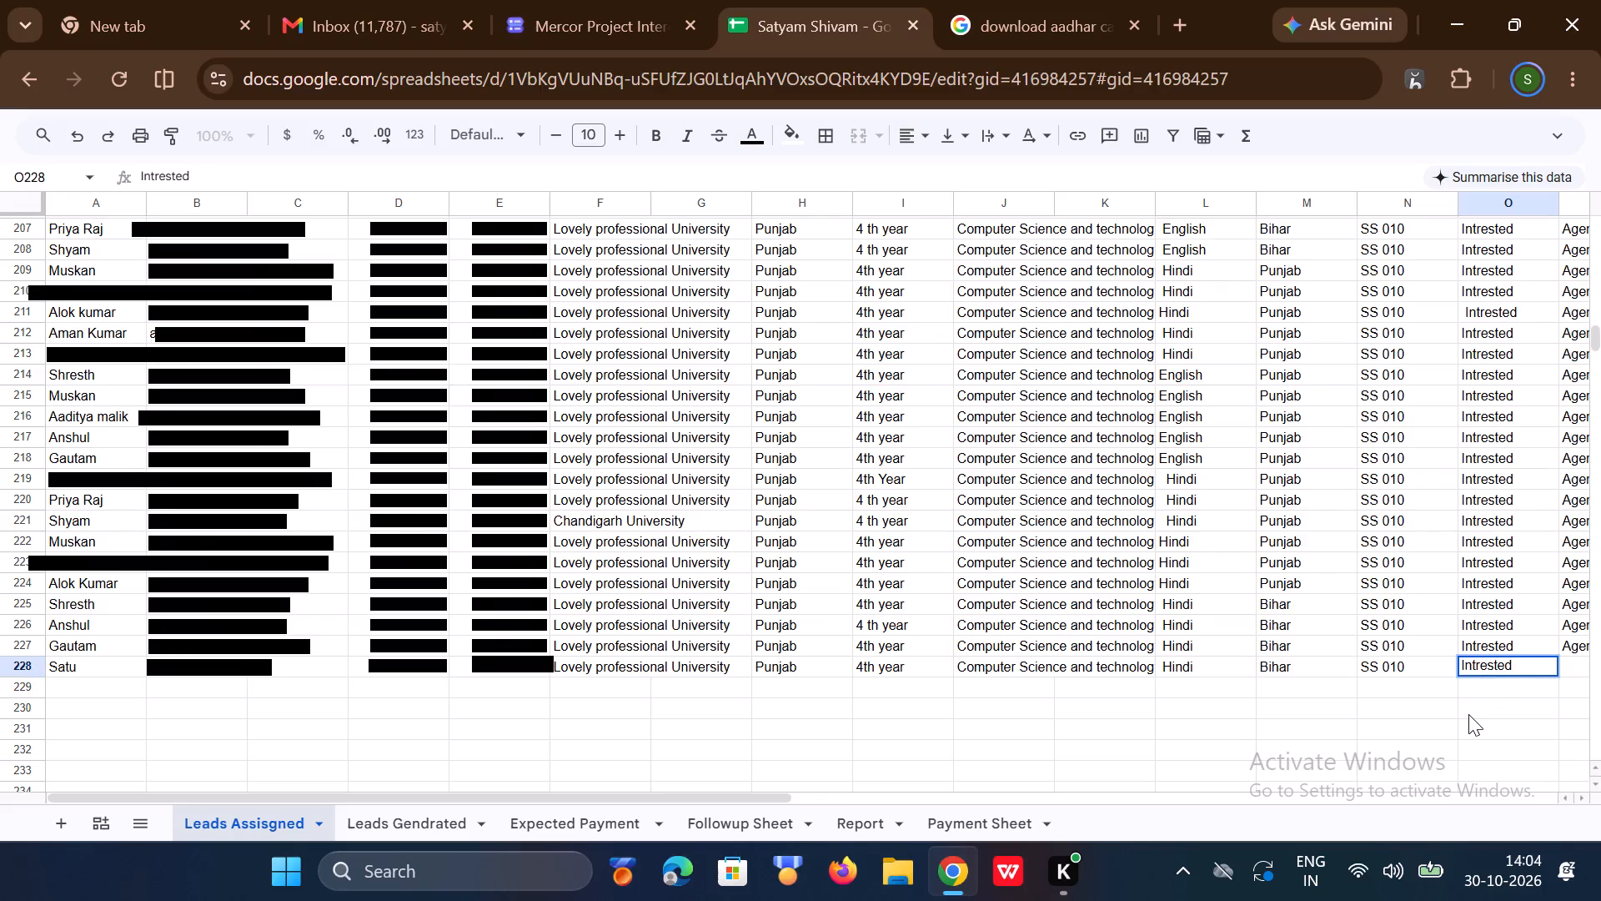
{"action": "left_click", "coordinate": [1468, 714]}
Enter Agent in cell P228 to complete Satu's row.
{"action": "scroll", "coordinate": [1468, 714], "scroll_direction": "left", "scroll_amount": 2}
{"action": "left_click", "coordinate": [1377, 647]}
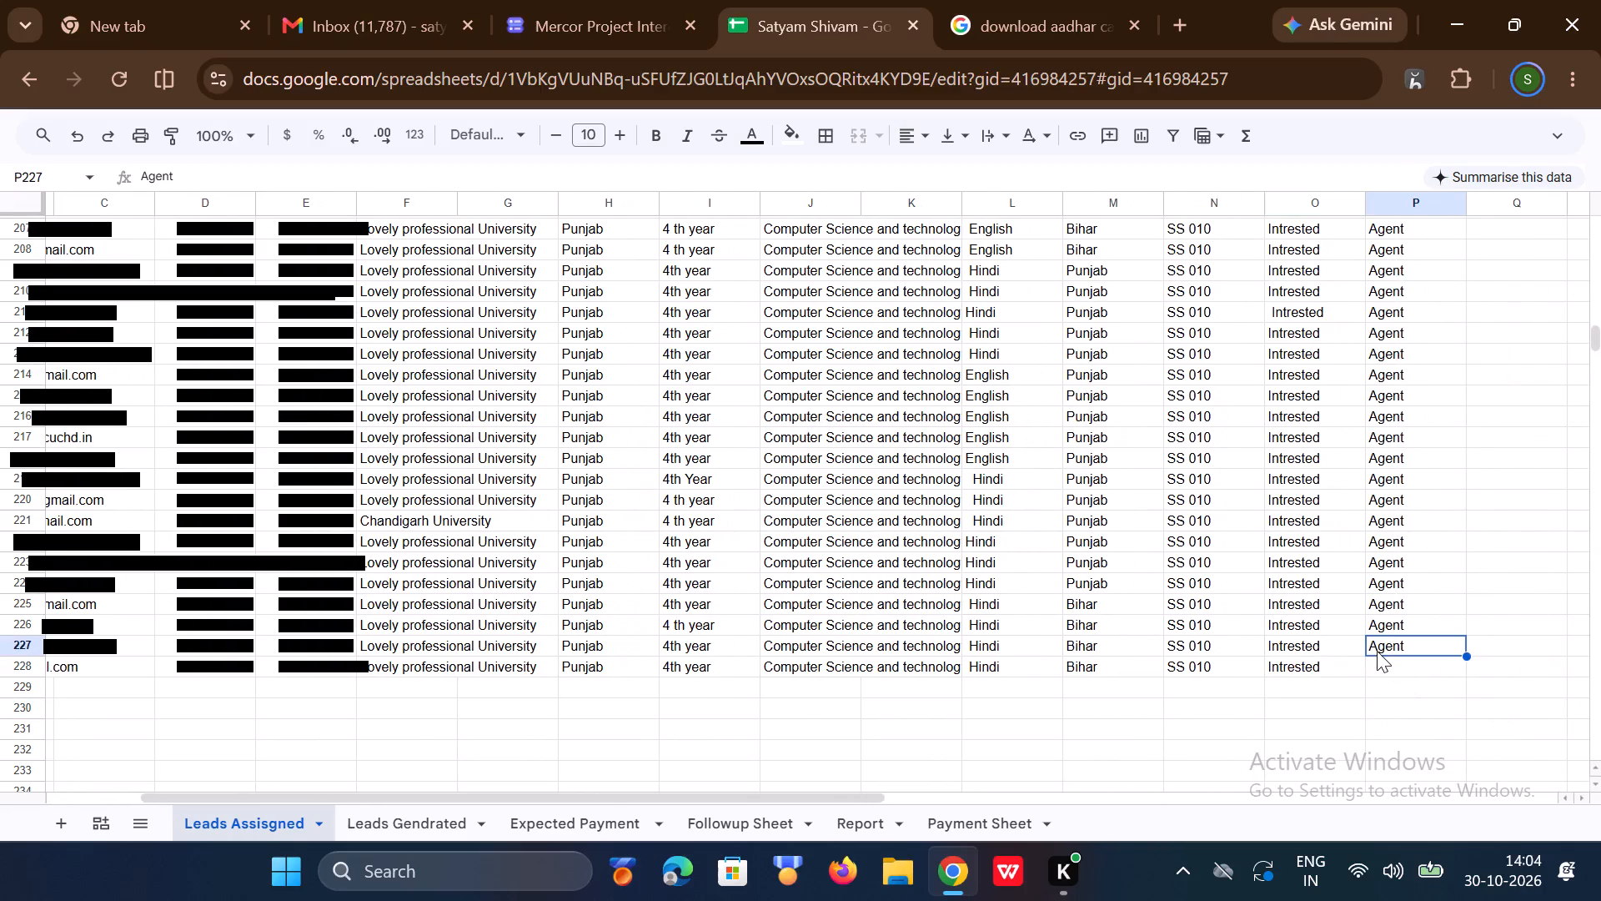
{"action": "double_click", "coordinate": [1378, 667]}
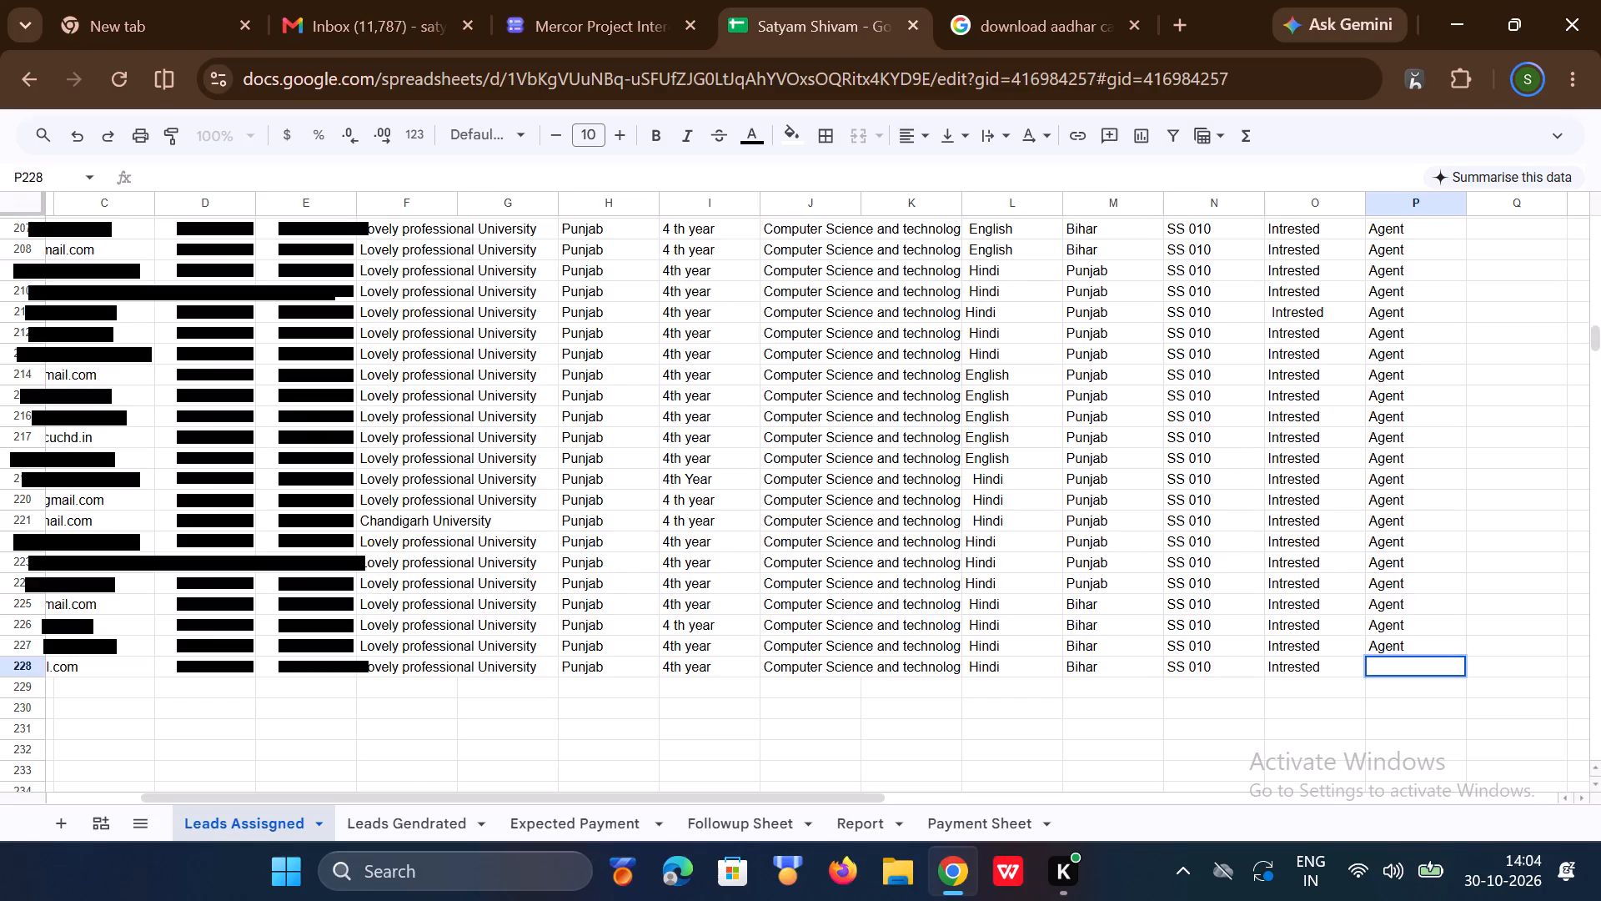
{"action": "key", "text": "shift+a"}
{"action": "type", "text": "gr"}
{"action": "key", "text": "BackSpace"}
{"action": "type", "text": "ent"}
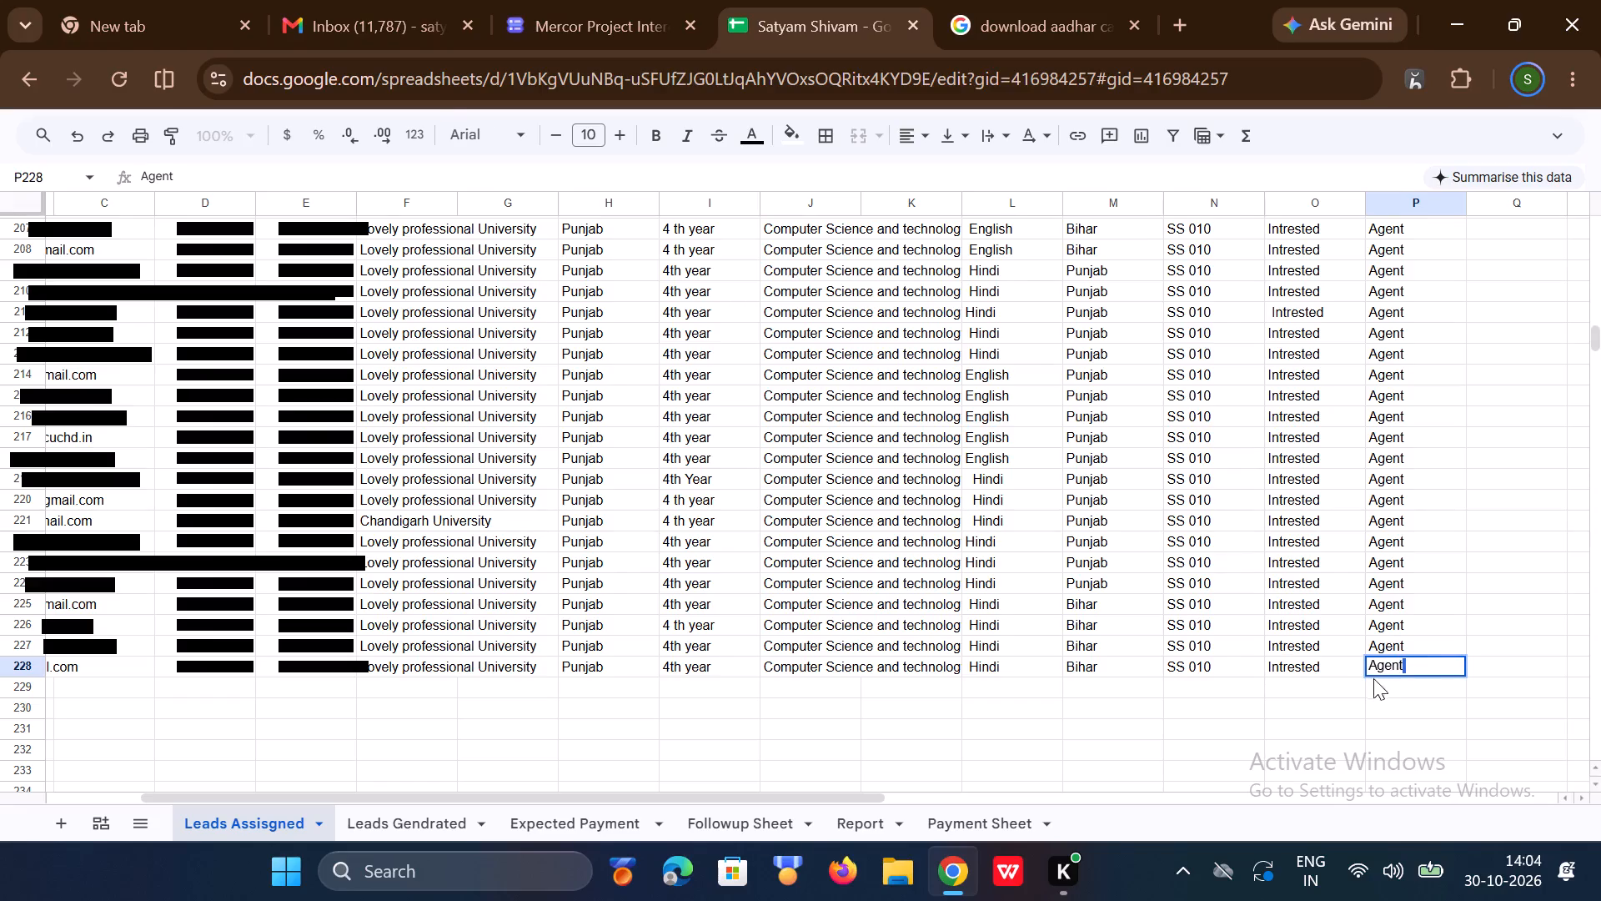
{"action": "left_click", "coordinate": [1349, 711]}
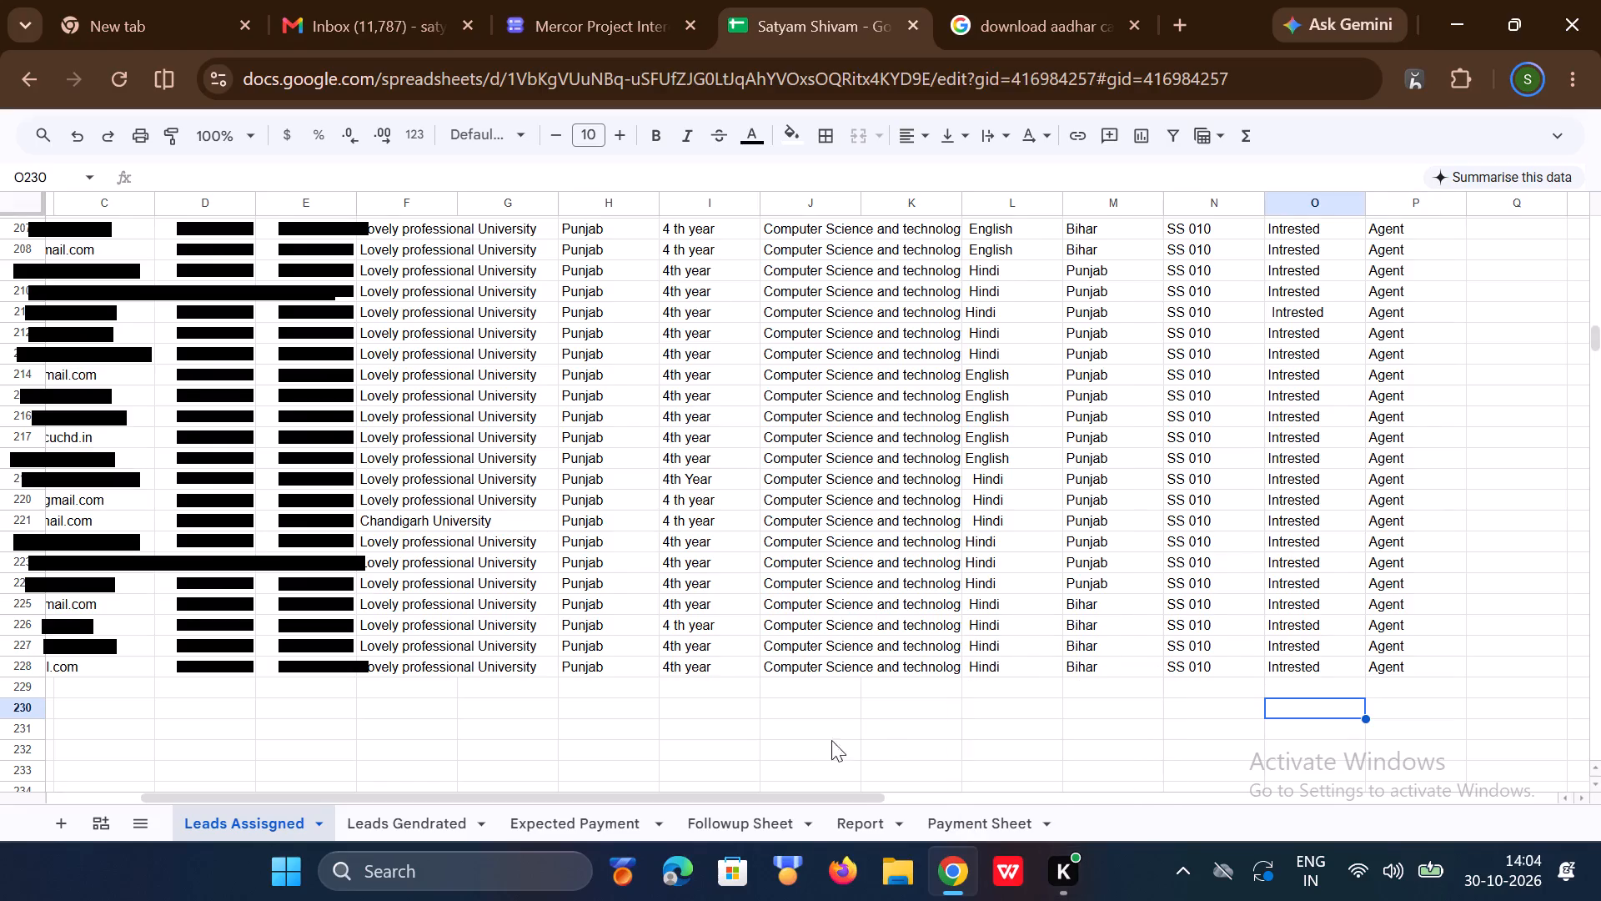
Start the next lead record at cell A229, consulting the earlier lead rows above it.
{"action": "scroll", "coordinate": [871, 737], "scroll_direction": "right", "scroll_amount": 8}
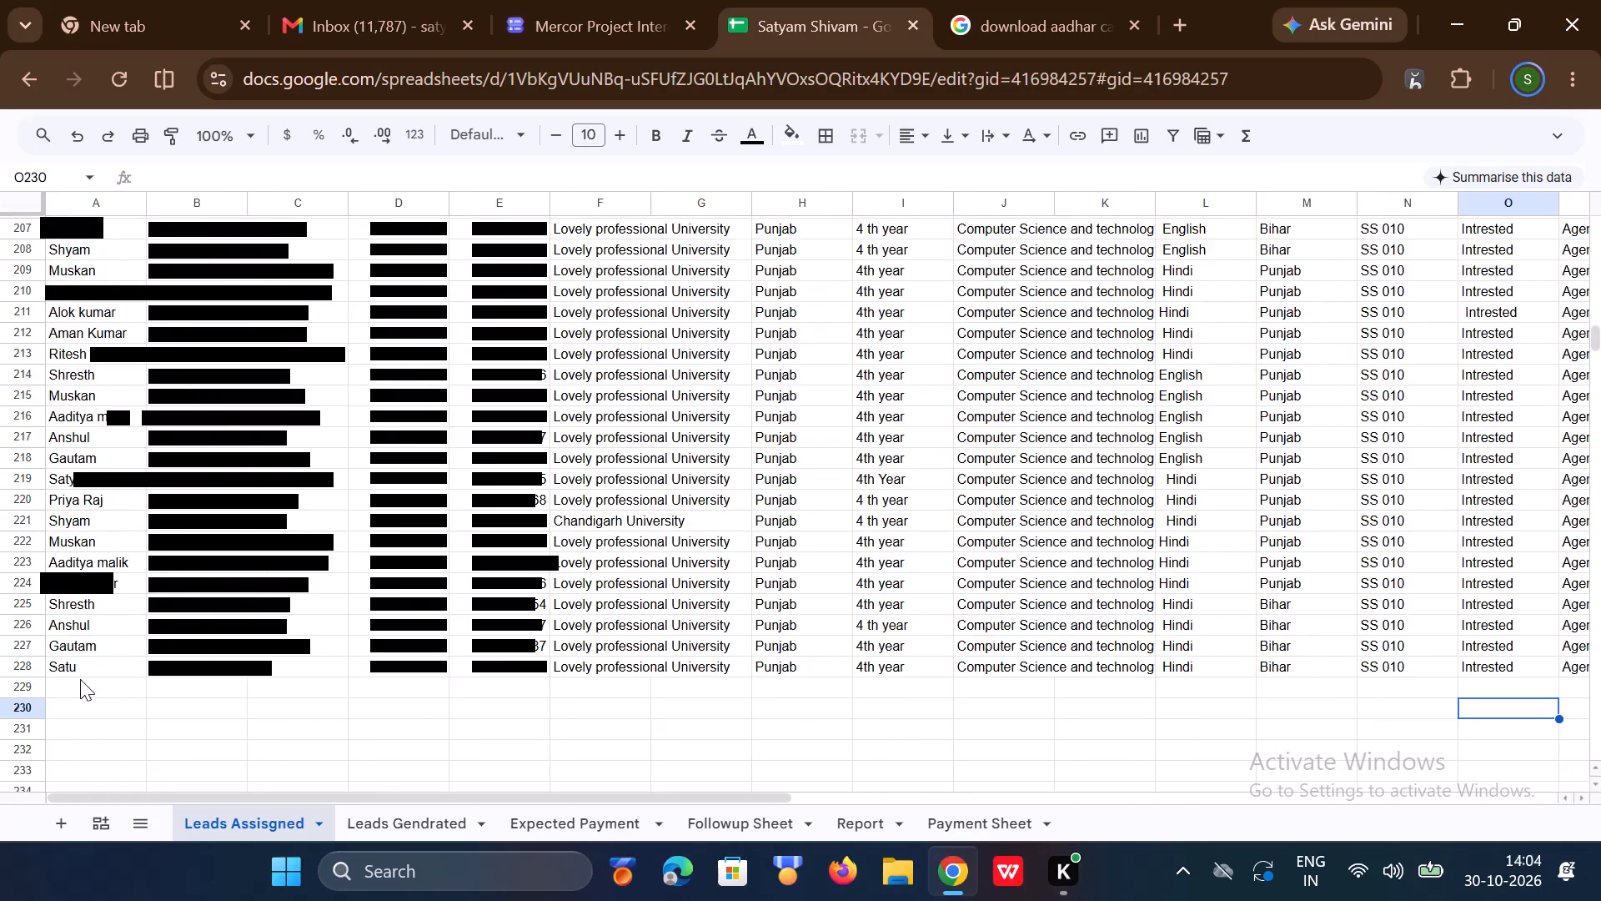
{"action": "left_click", "coordinate": [79, 679]}
{"action": "left_click", "coordinate": [120, 682]}
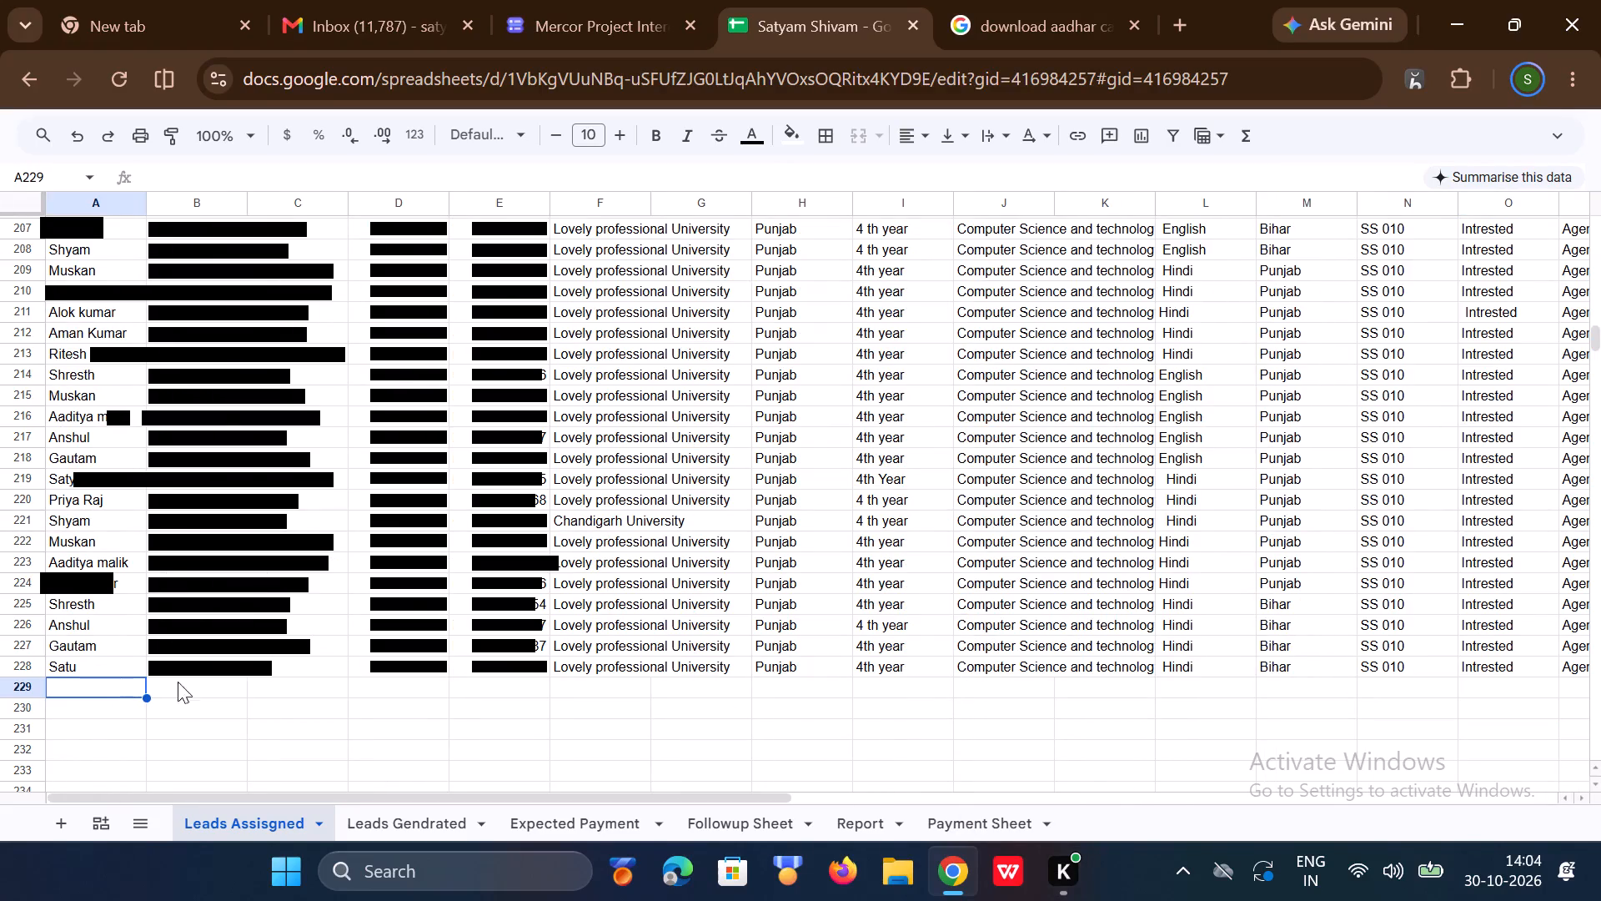
{"action": "scroll", "coordinate": [310, 675], "scroll_direction": "up", "scroll_amount": 3}
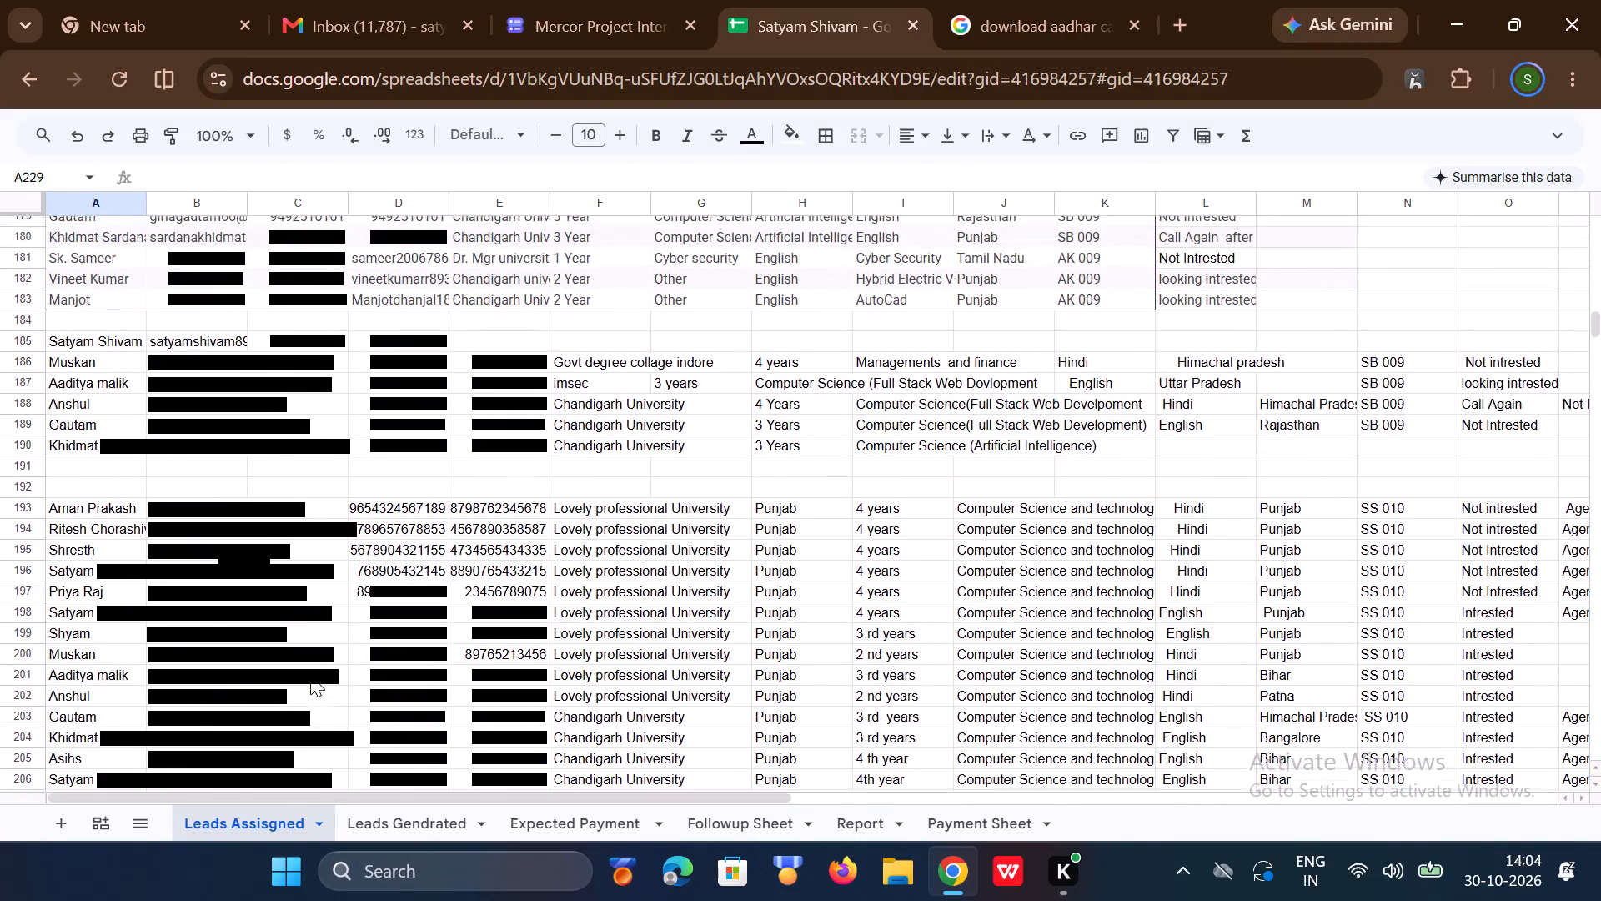
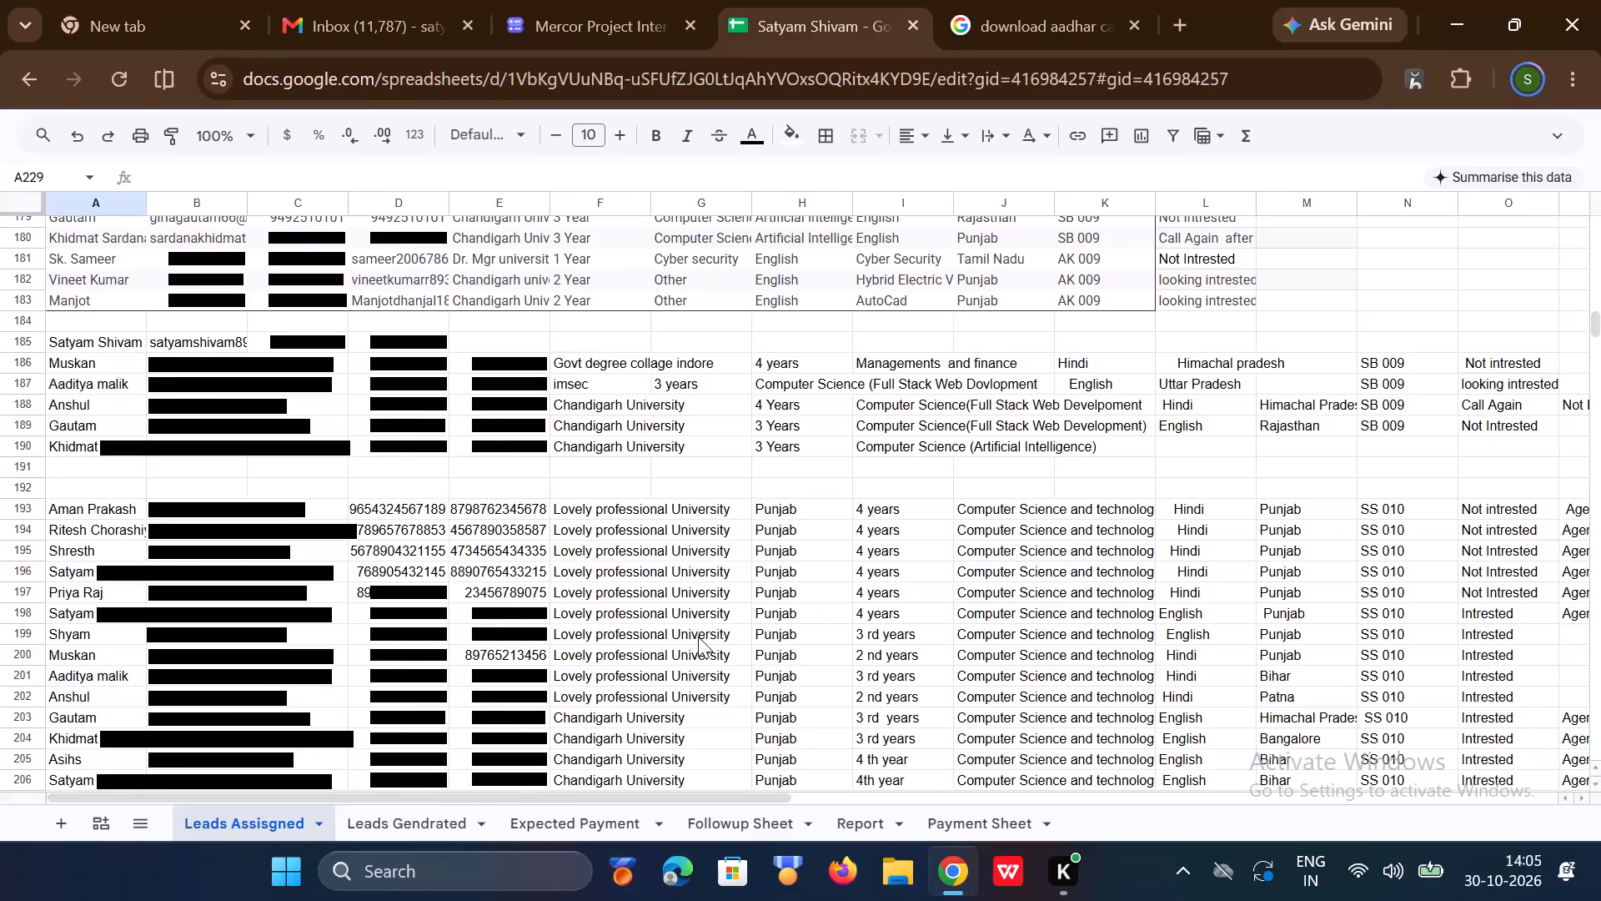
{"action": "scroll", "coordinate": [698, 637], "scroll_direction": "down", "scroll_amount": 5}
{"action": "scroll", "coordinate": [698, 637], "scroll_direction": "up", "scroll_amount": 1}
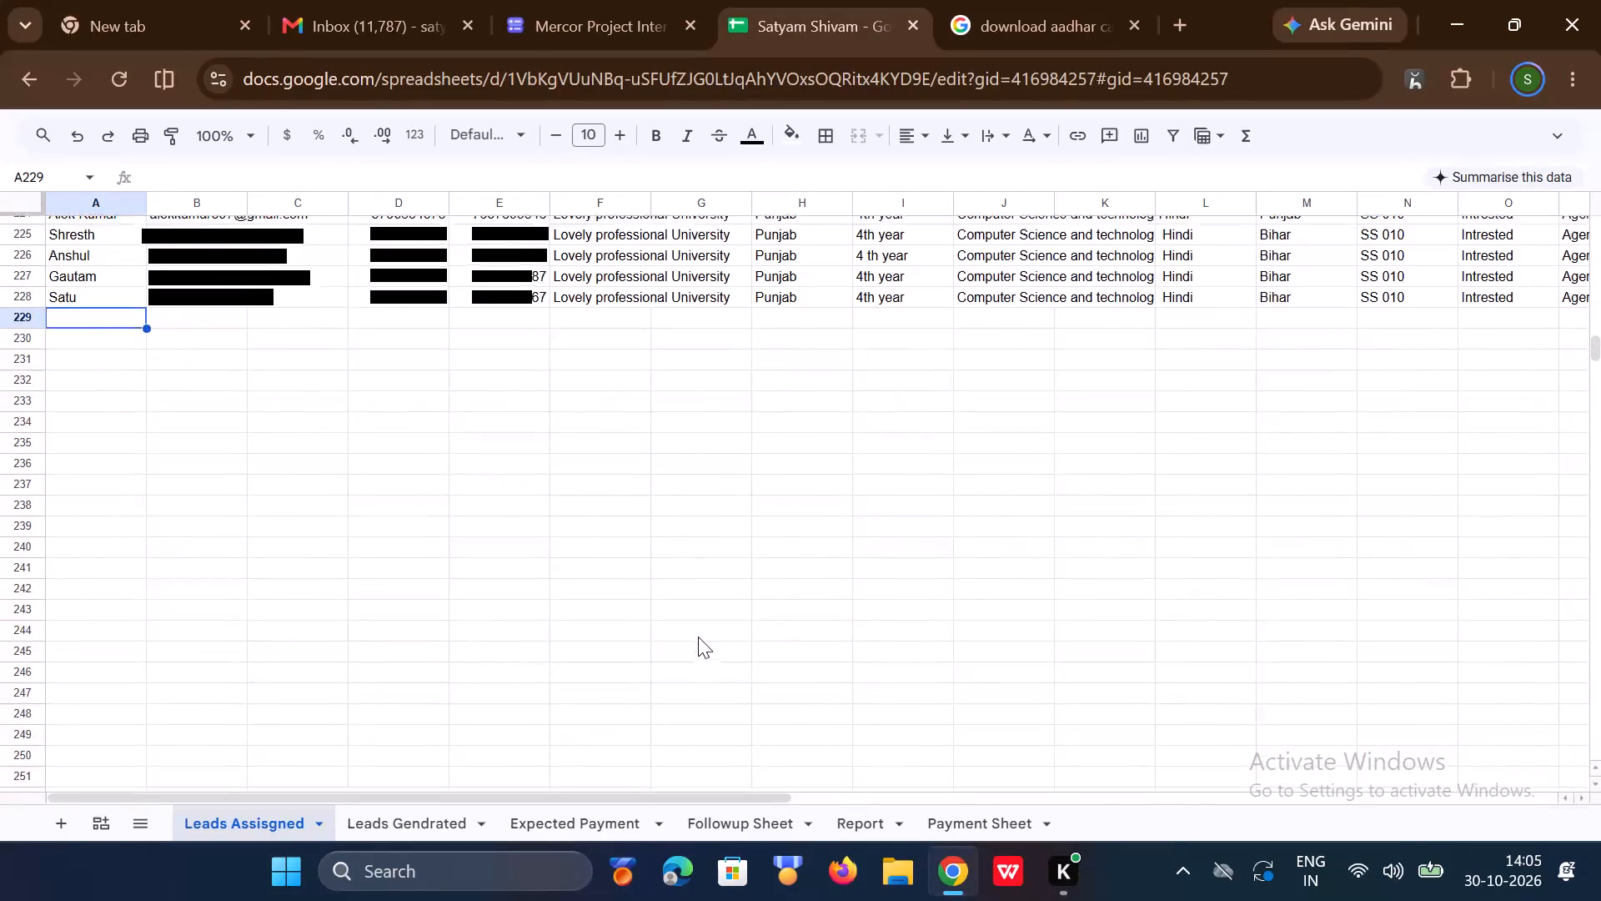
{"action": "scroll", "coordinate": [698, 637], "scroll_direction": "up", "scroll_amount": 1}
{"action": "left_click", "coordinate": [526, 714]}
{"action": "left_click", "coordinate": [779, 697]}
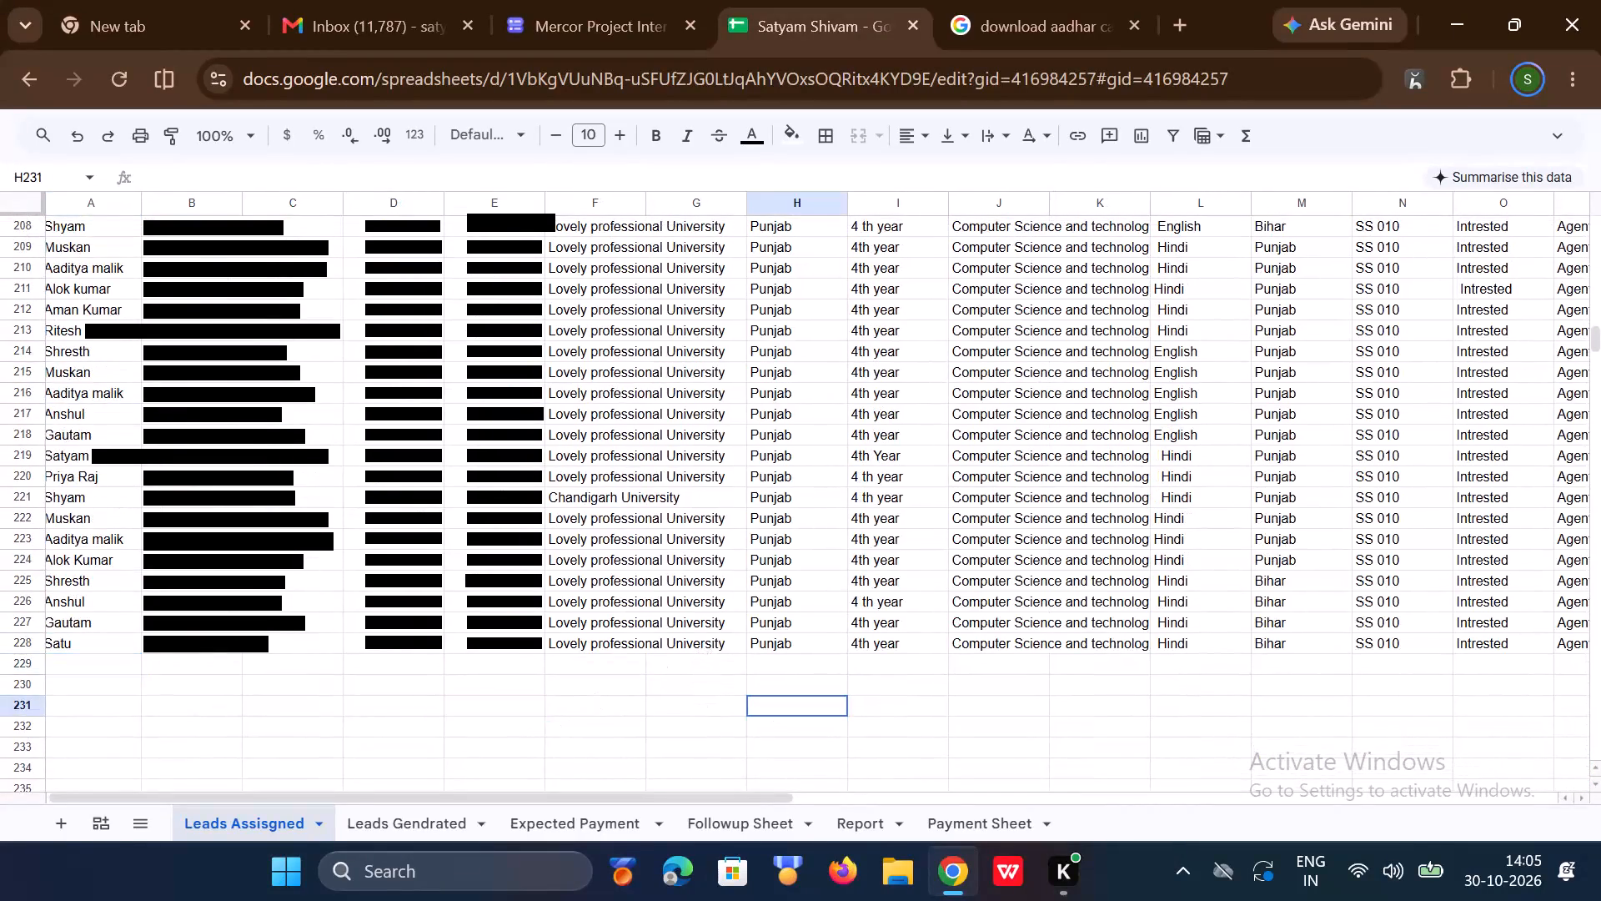